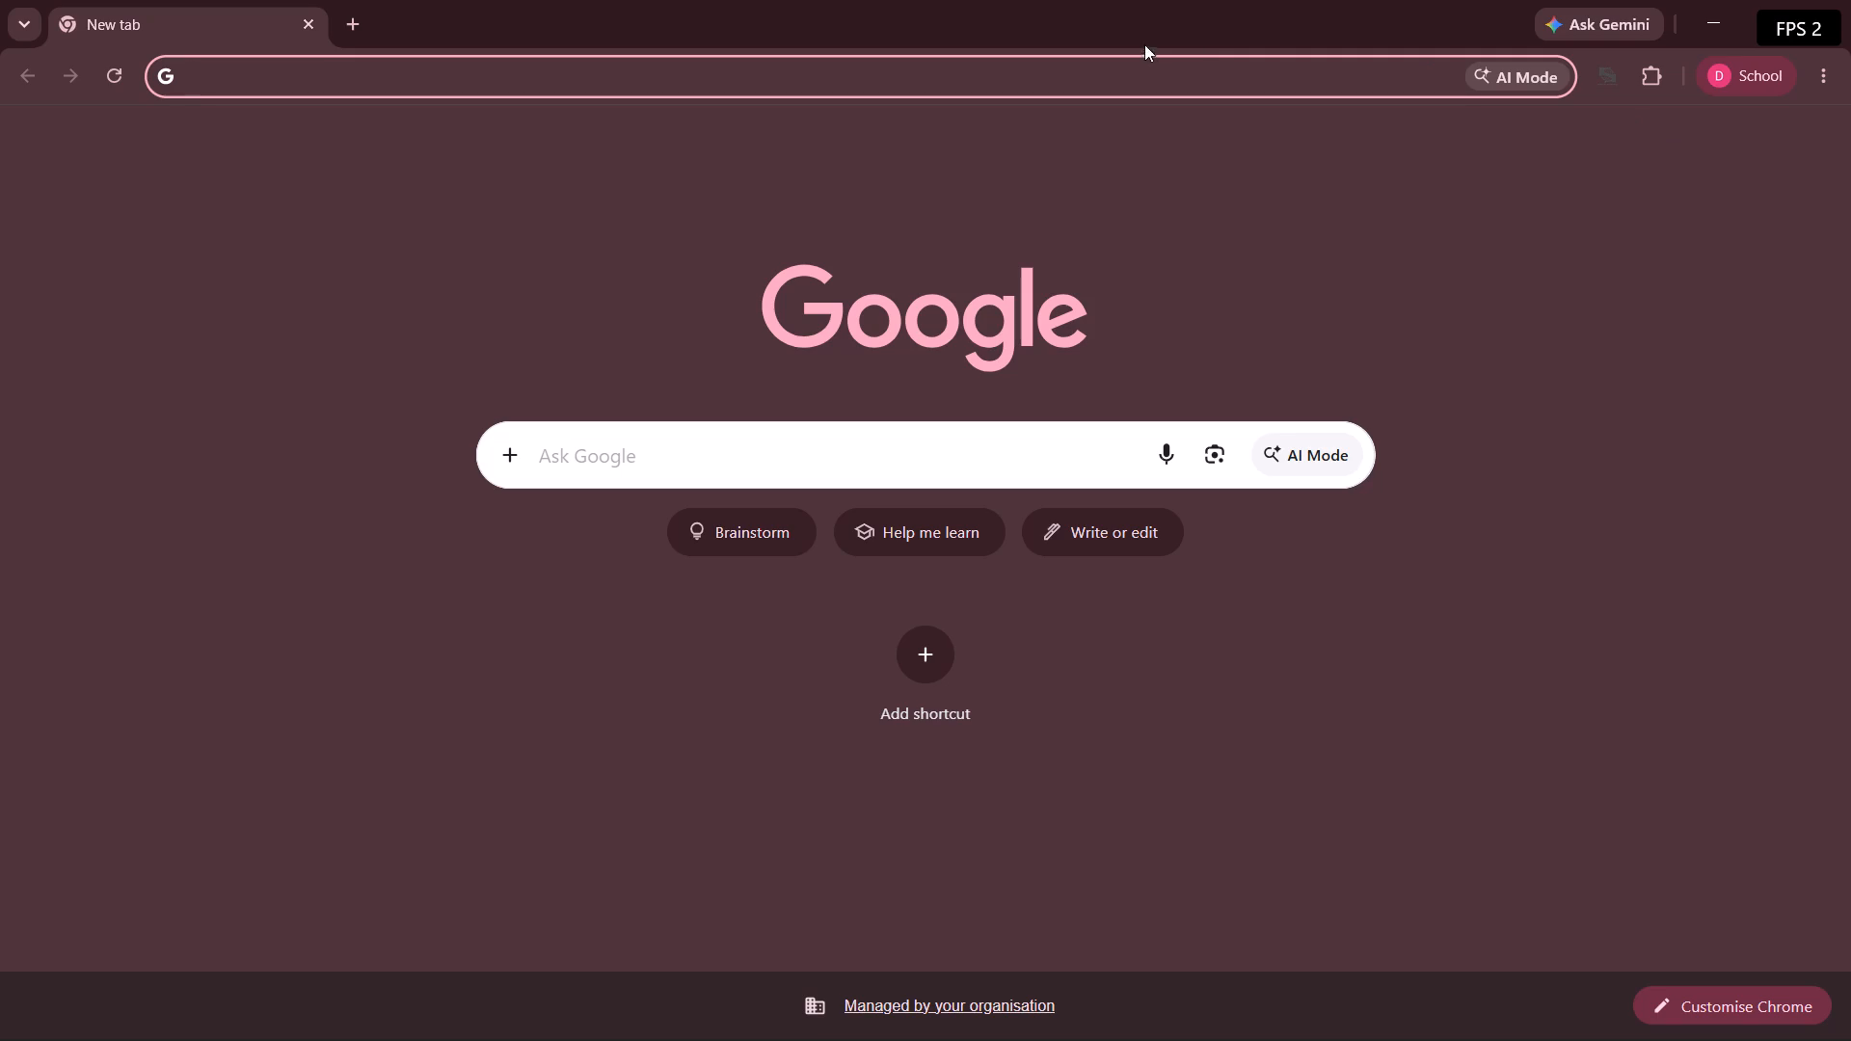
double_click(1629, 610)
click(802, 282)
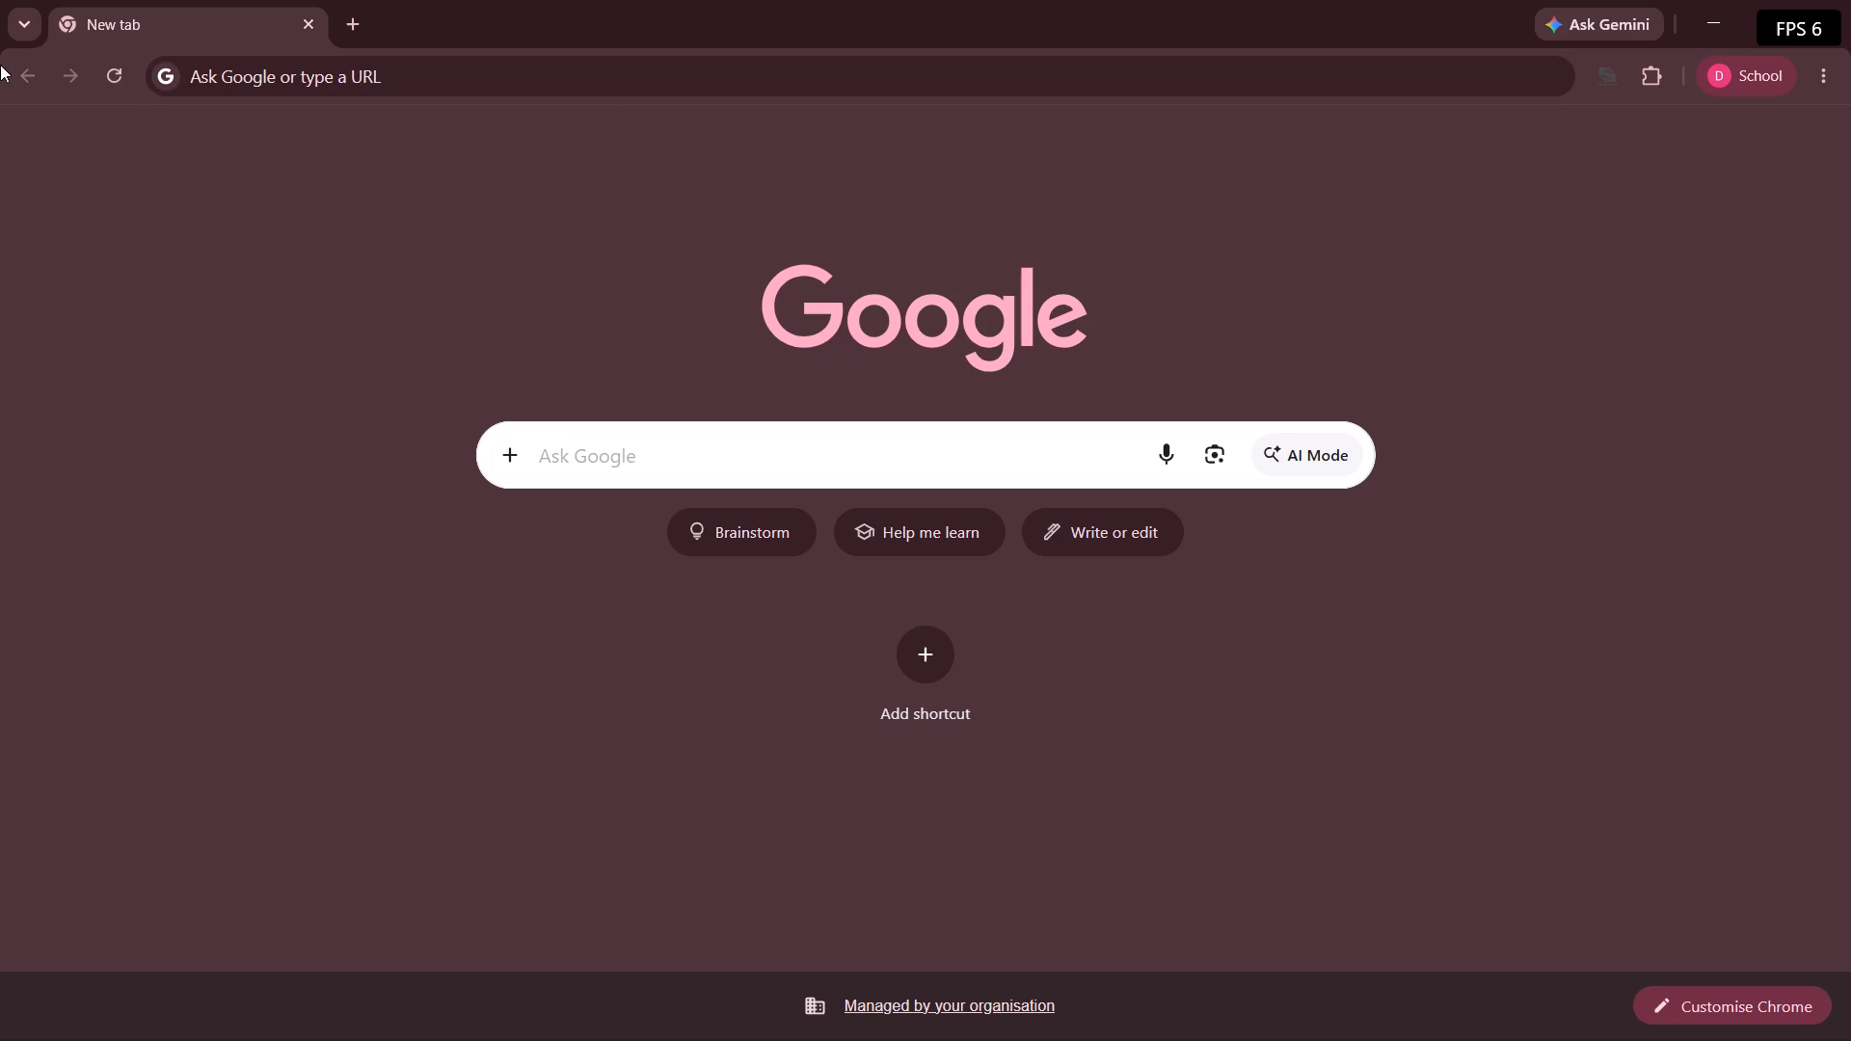
Look up "github" from the address bar using the earlier search suggestion.
click(122, 80)
click(536, 71)
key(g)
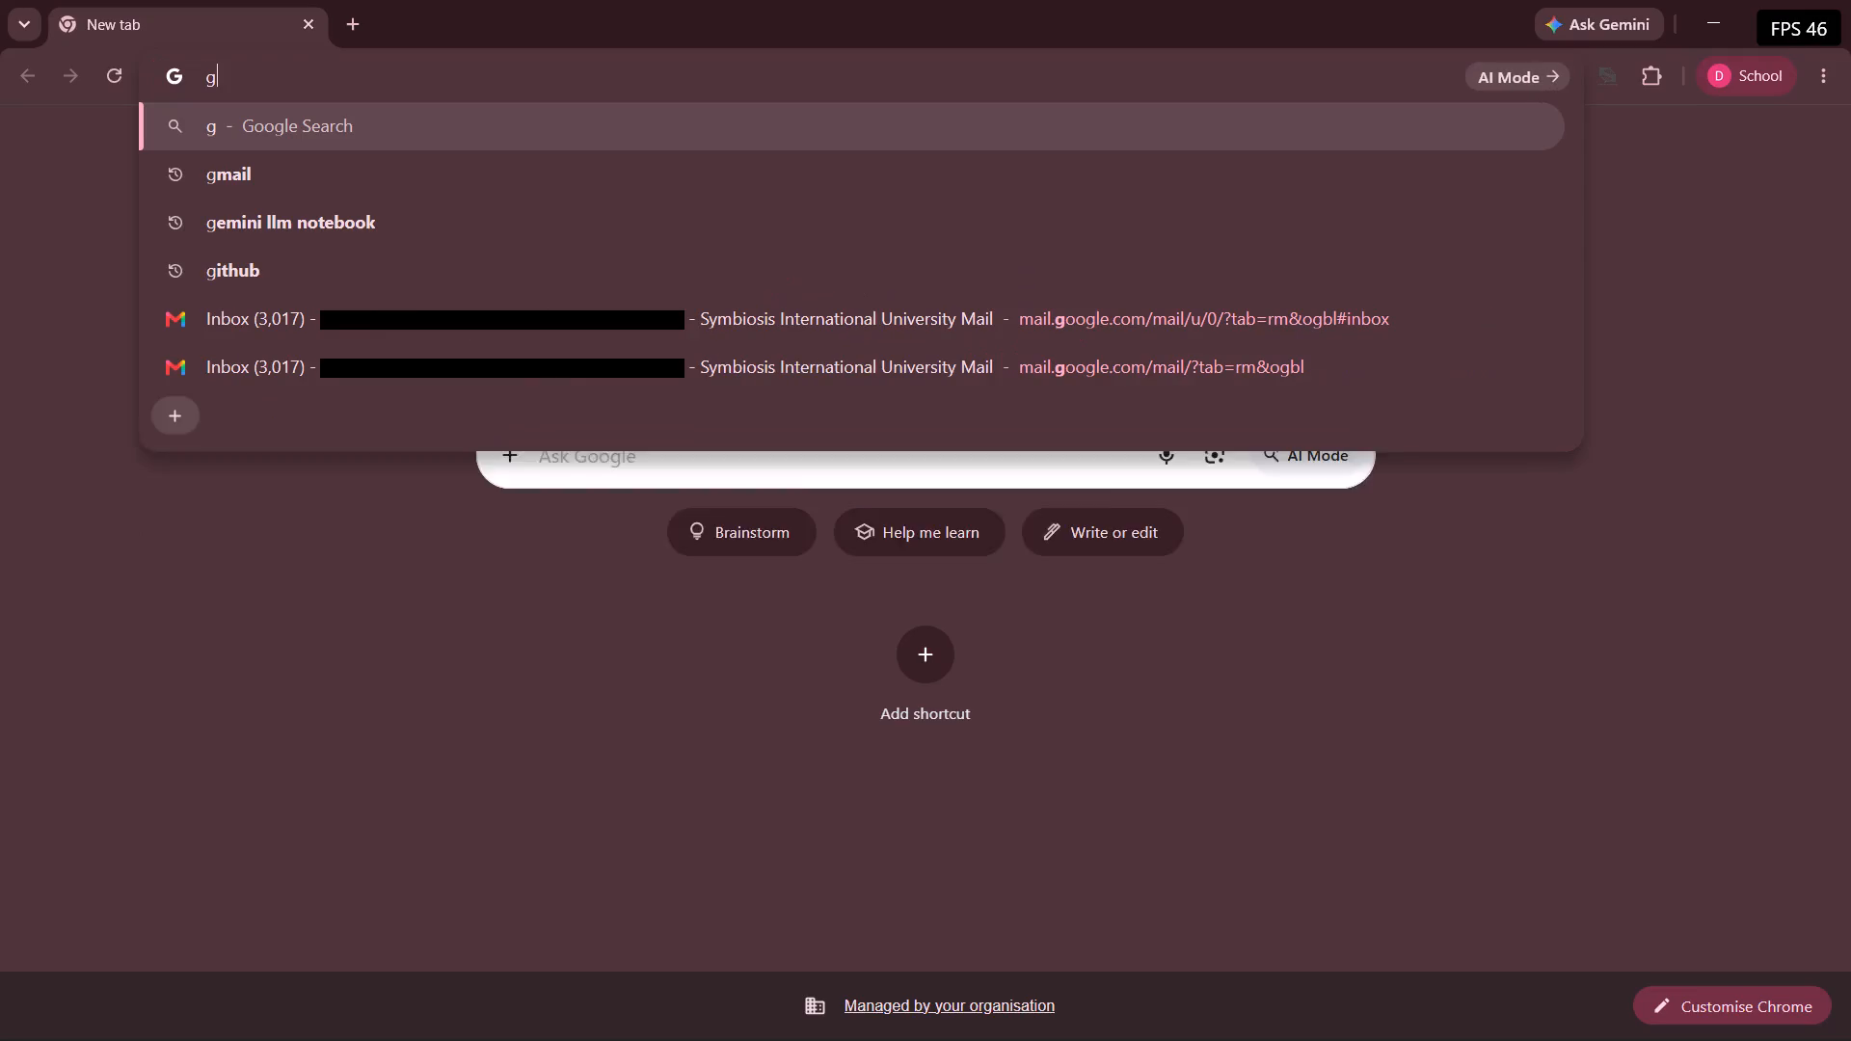
key(Down)
key(Down)
key(Down)
key(Down)
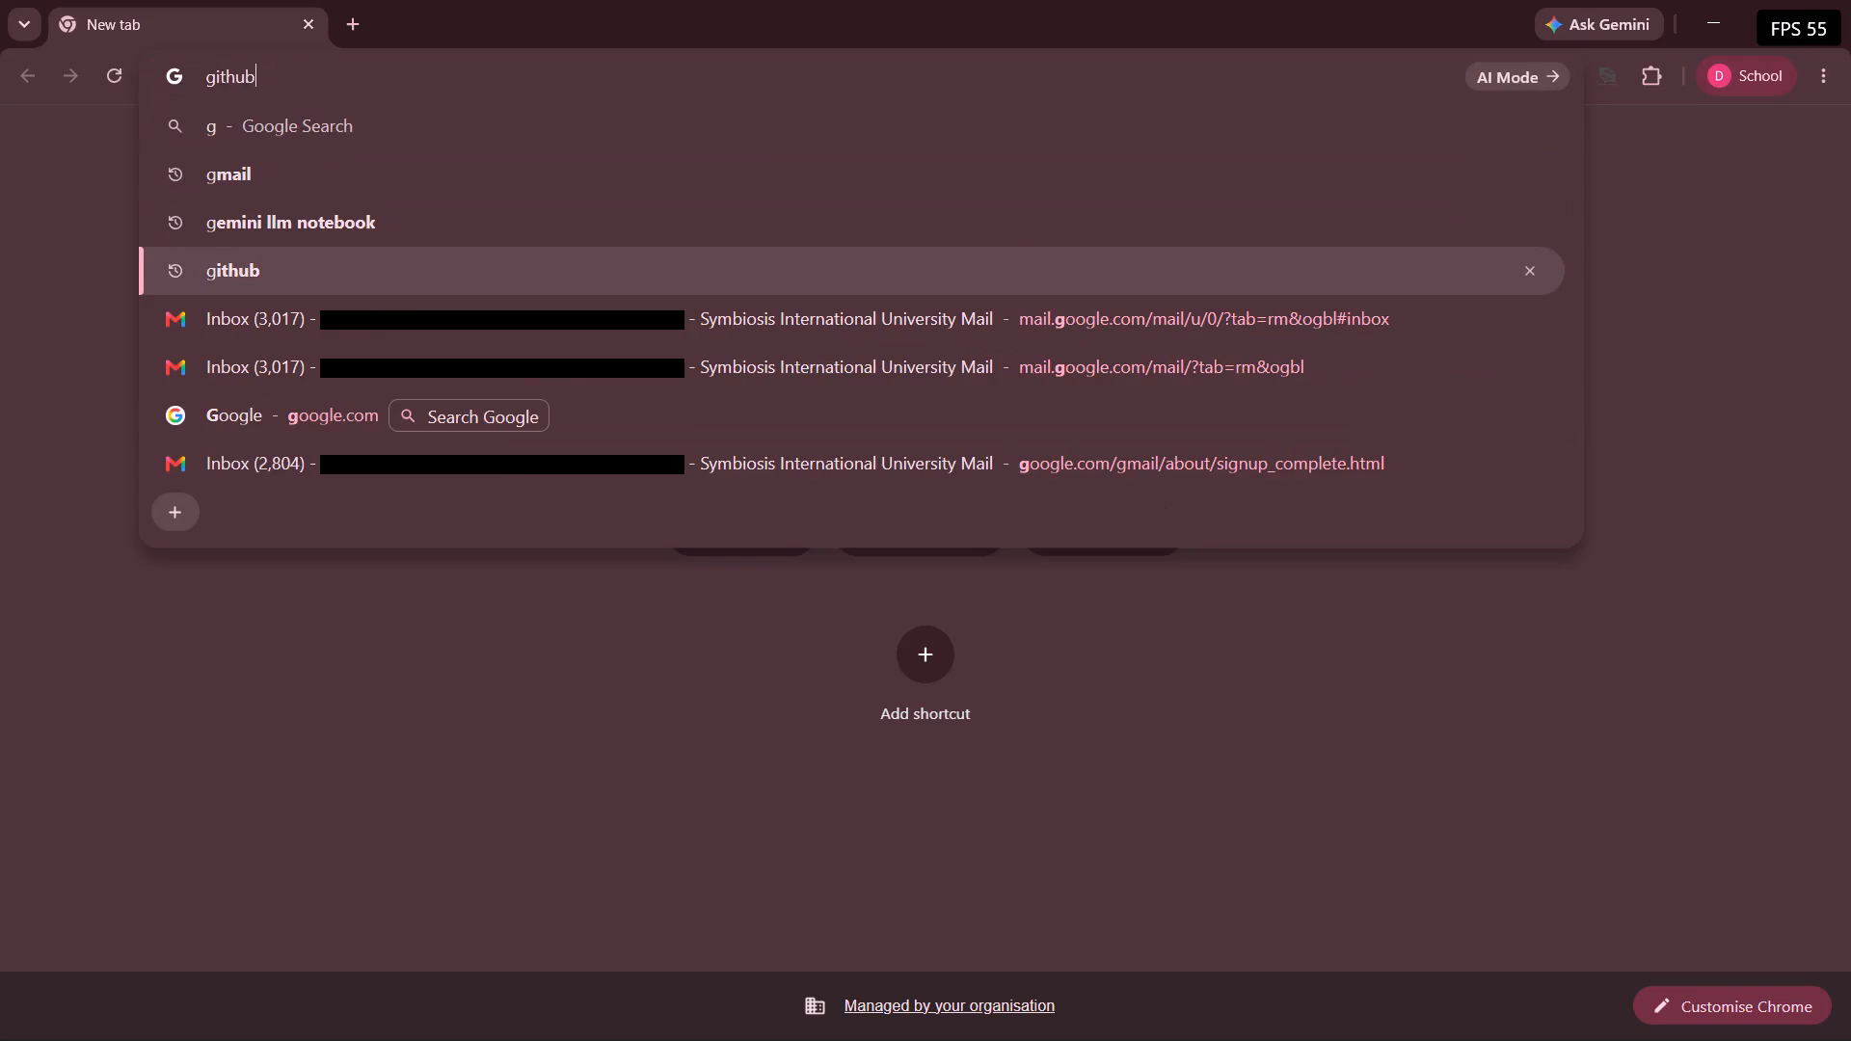
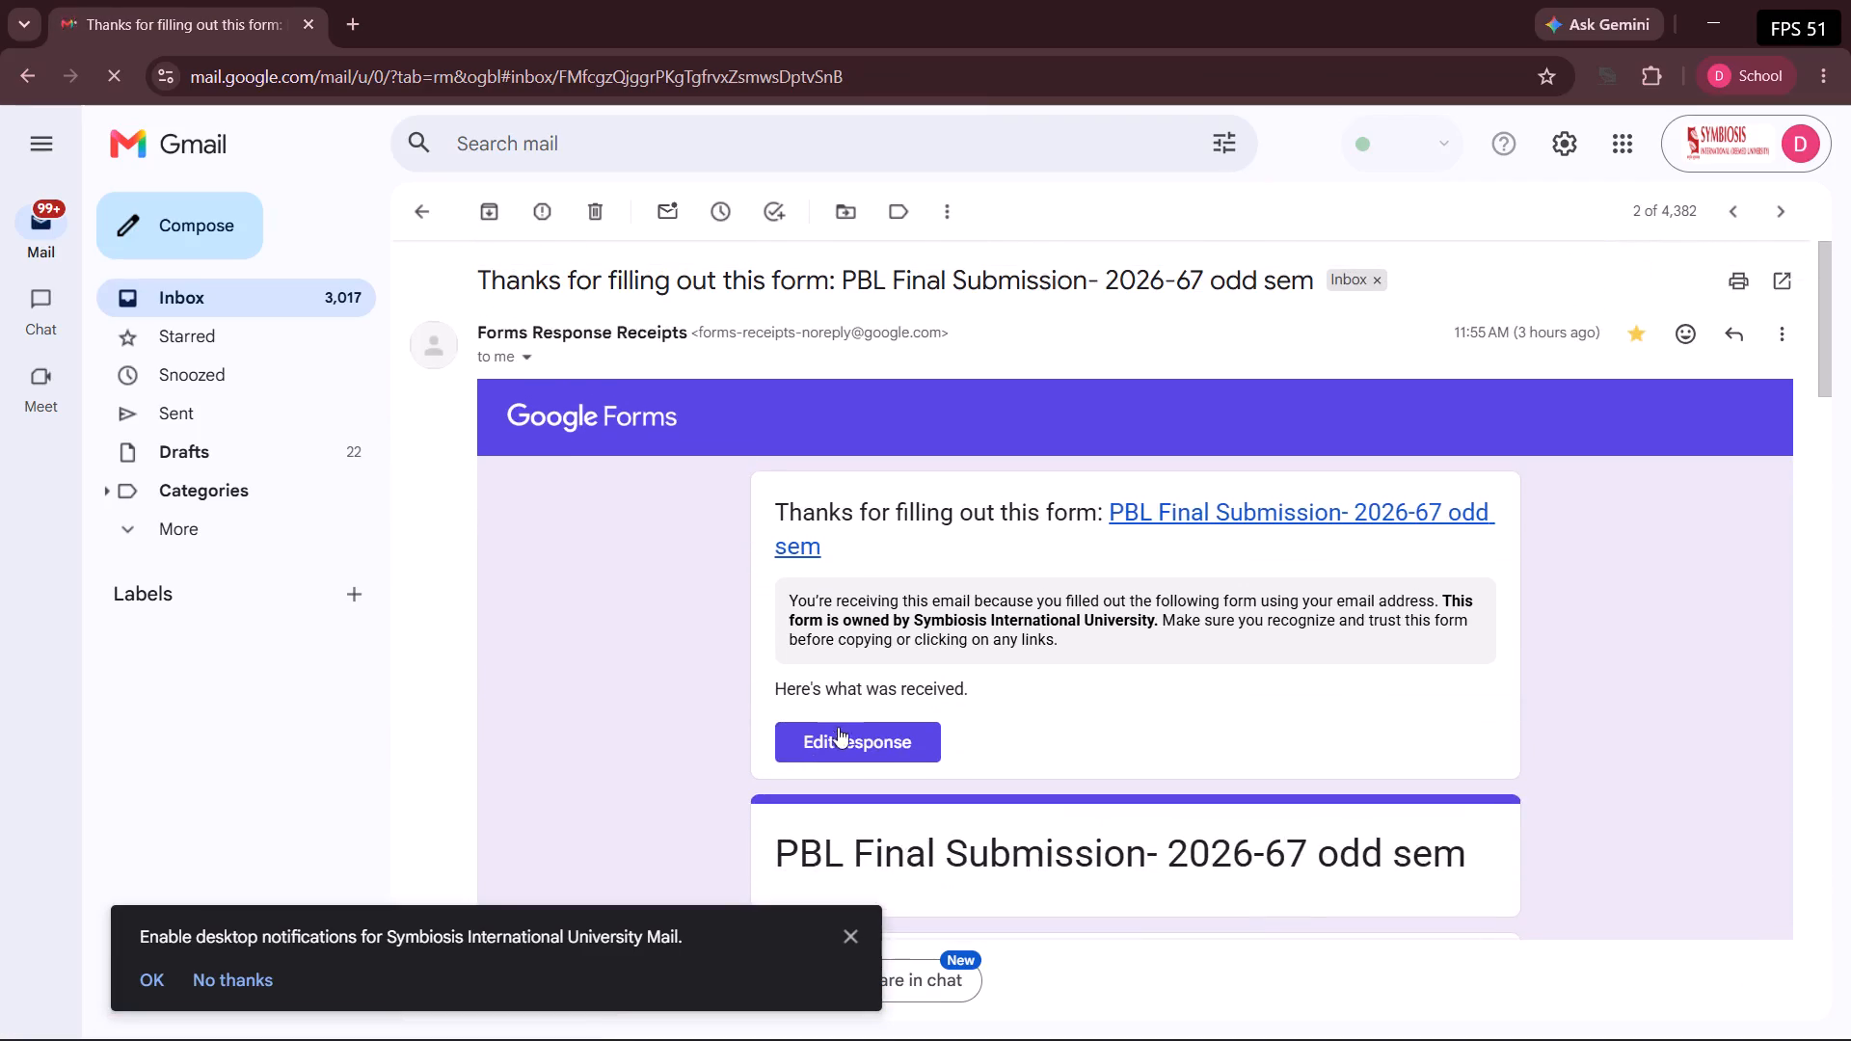
Open the PBL Final Submission- 2026-67 odd sem form response for editing from its receipt email.
click(833, 735)
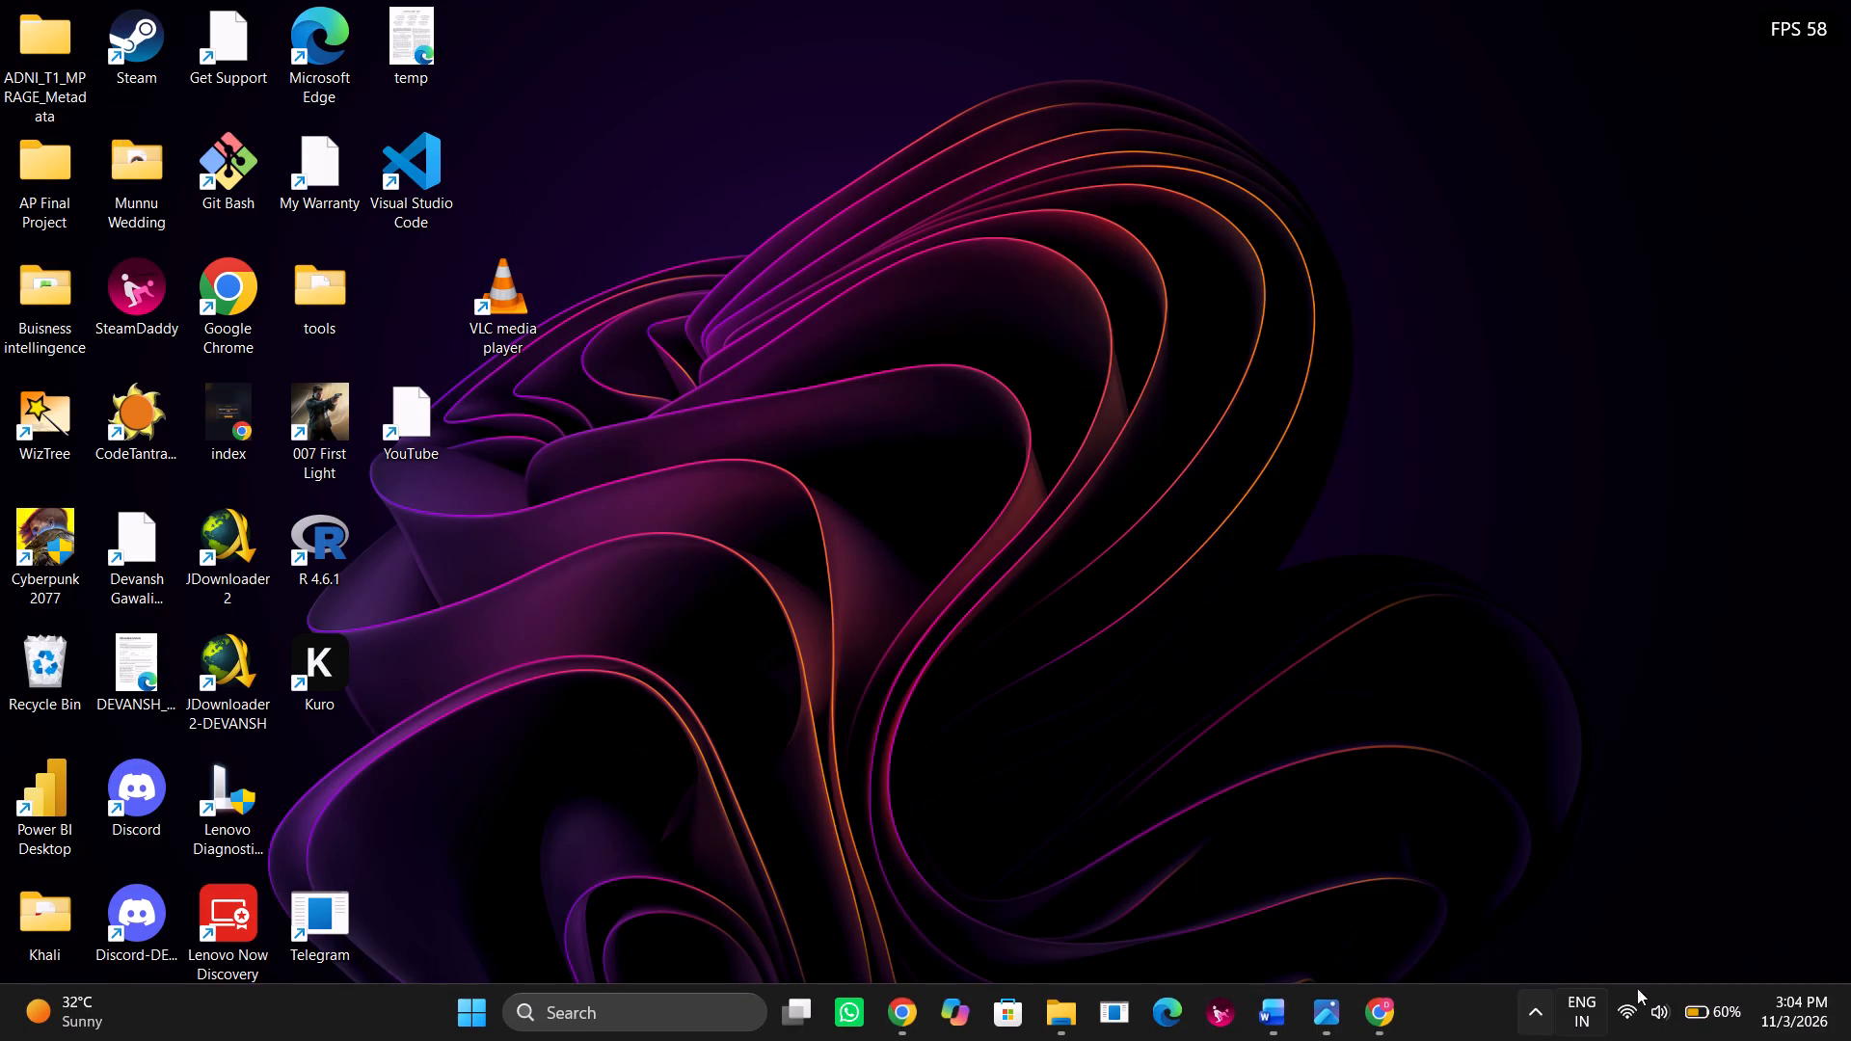
Switch to the Windows desktop and open the system's quick settings for network, sound and battery.
click(1657, 1012)
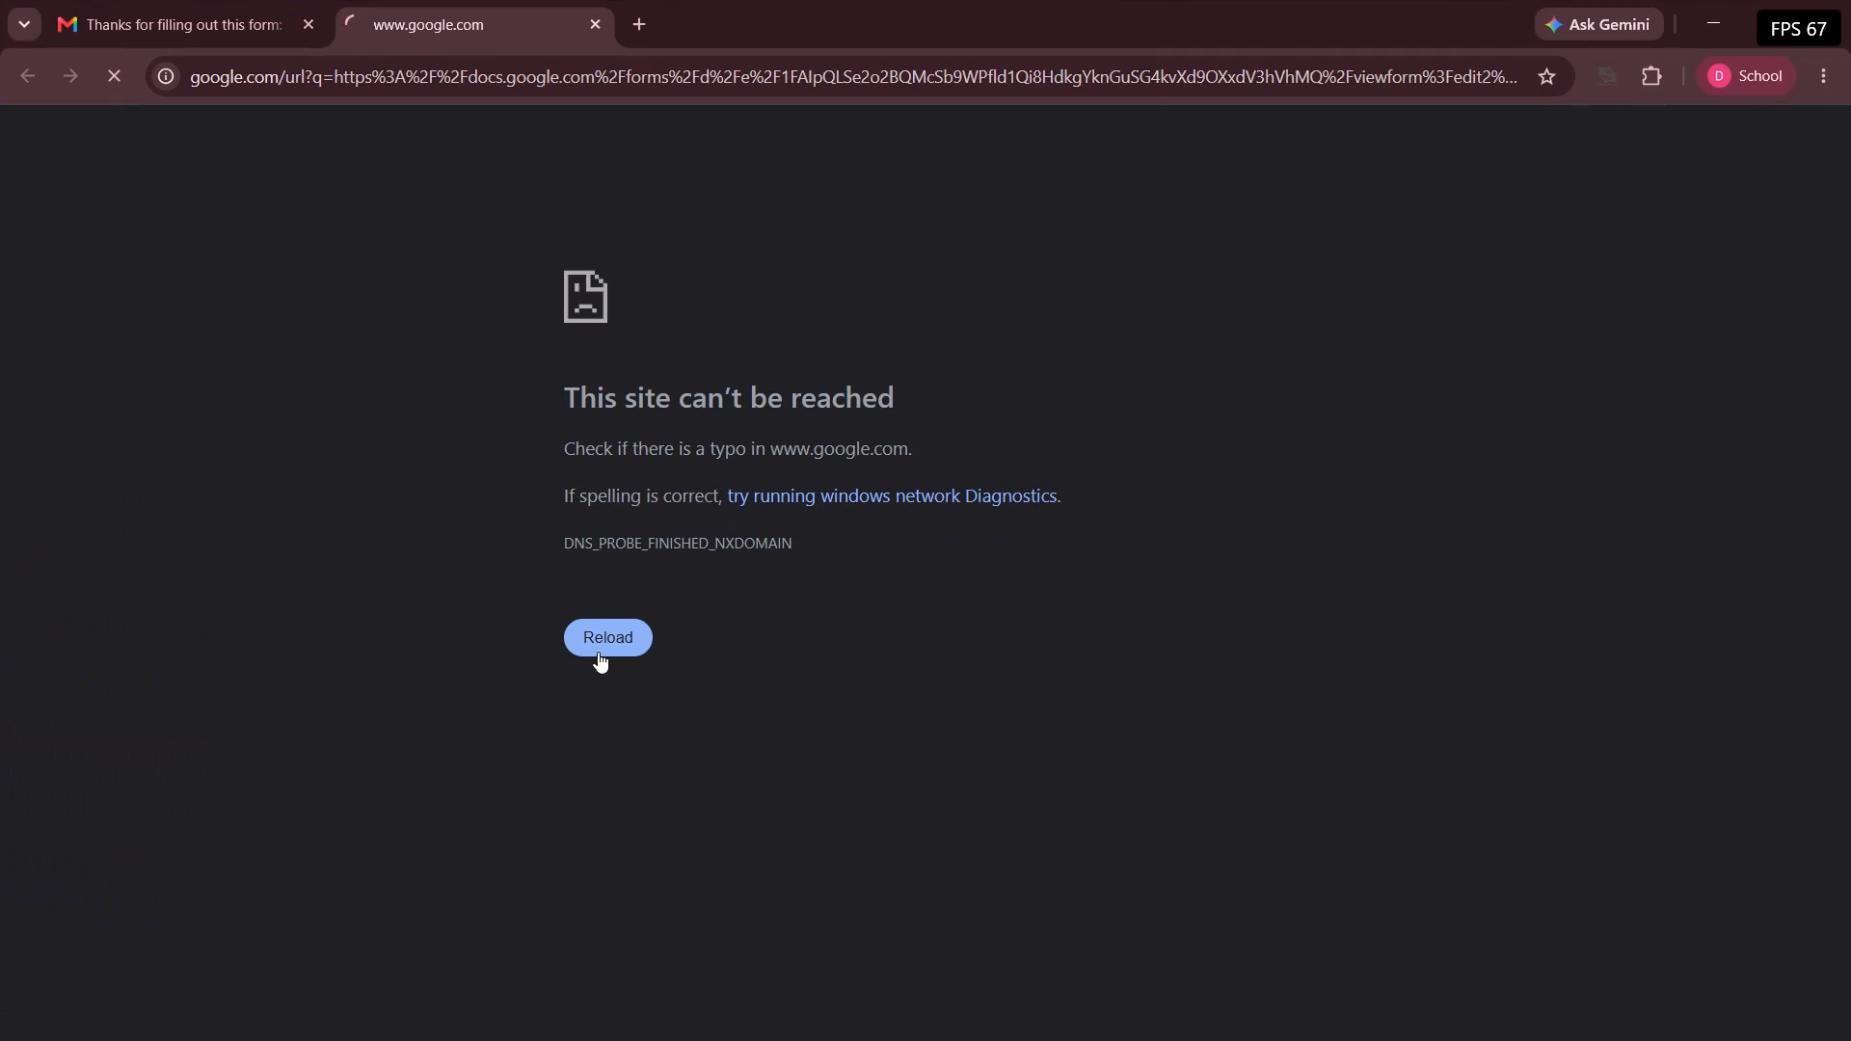
Reload the PBL Final Submission form response page.
click(600, 650)
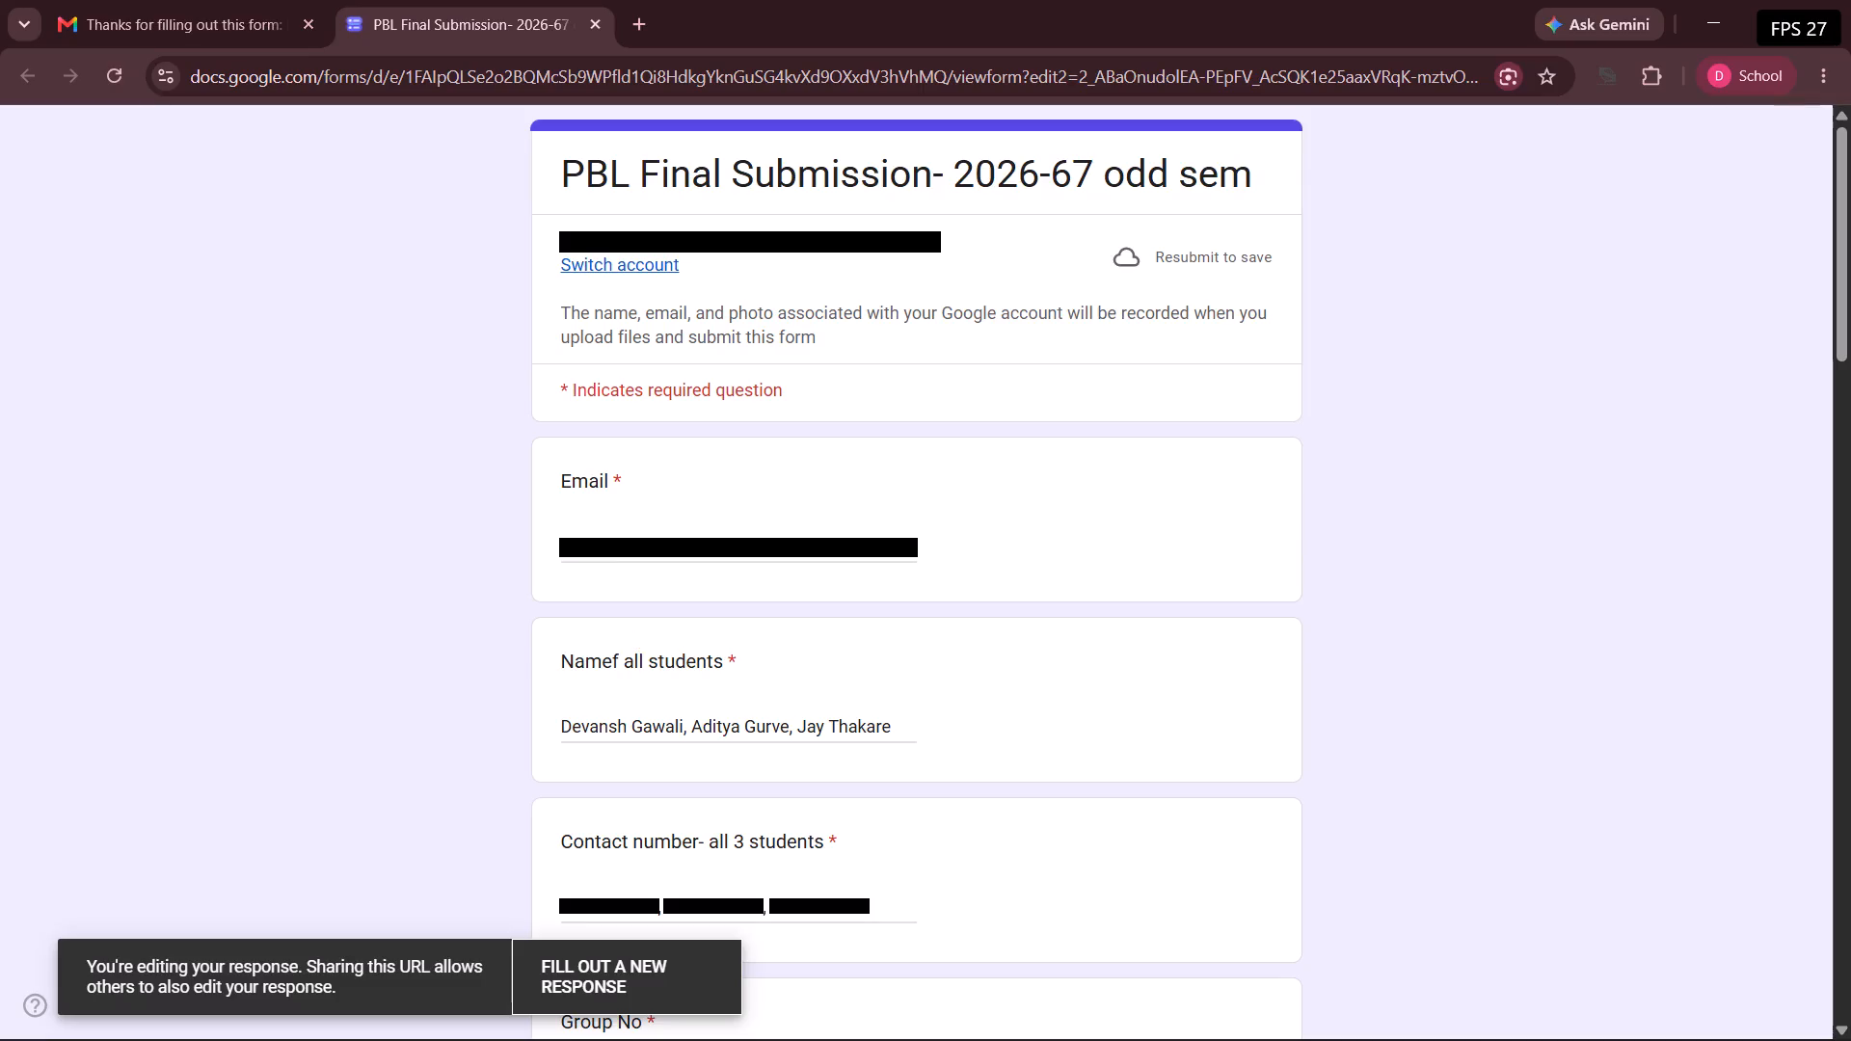
Look through the submitted form answers and try to open the uploaded plagiarism report PDF and the students' signatures document.
scroll(622, 677, down, 7)
click(668, 560)
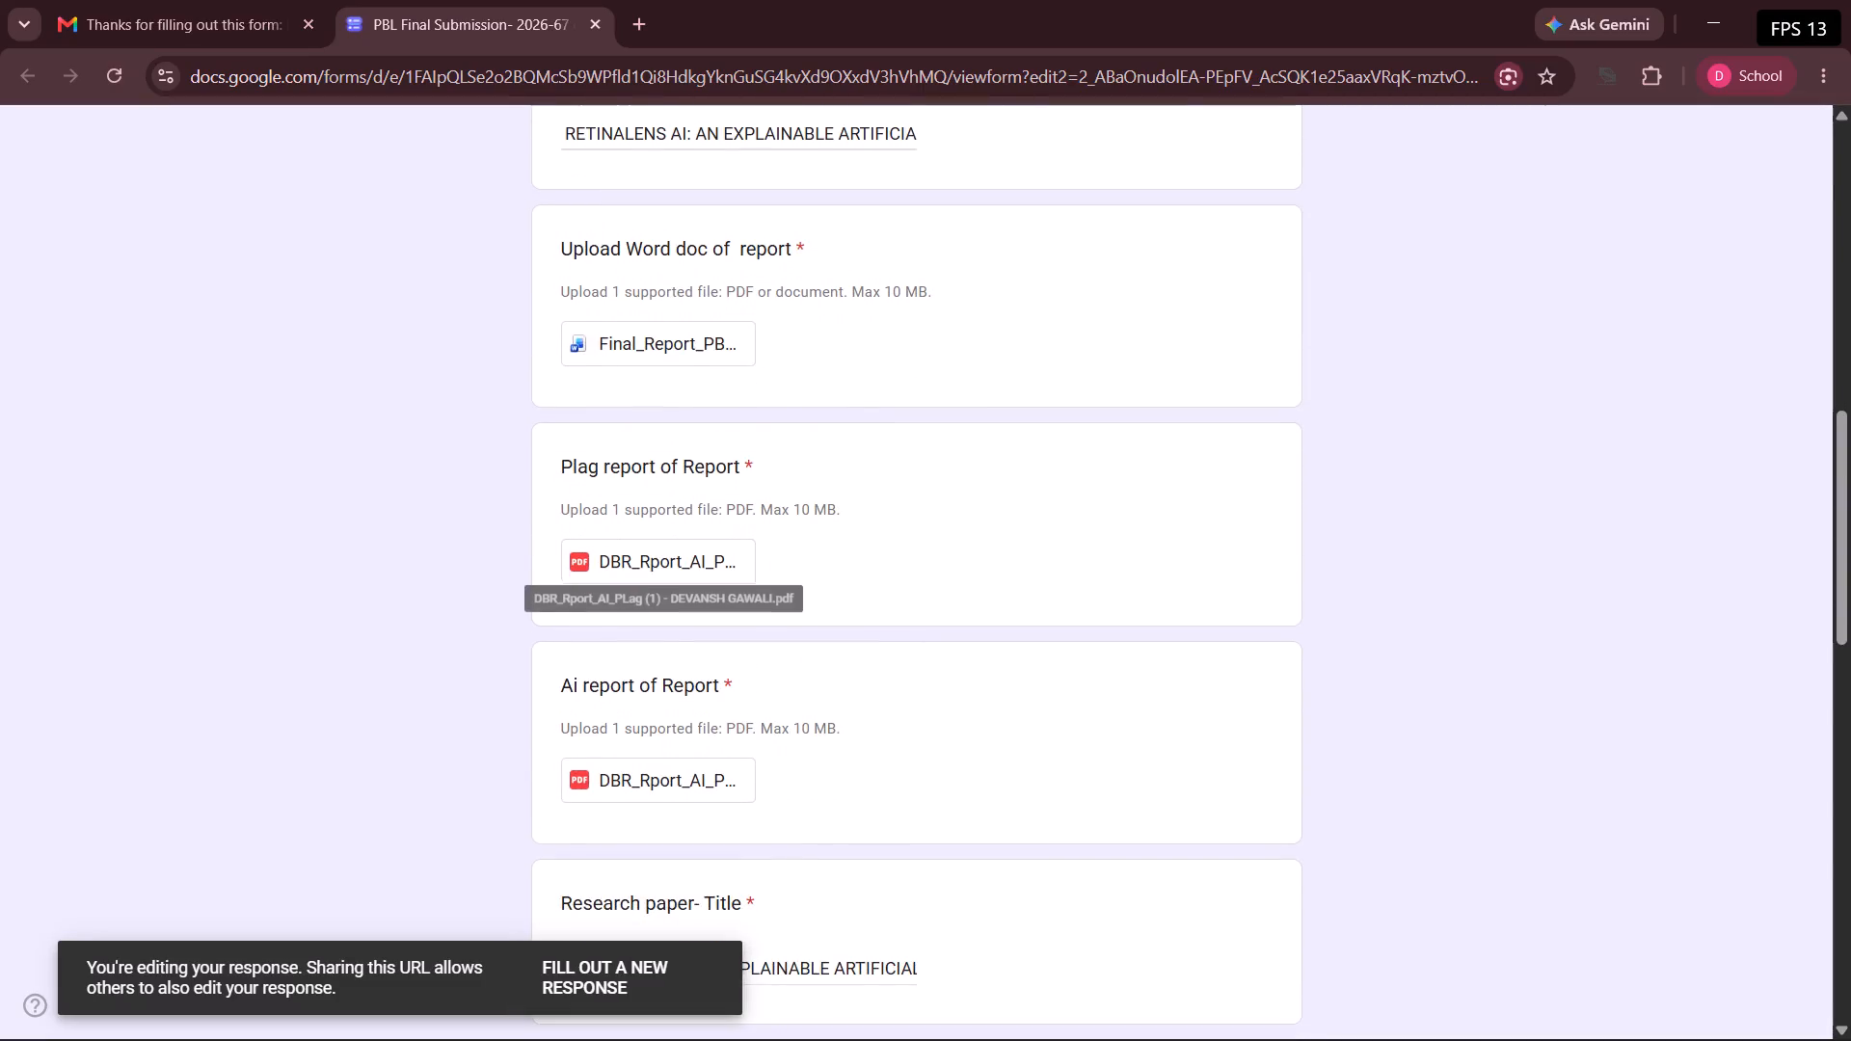
scroll(668, 560, down, 8)
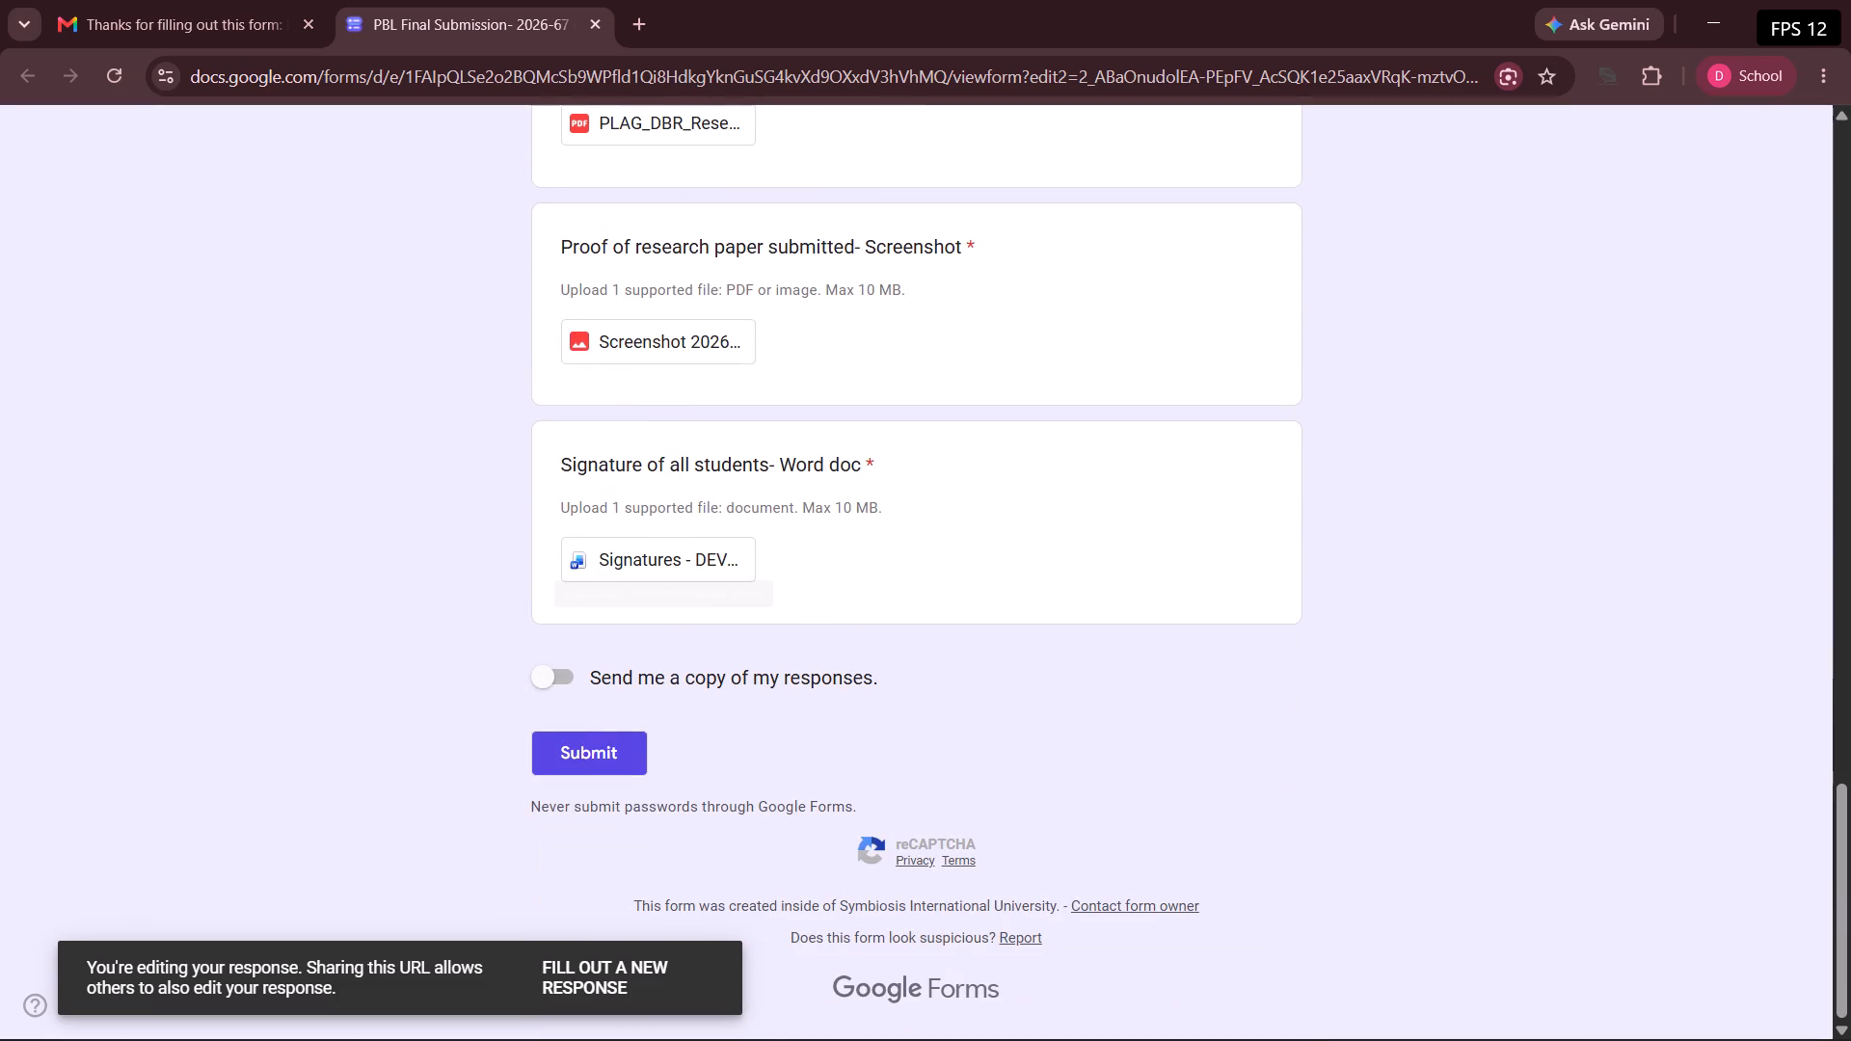
double_click(684, 563)
scroll(684, 563, up, 8)
scroll(622, 60, up, 9)
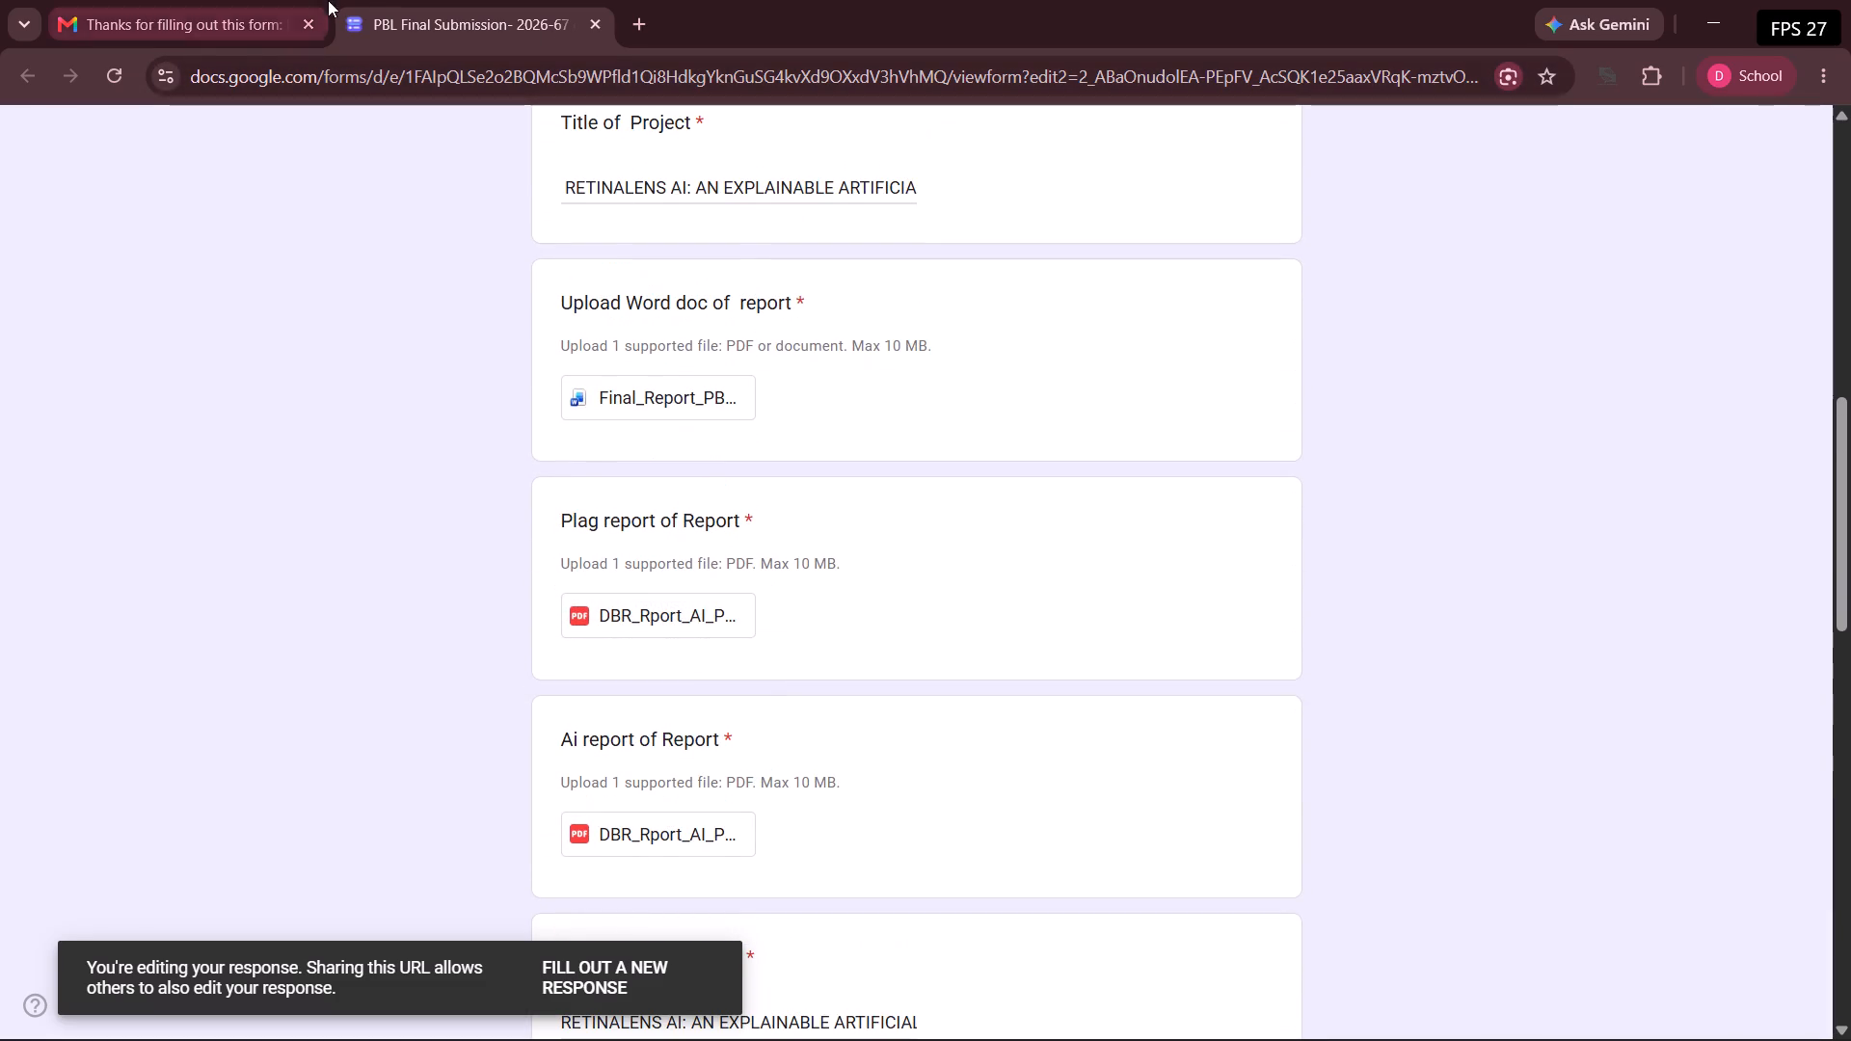
Switch back to the form receipt email in Gmail and return from it to the inbox.
click(207, 35)
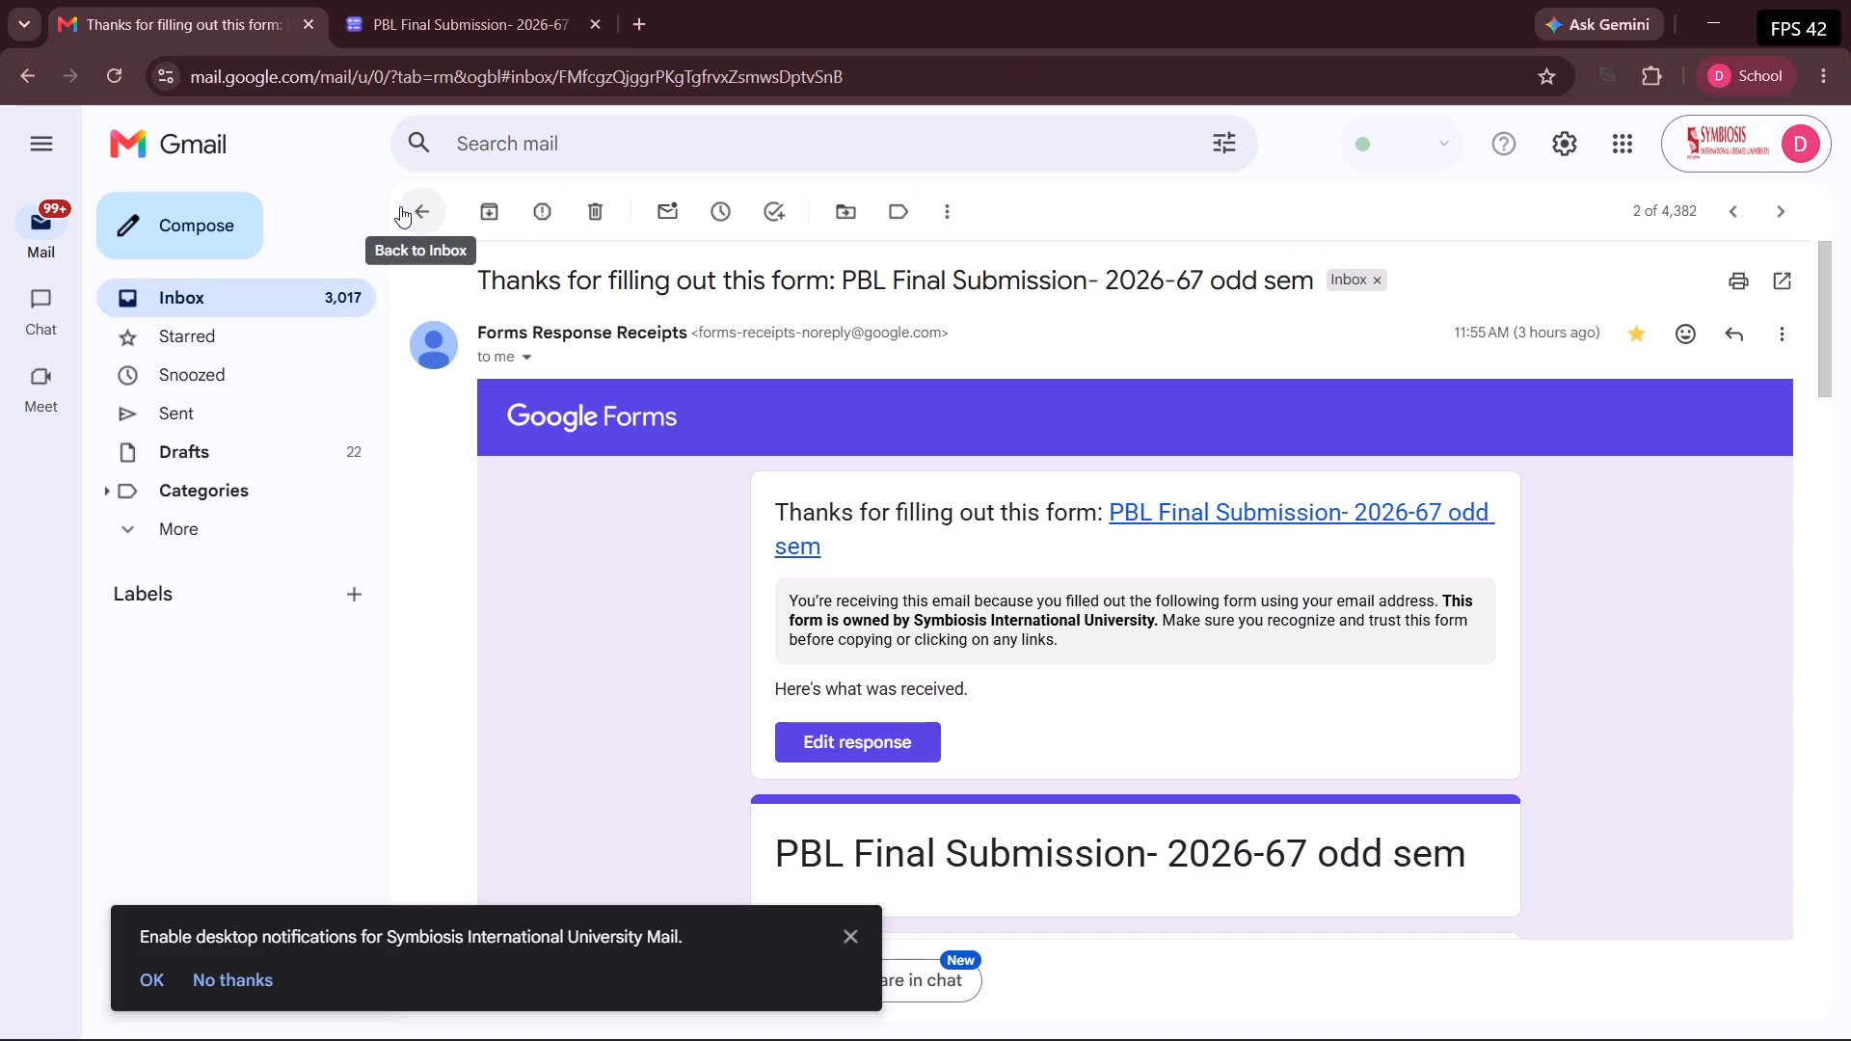
click(409, 208)
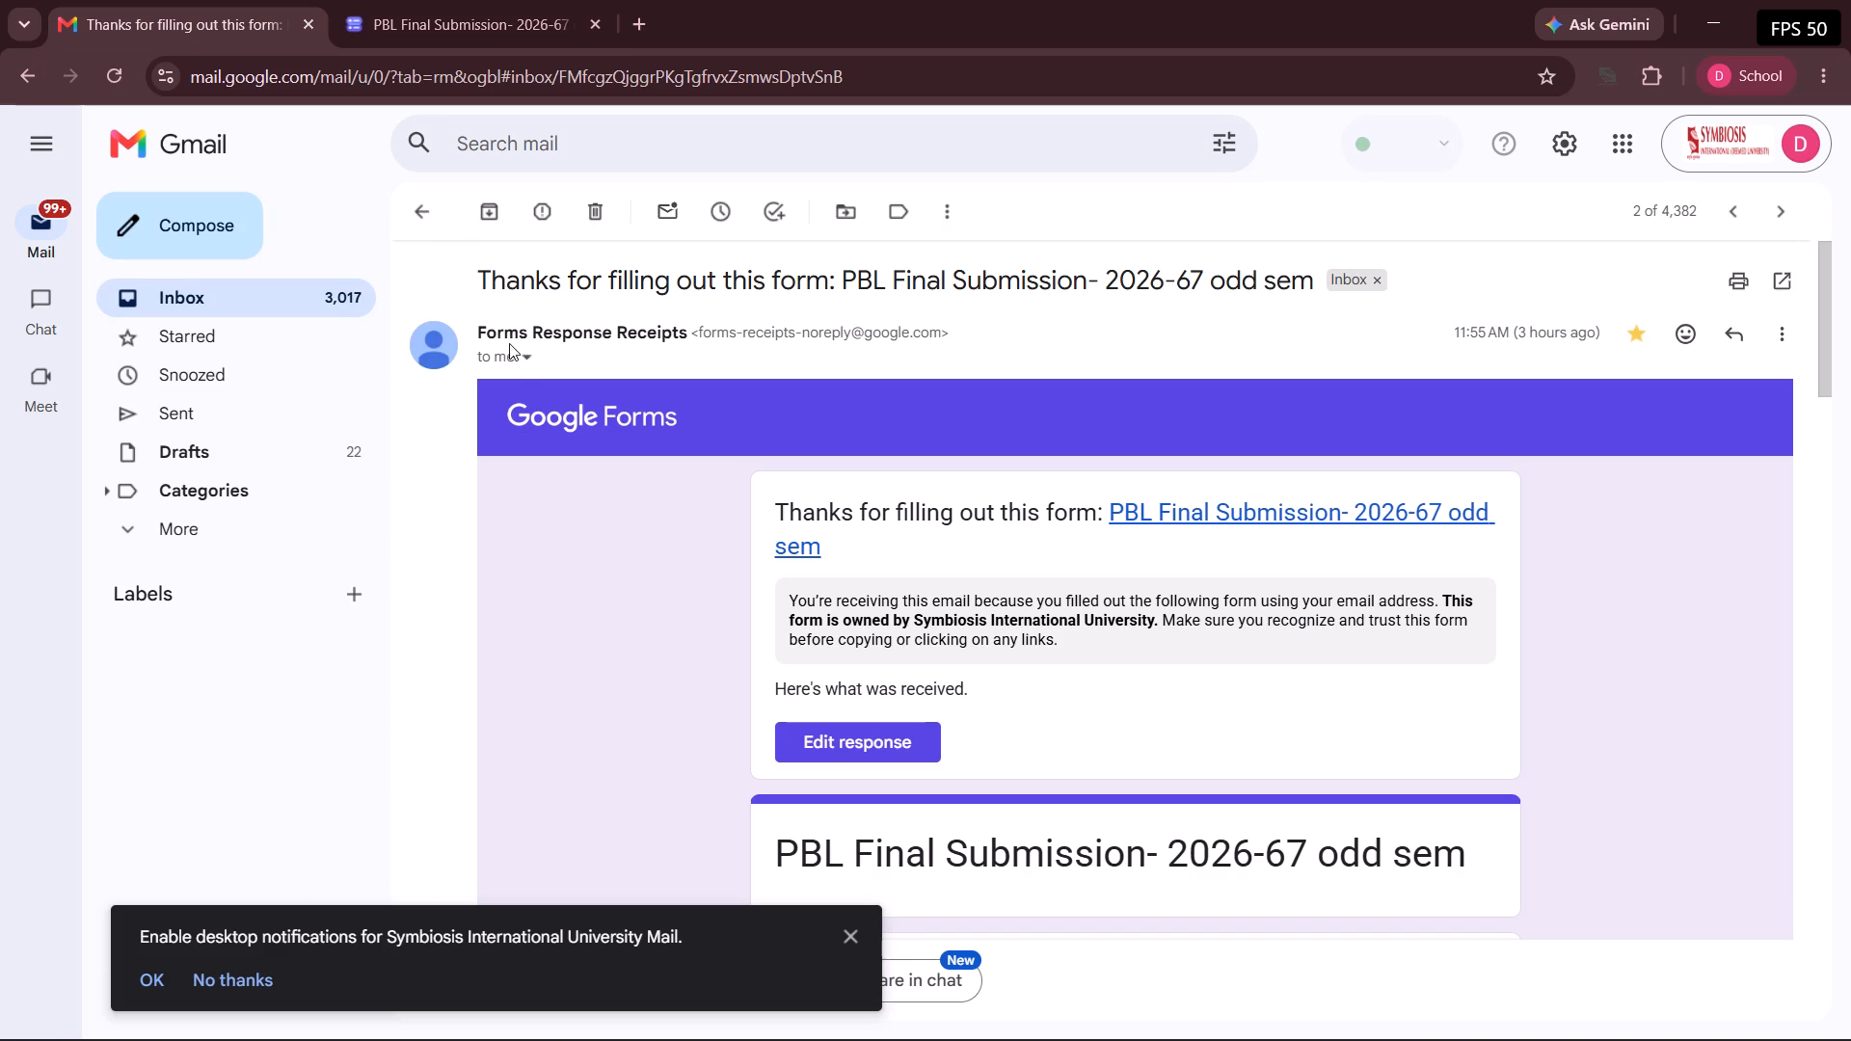
click(427, 219)
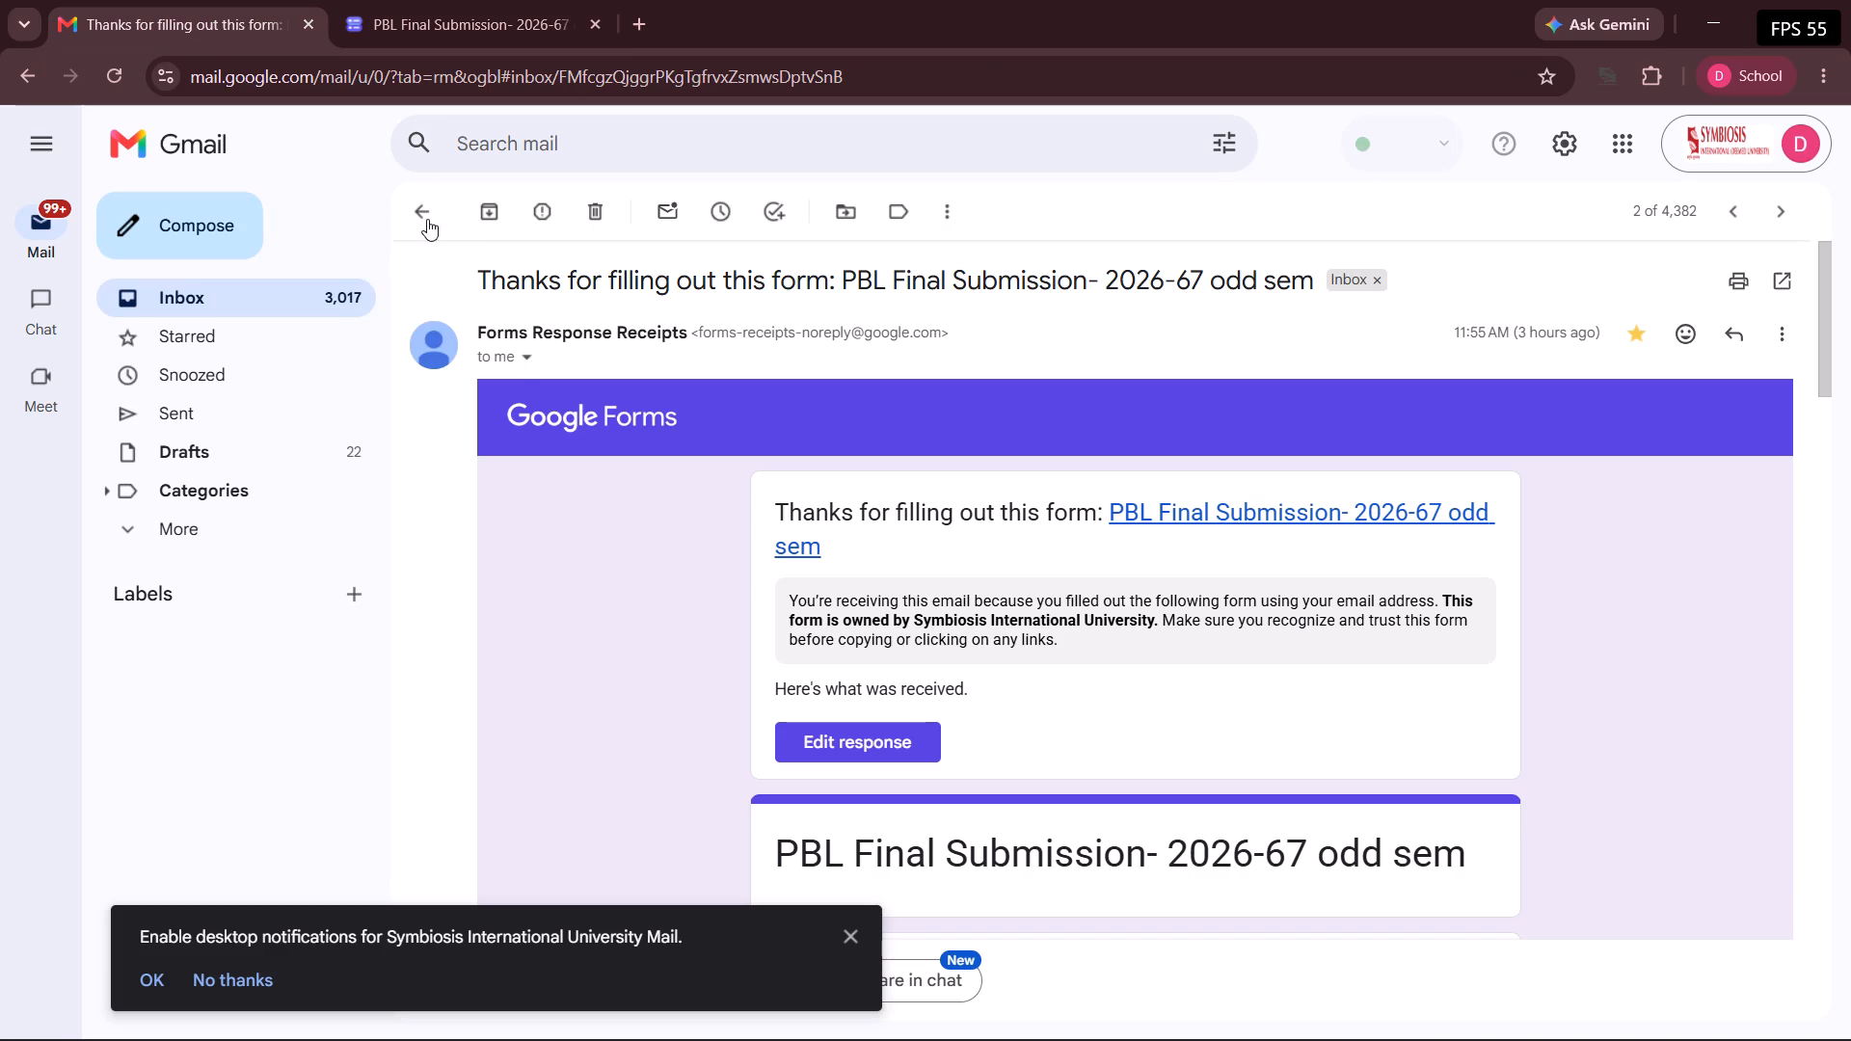
click(427, 219)
click(34, 82)
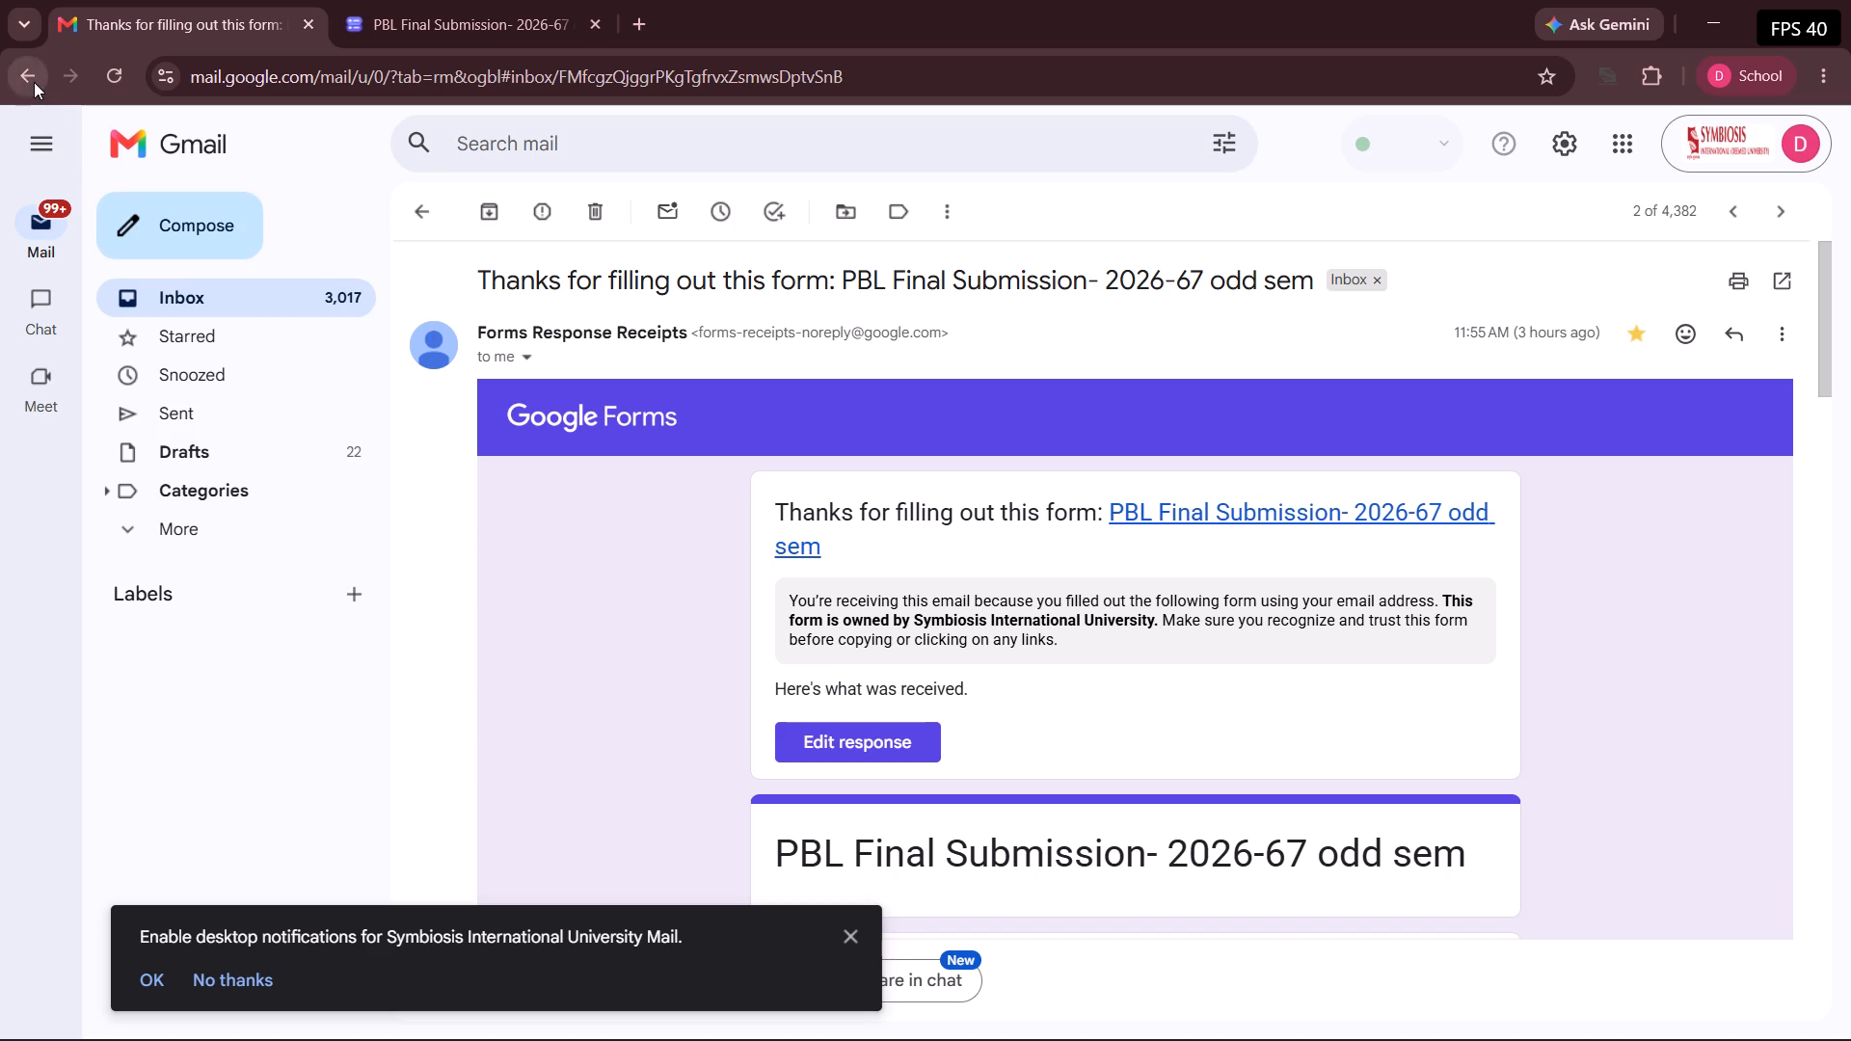
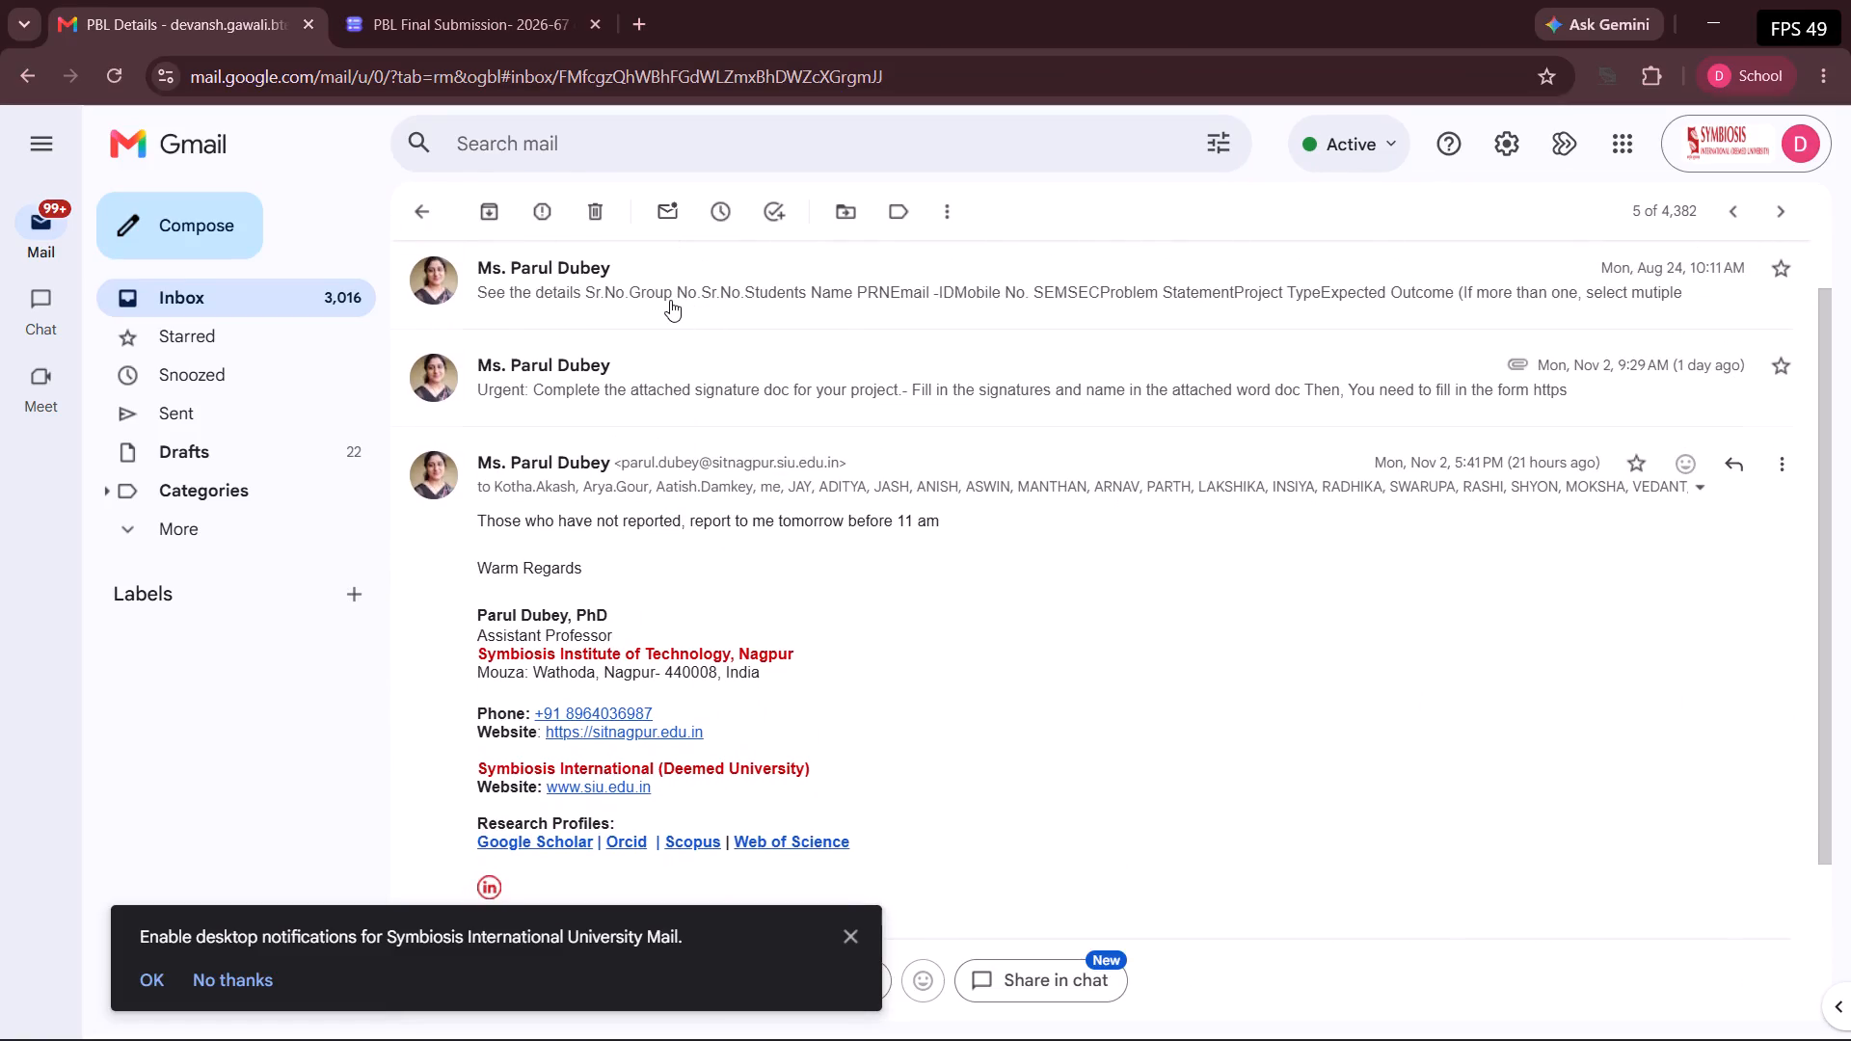
Open the blank PBL Final Submission form from the link in the Nov 2, 9:29 AM email of the PBL Details thread.
scroll(699, 490, down, 9)
scroll(699, 490, up, 2)
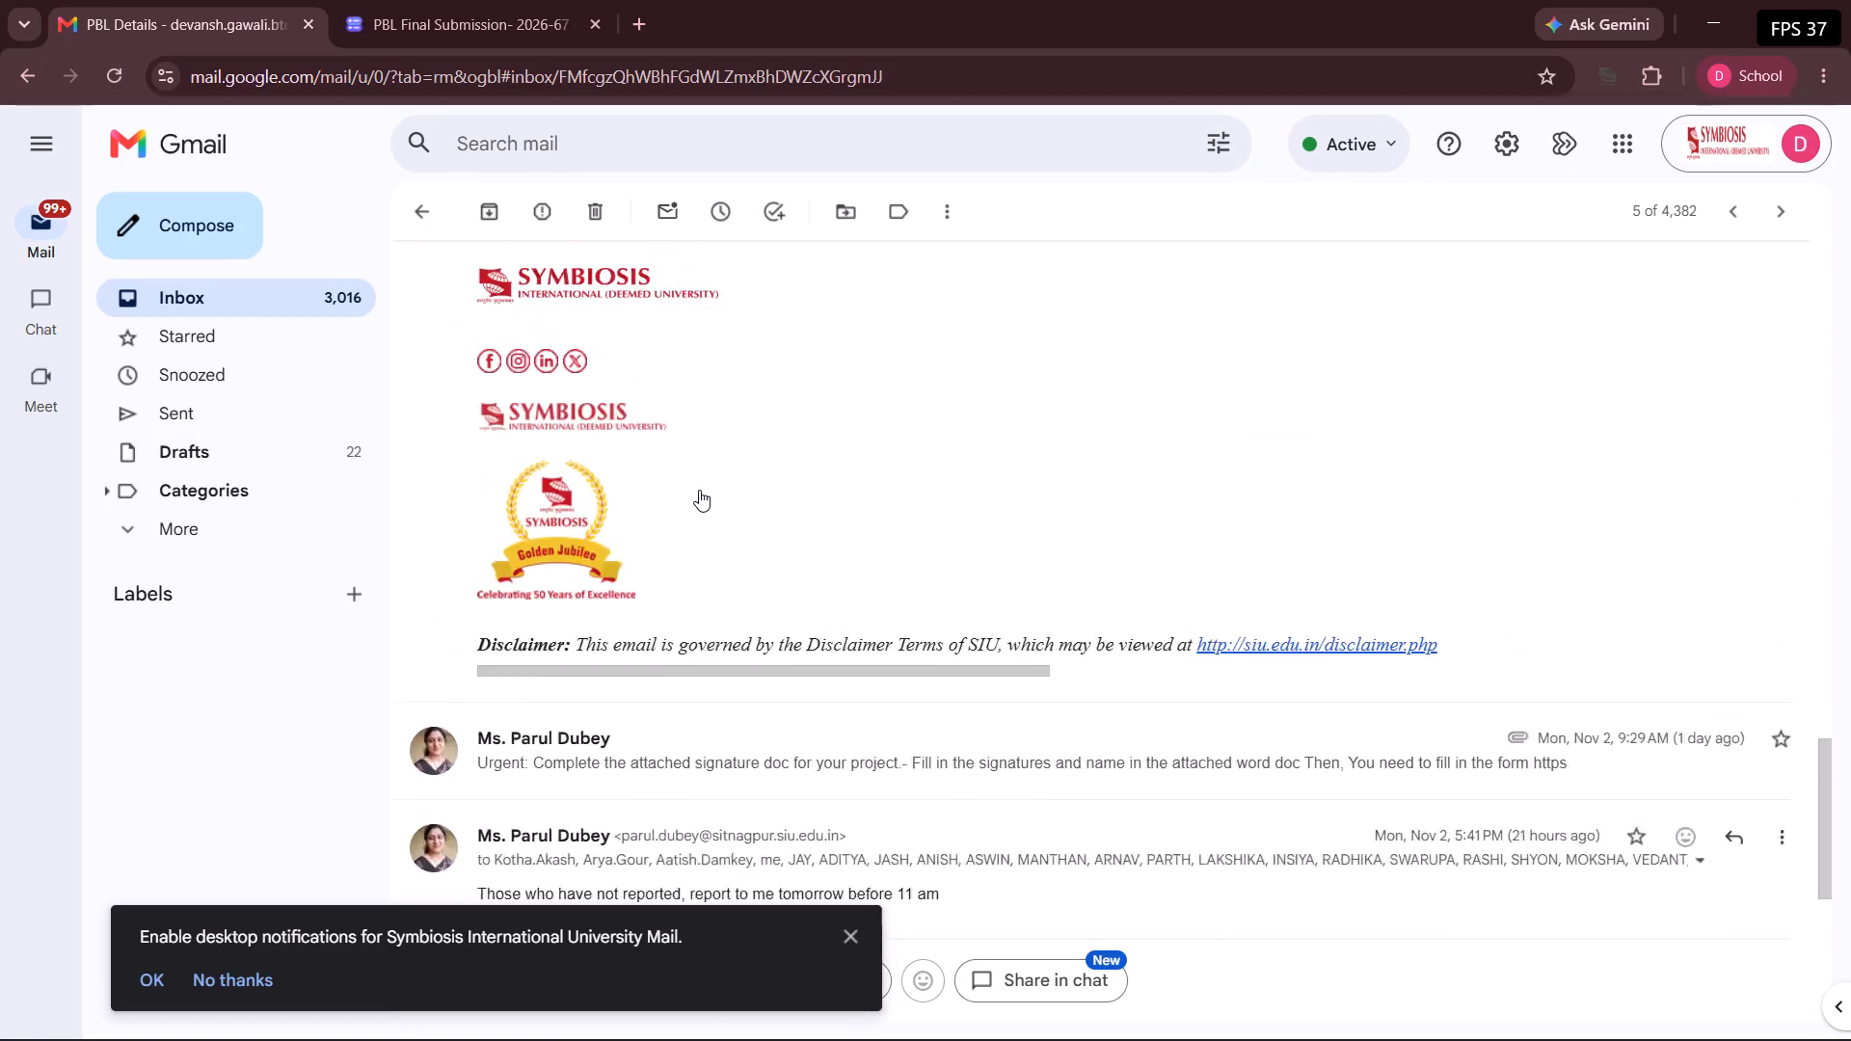
scroll(699, 490, up, 4)
scroll(699, 490, down, 4)
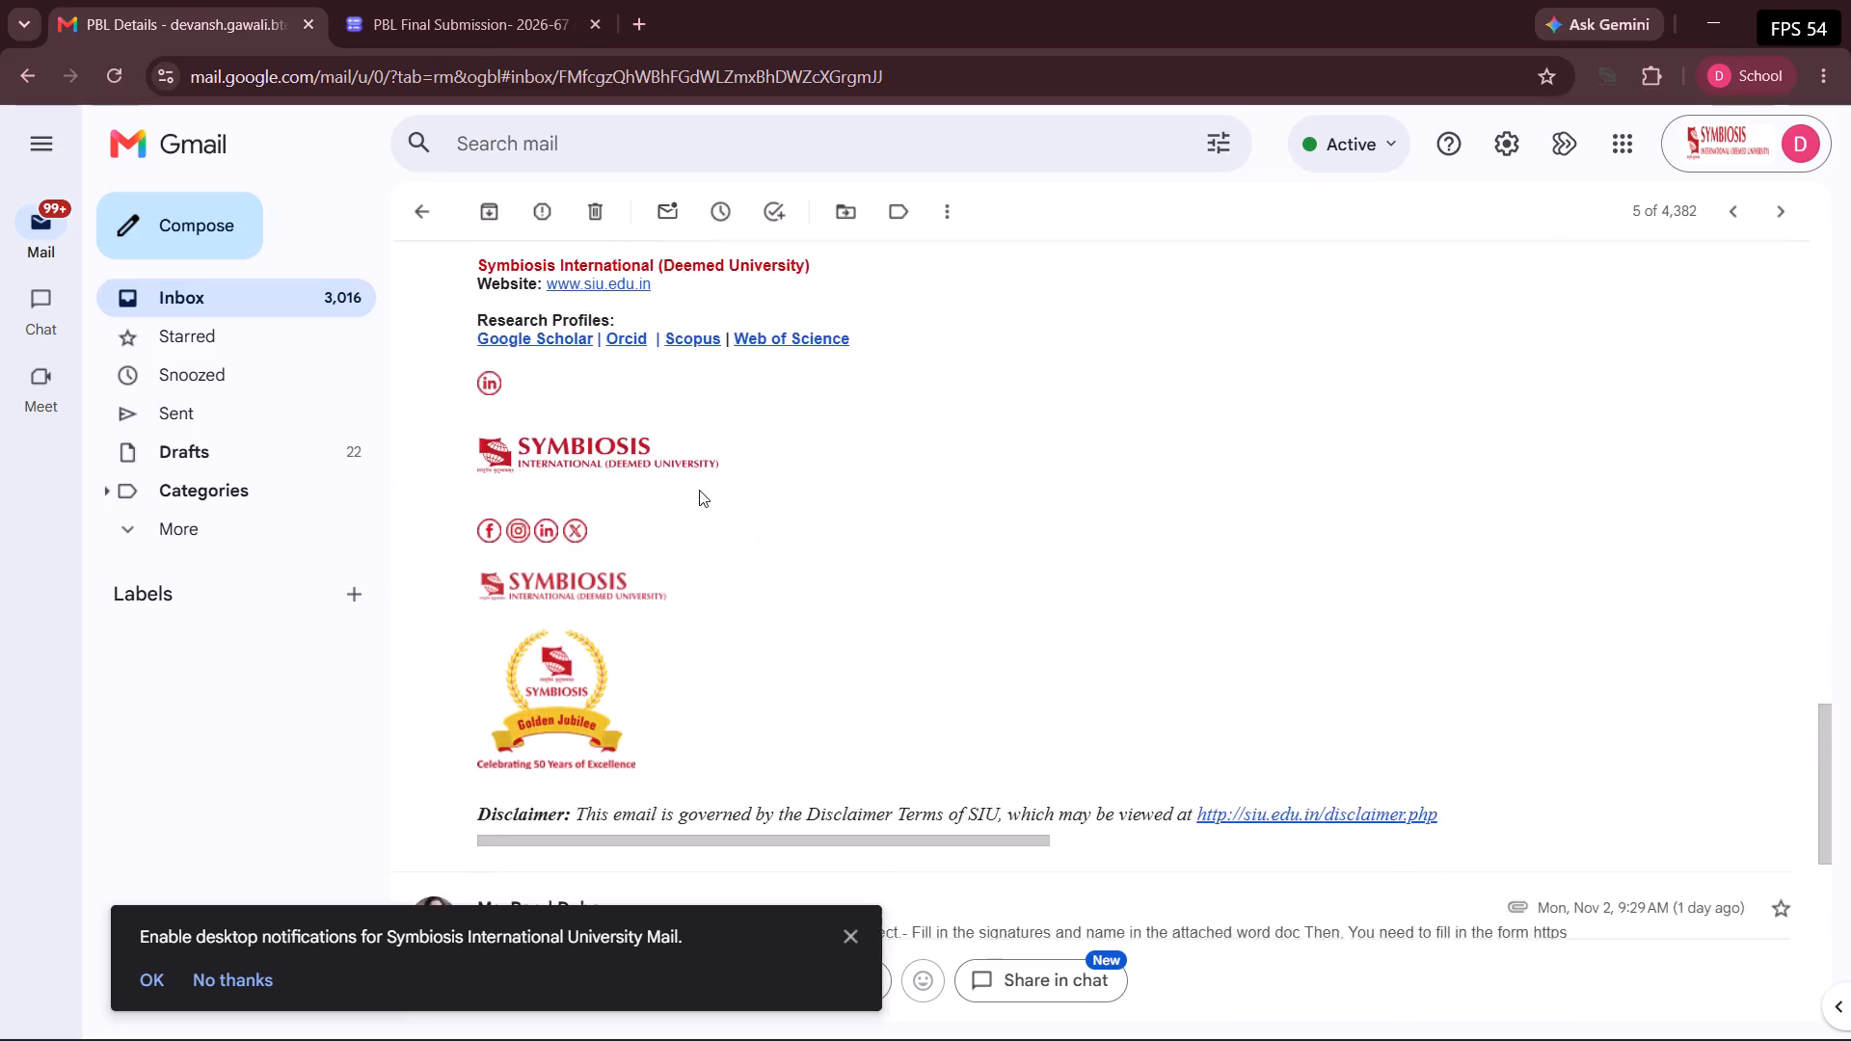
scroll(699, 490, down, 3)
click(632, 512)
scroll(632, 512, down, 1)
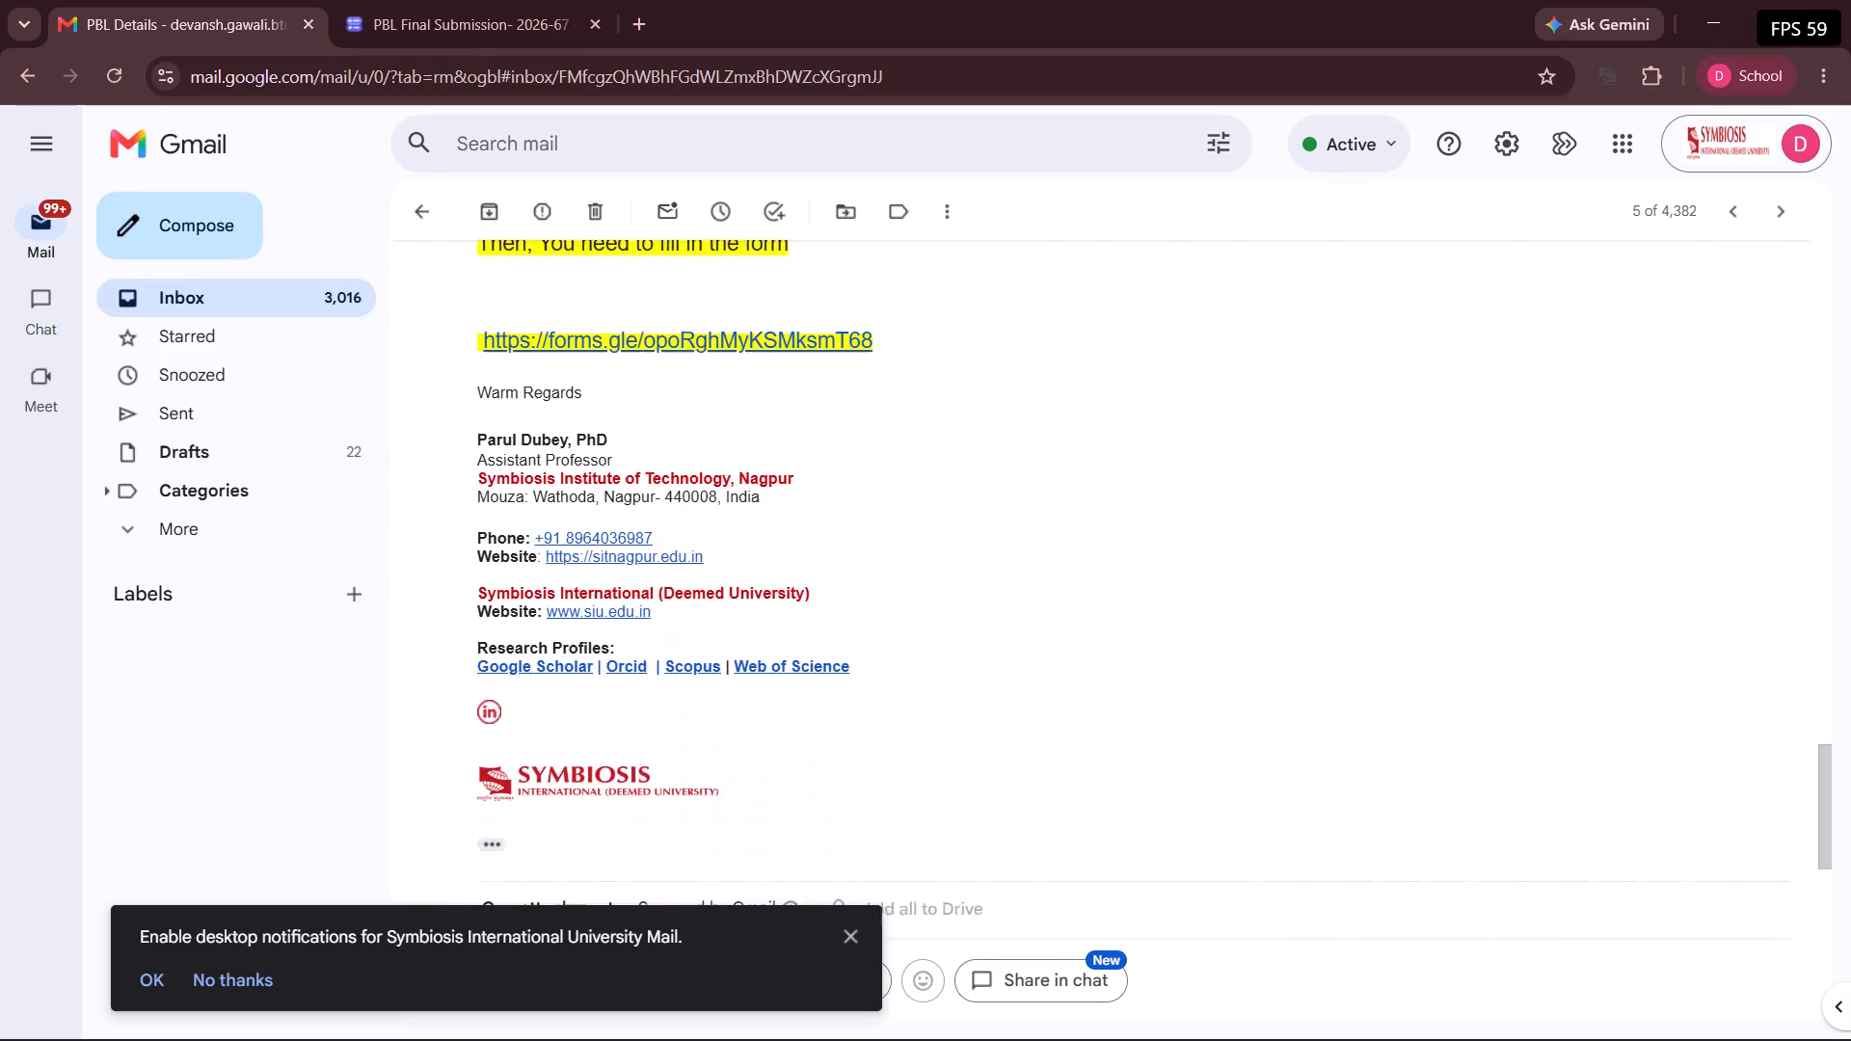
scroll(632, 512, down, 1)
click(614, 468)
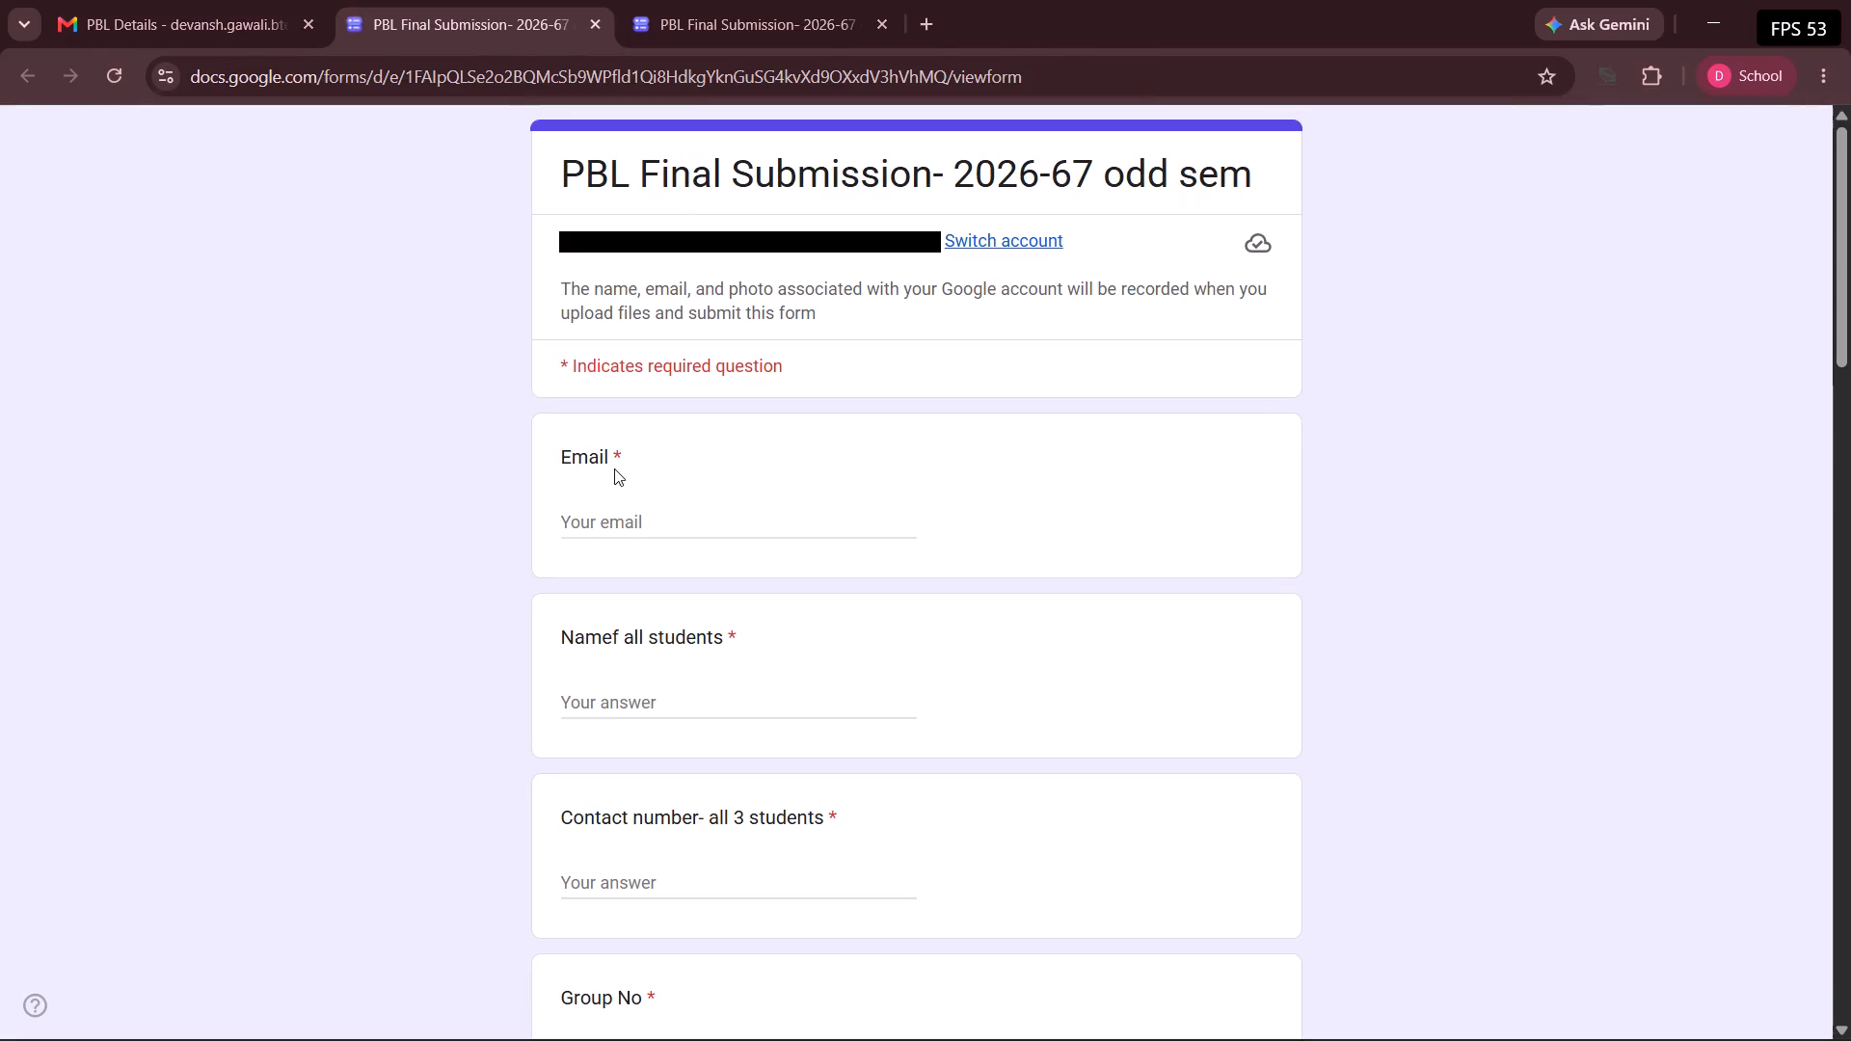
Fill in the email and student name answers of the blank form with the saved autofill address entry.
click(644, 532)
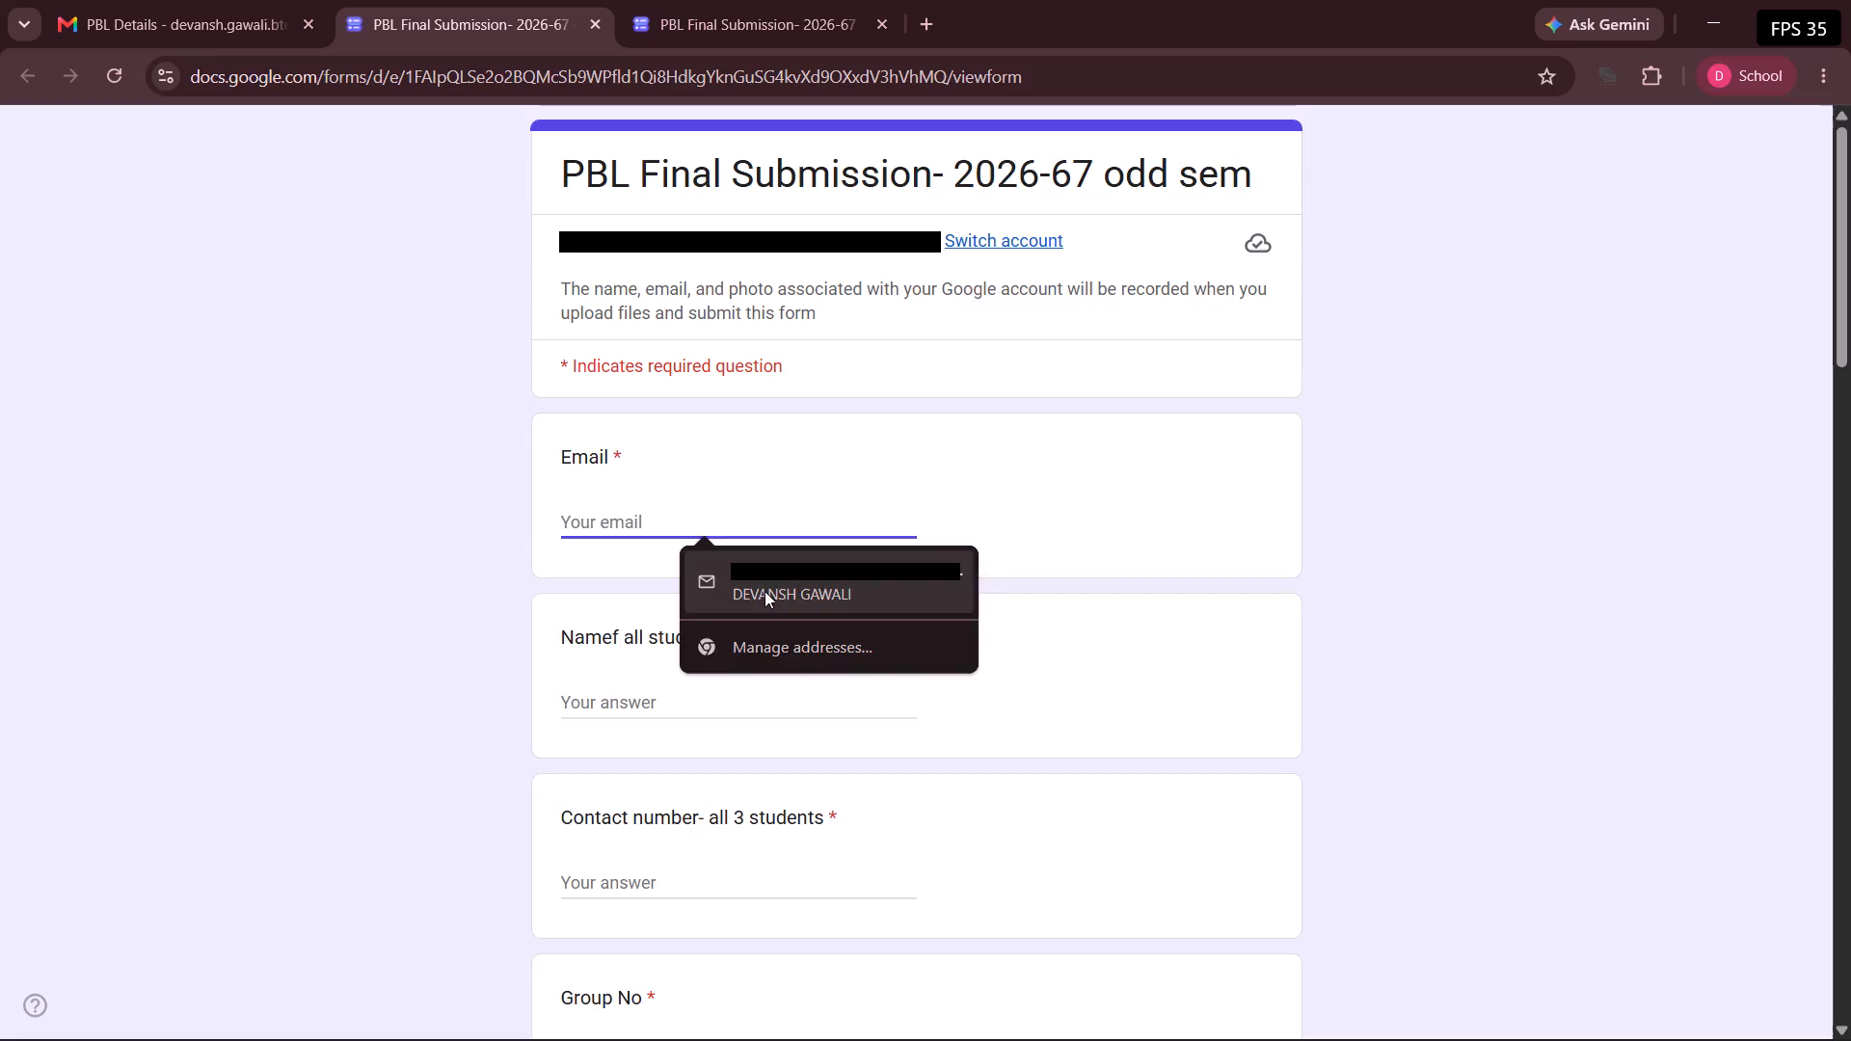
click(765, 594)
Copy the three students' contact numbers from the submitted response into the new form's contact number answer.
scroll(800, 745, down, 2)
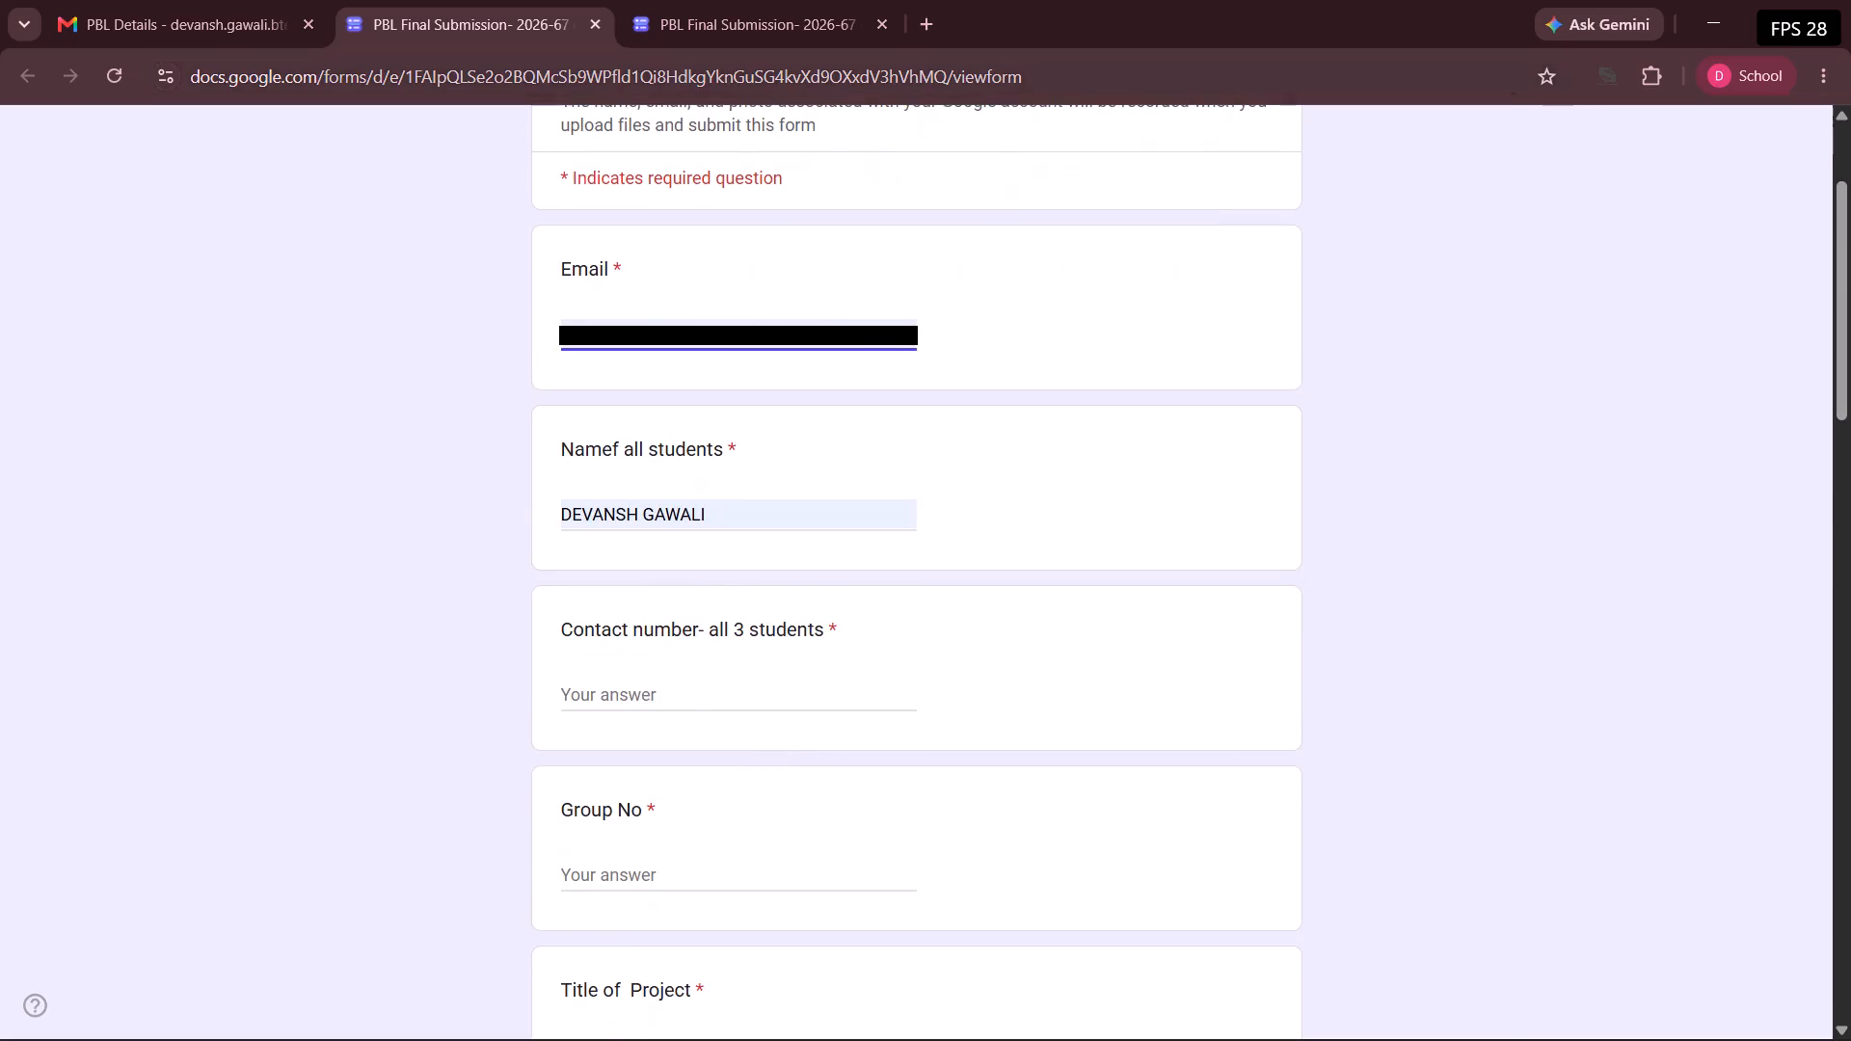
click(779, 21)
scroll(766, 522, up, 9)
scroll(766, 522, down, 1)
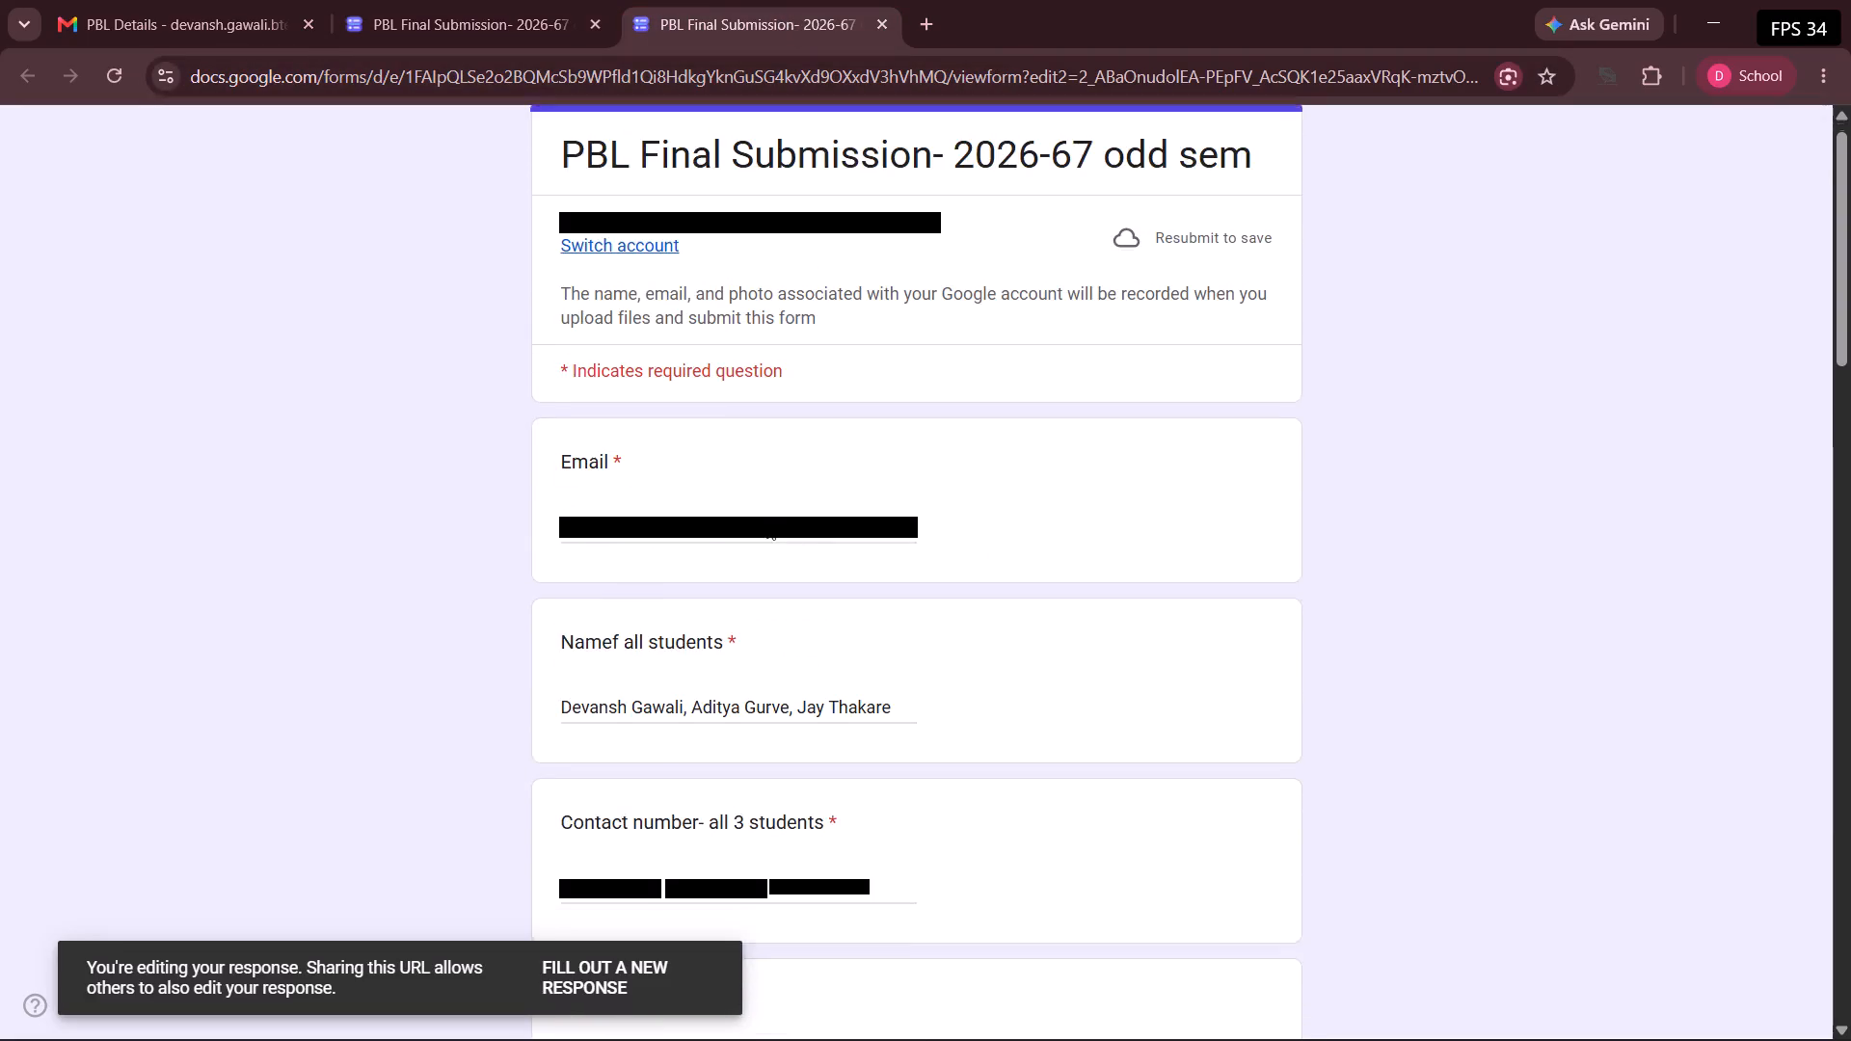
scroll(766, 522, down, 1)
triple_click(663, 690)
key(ctrl+c)
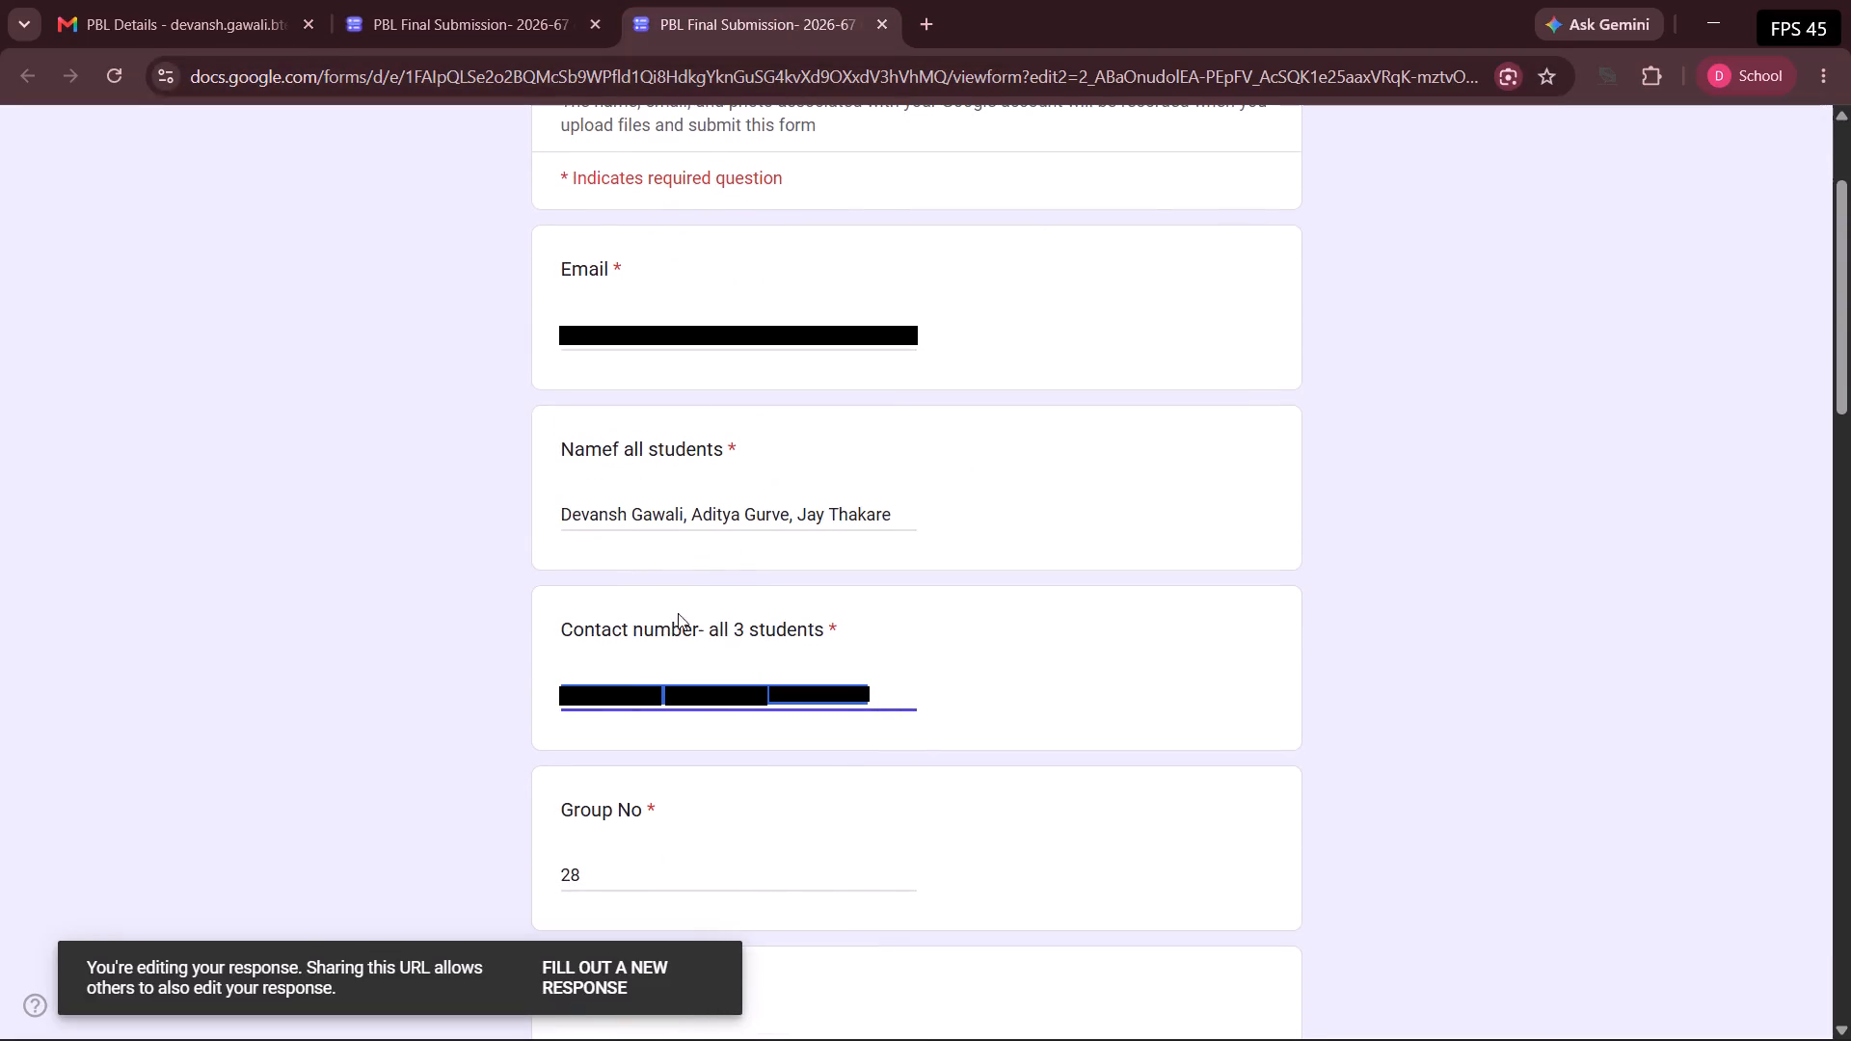
click(376, 25)
click(681, 681)
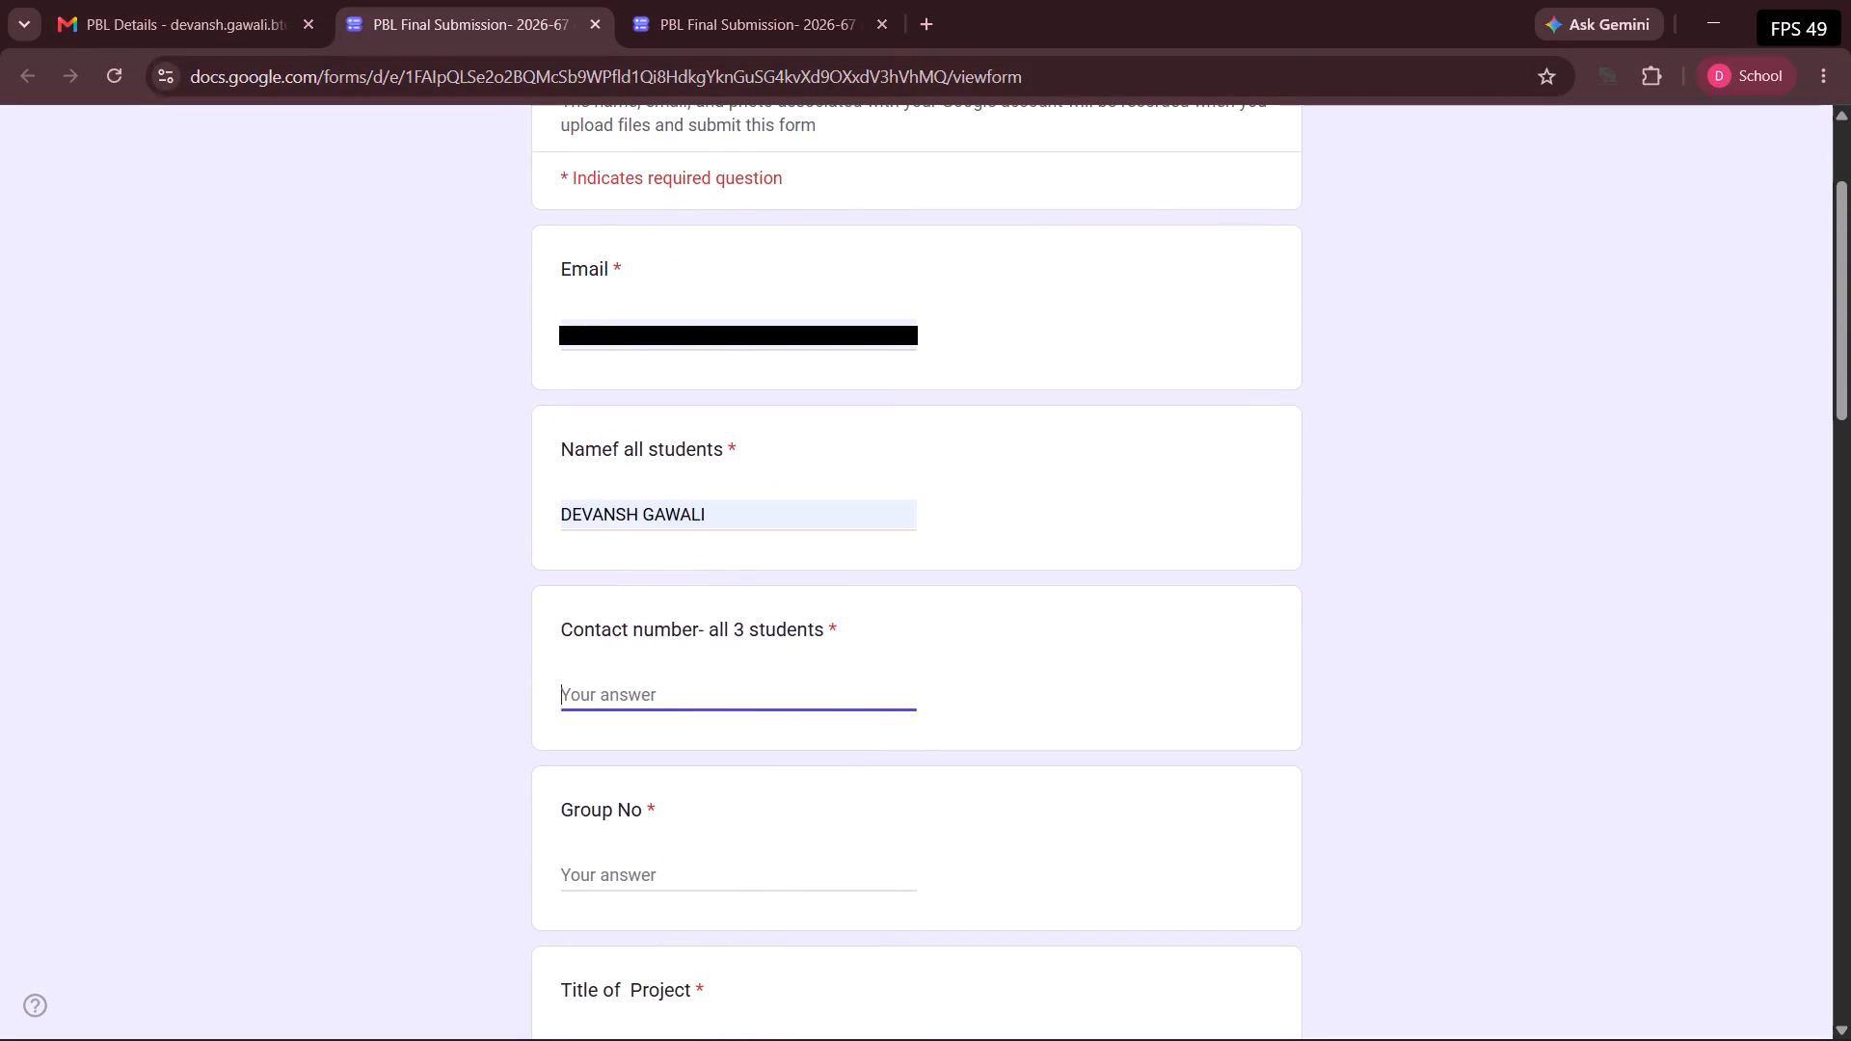
key(ctrl+v)
Copy the group number 28 from the submitted response into the new form's Group No answer.
click(796, 0)
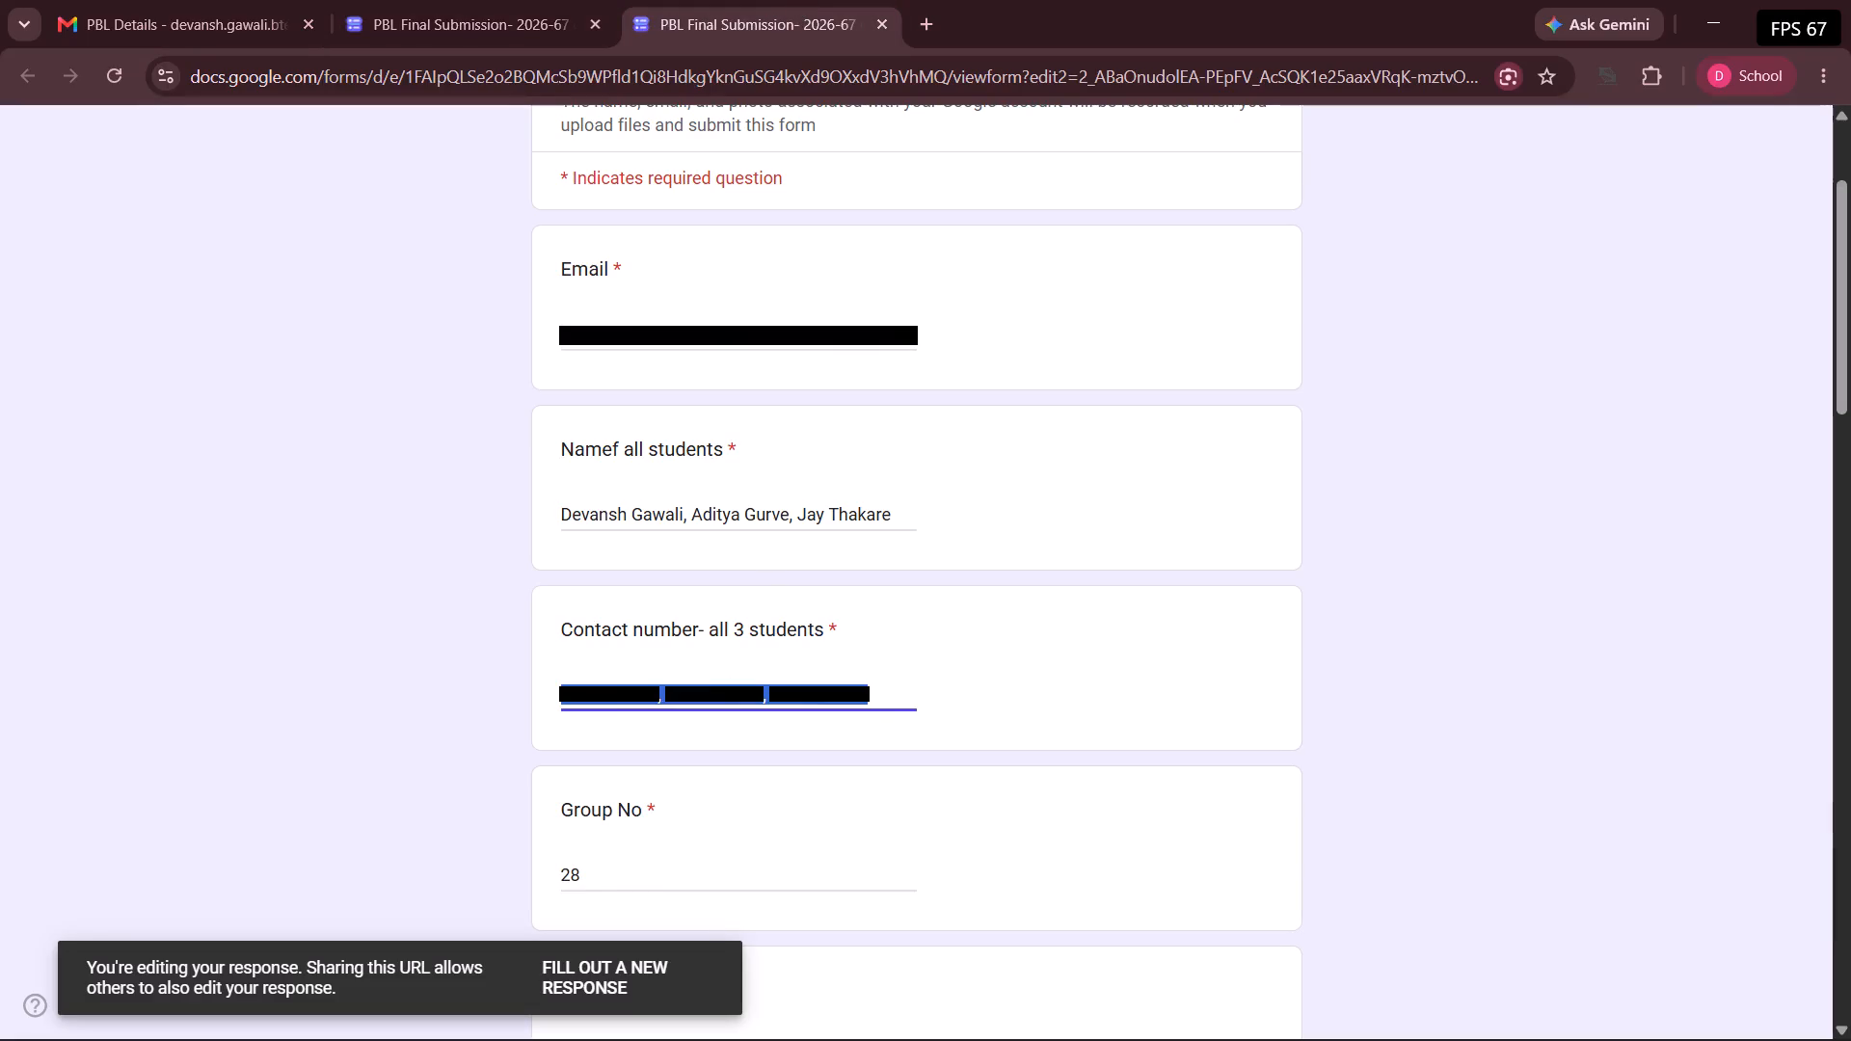
double_click(604, 870)
key(ctrl+c)
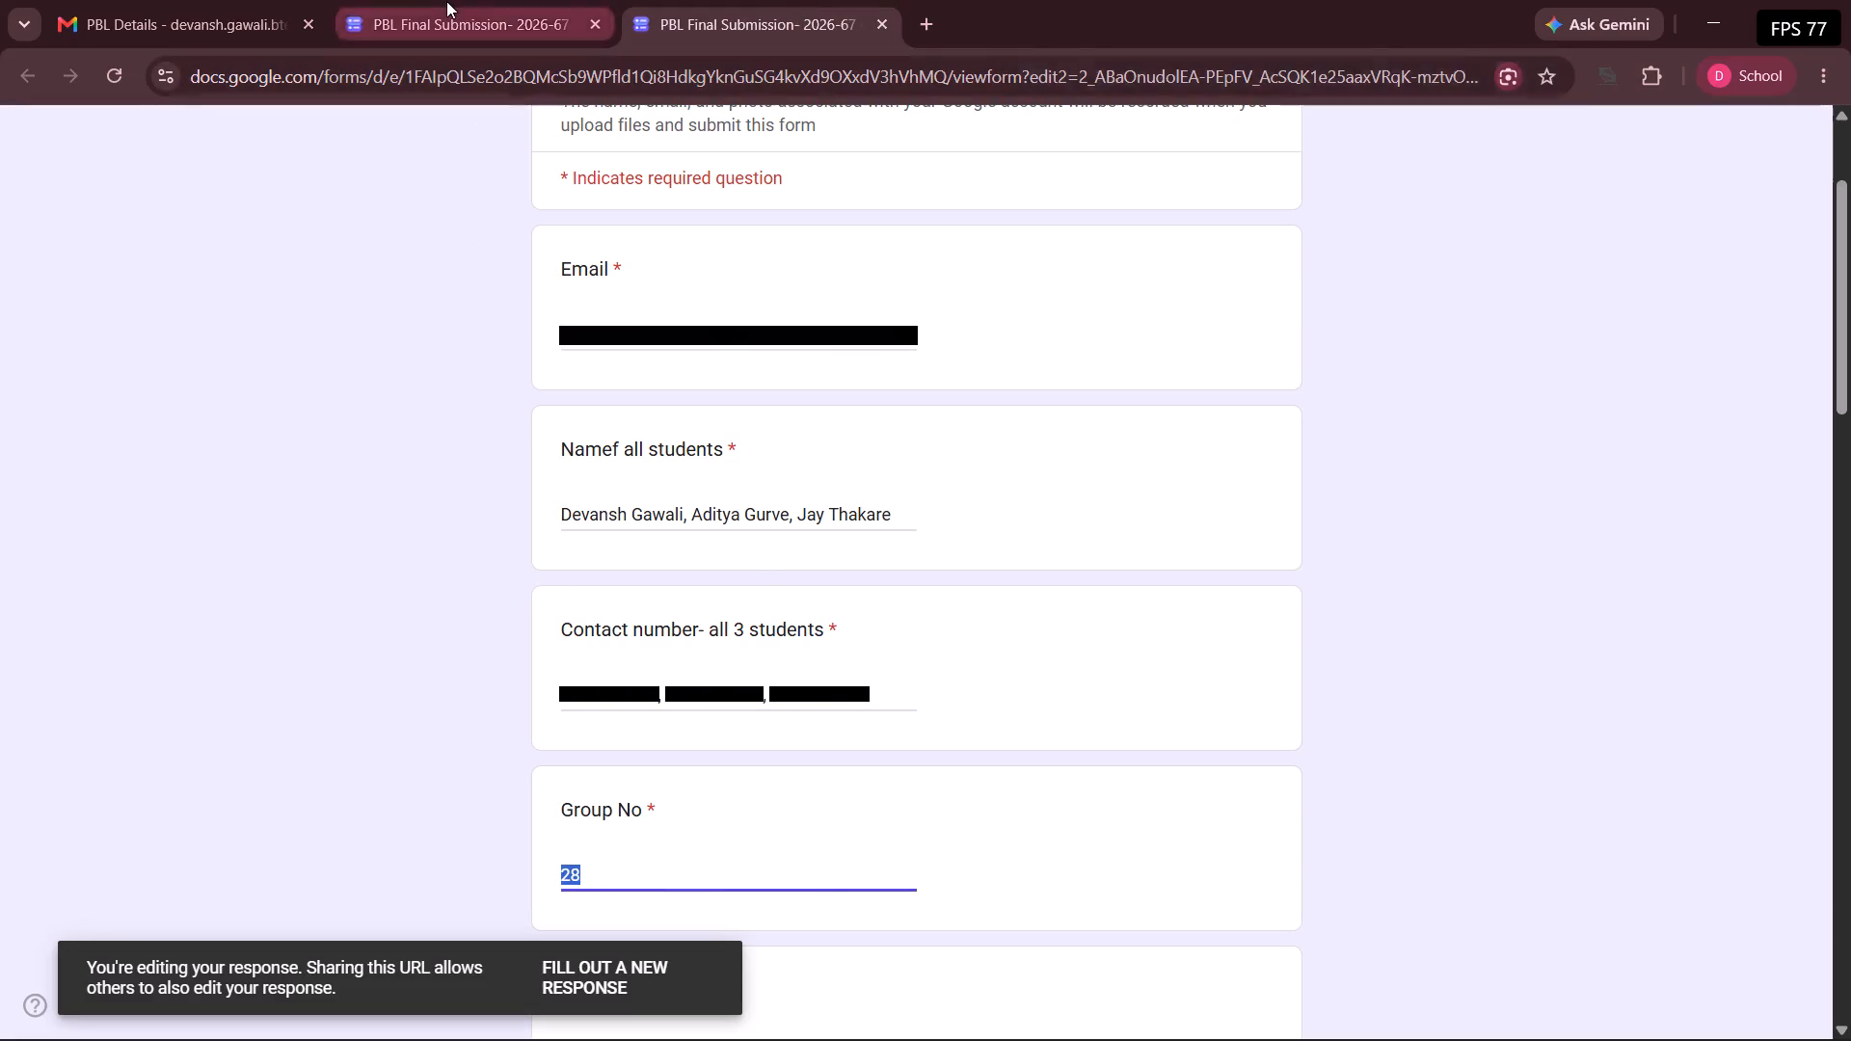
click(446, 1)
scroll(848, 616, down, 1)
click(649, 731)
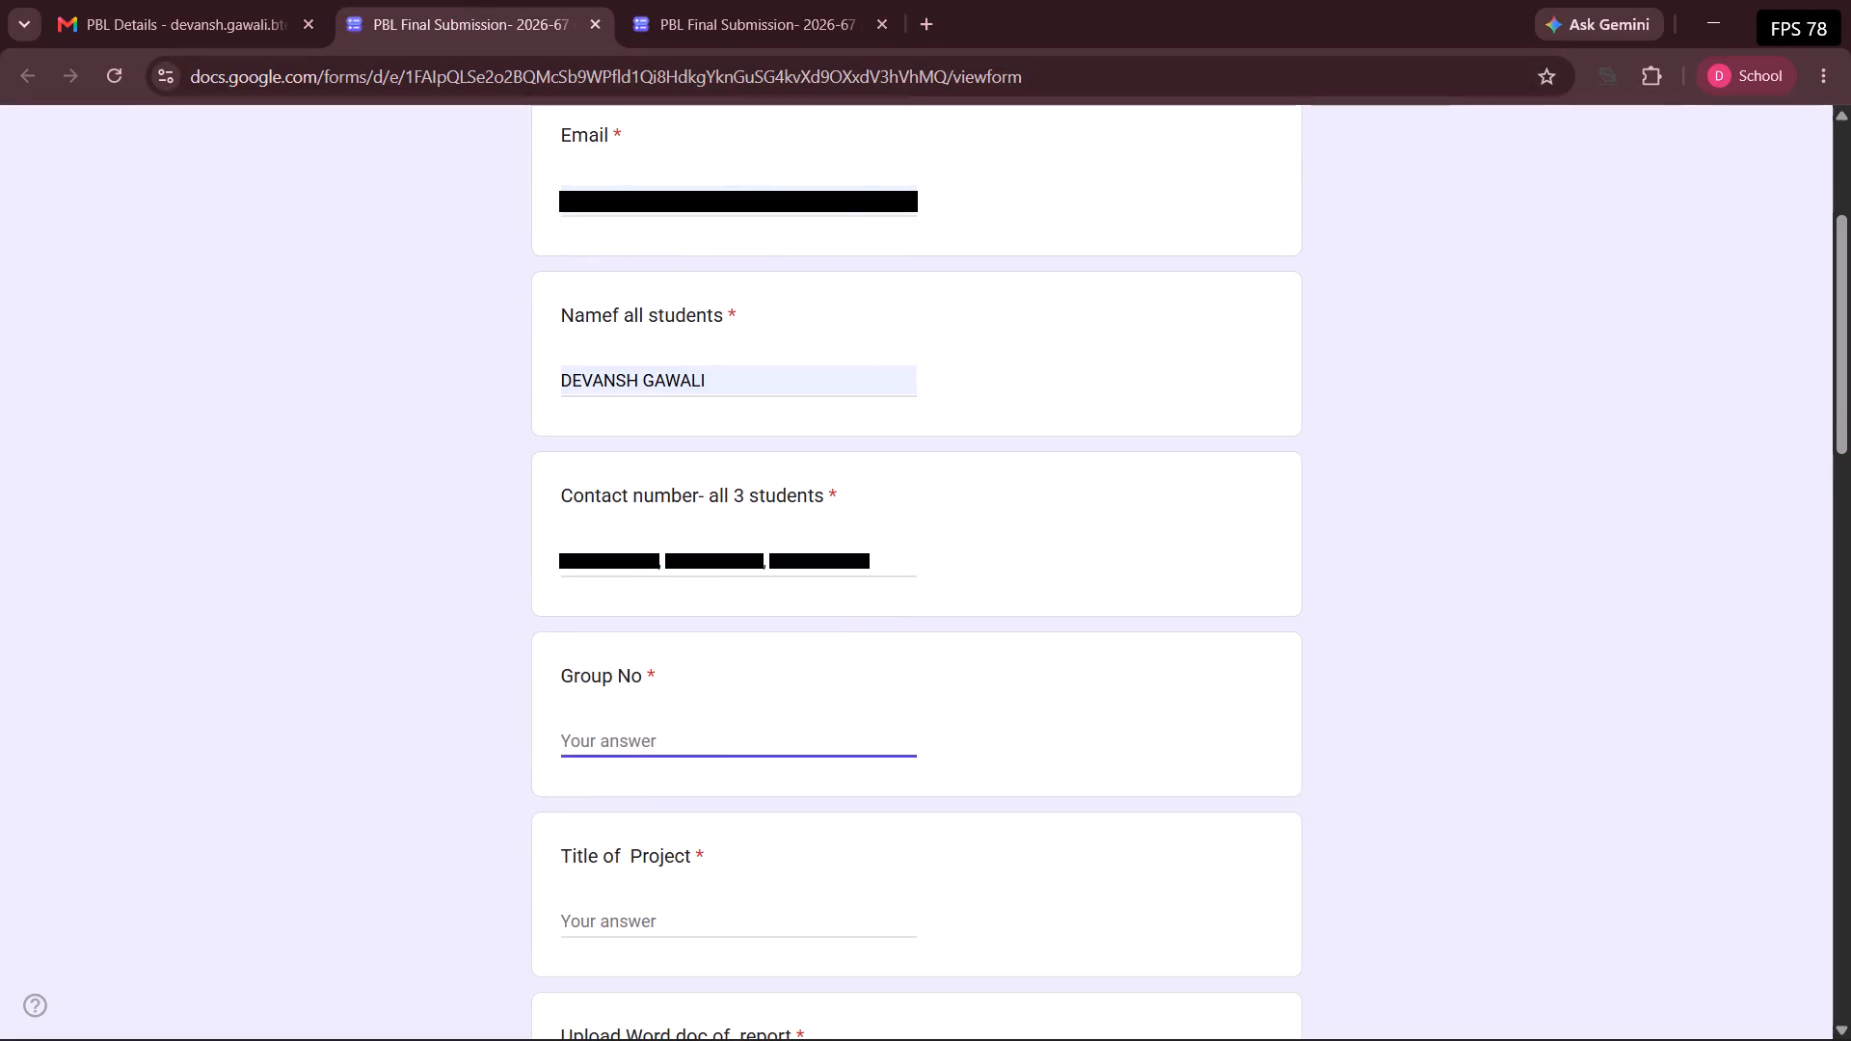
key(ctrl+v)
Copy the project title starting with RETINALENS AI from the submitted response into the new form's Title of Project answer.
click(781, 21)
scroll(865, 418, down, 1)
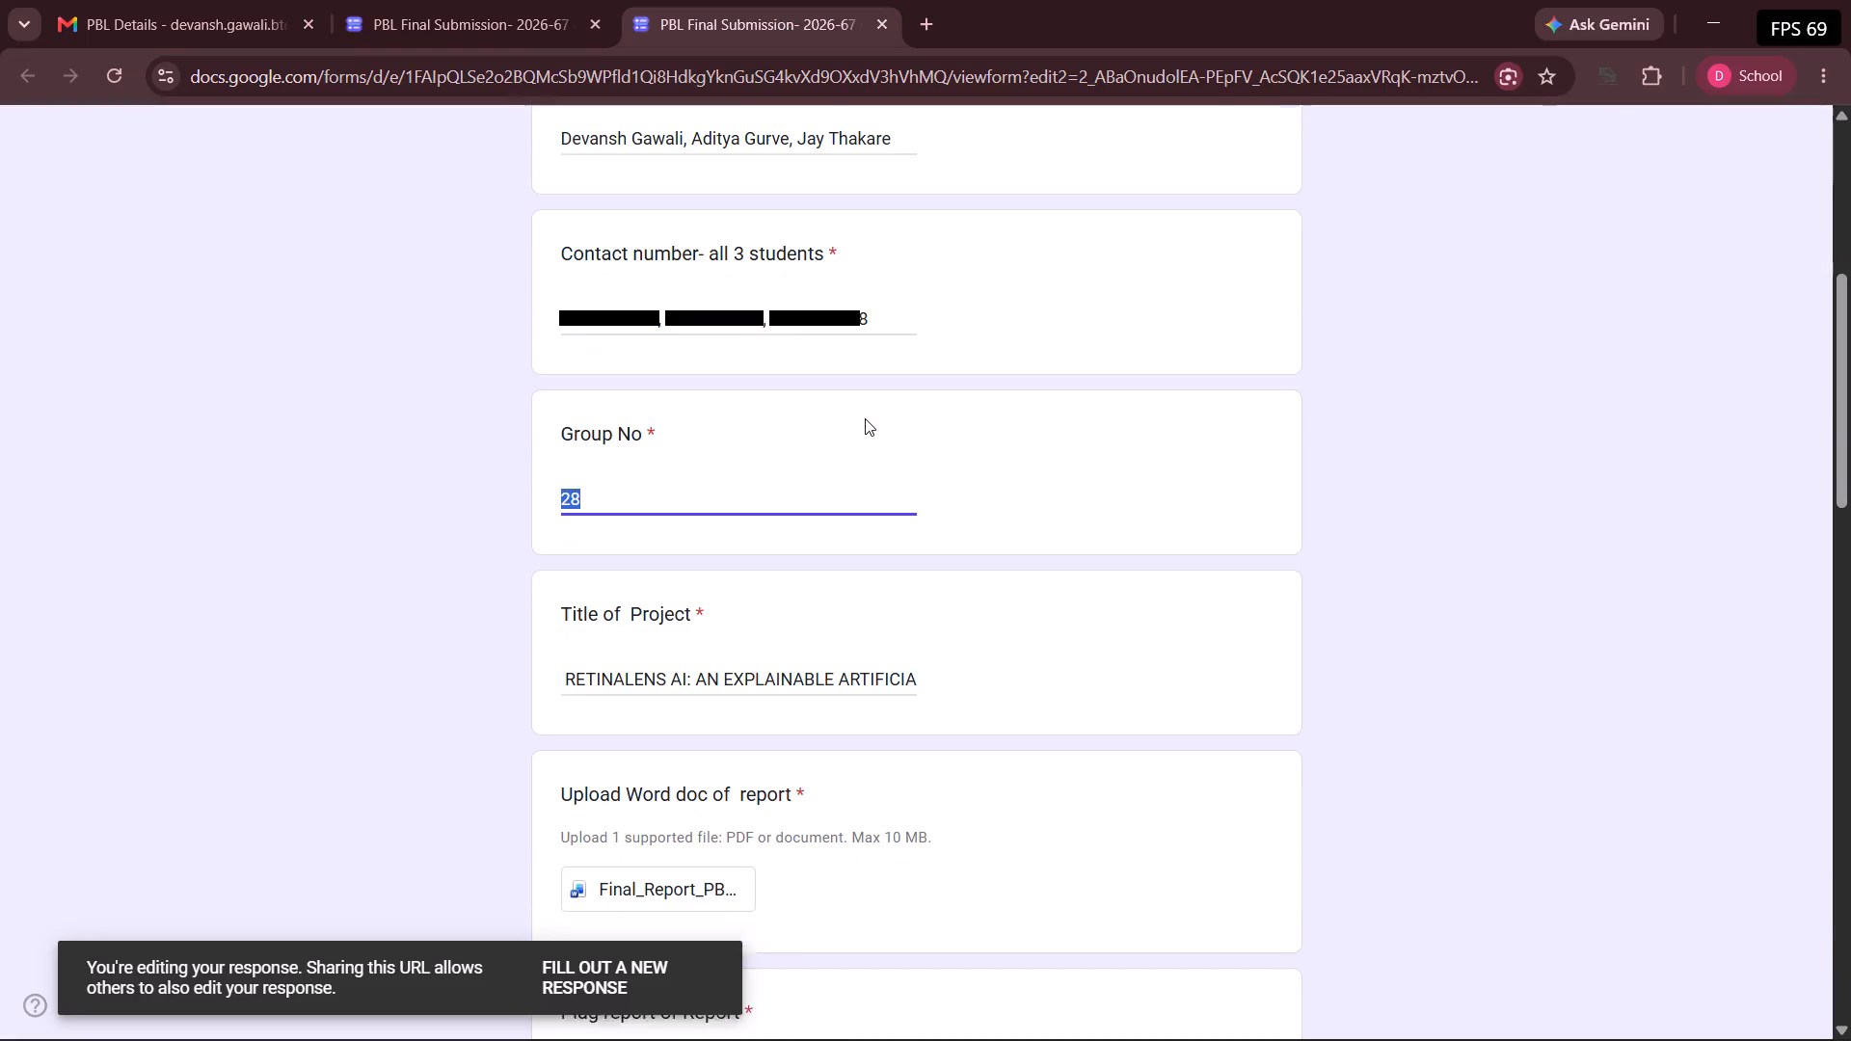
scroll(865, 418, down, 1)
triple_click(680, 664)
key(ctrl+c)
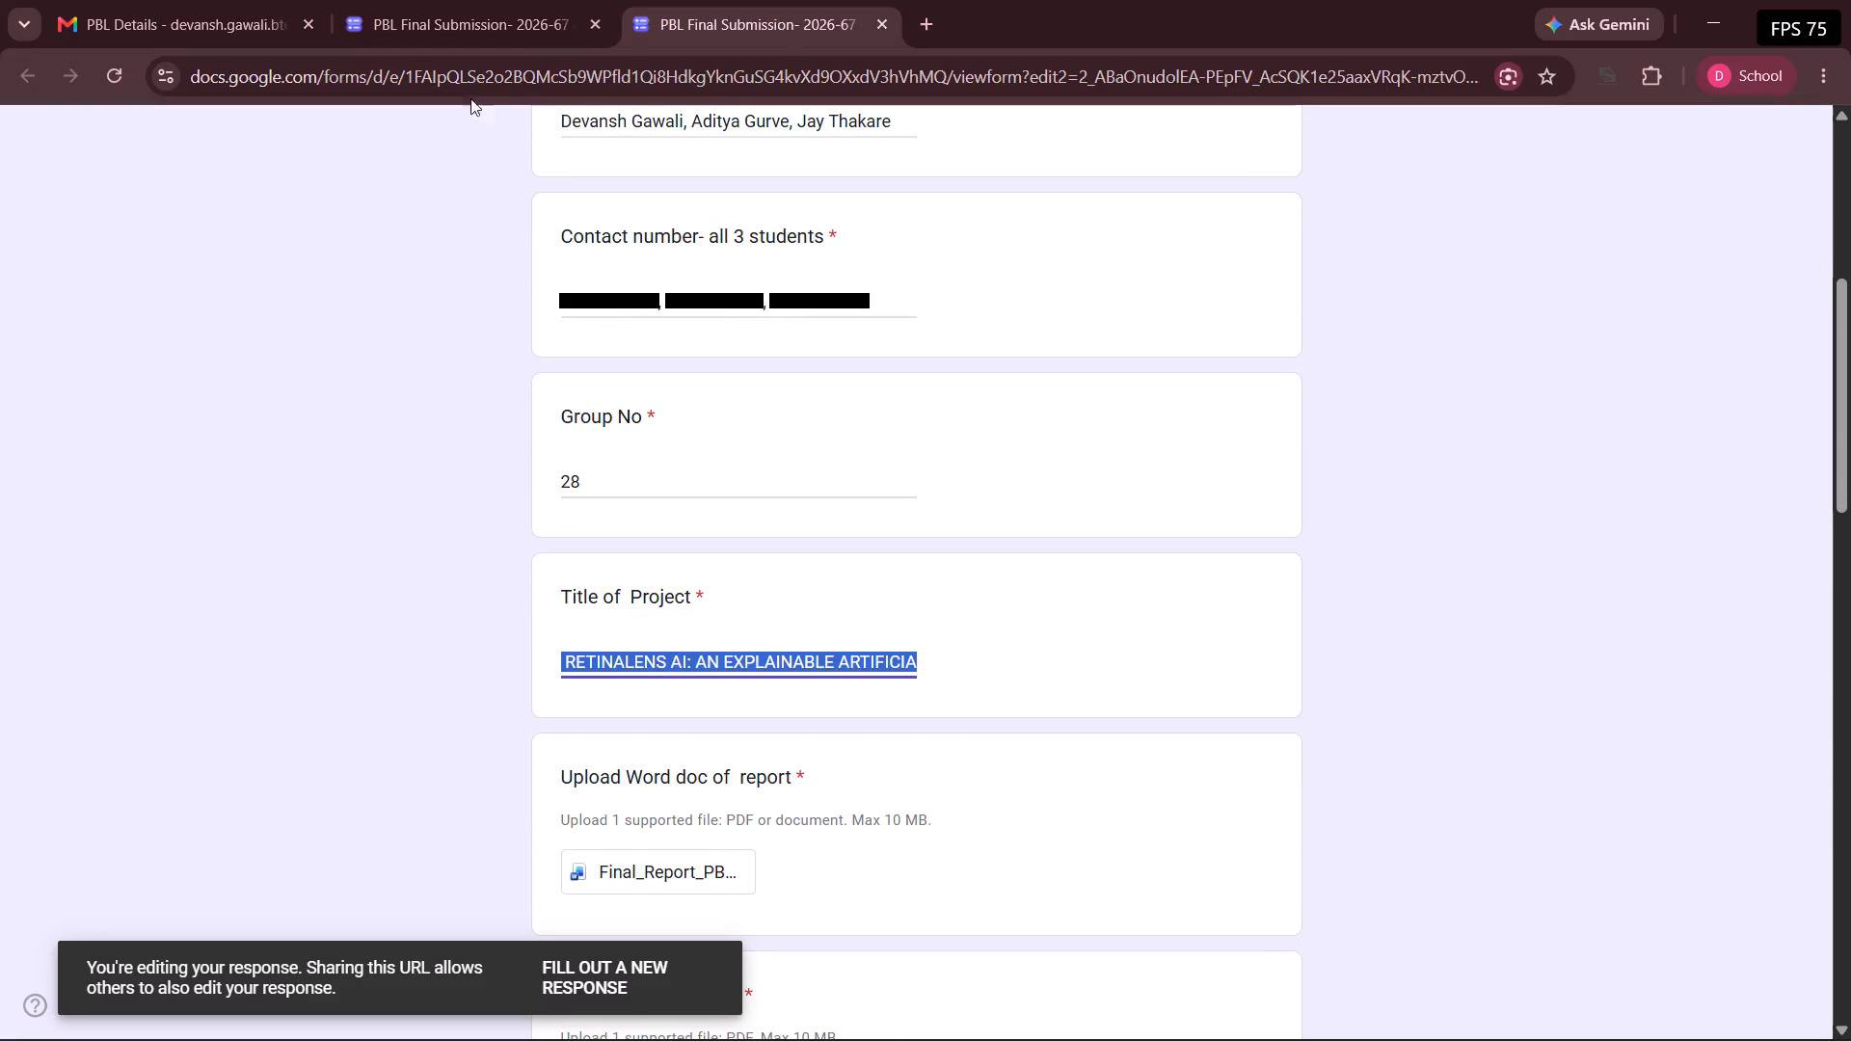
click(385, 0)
click(657, 918)
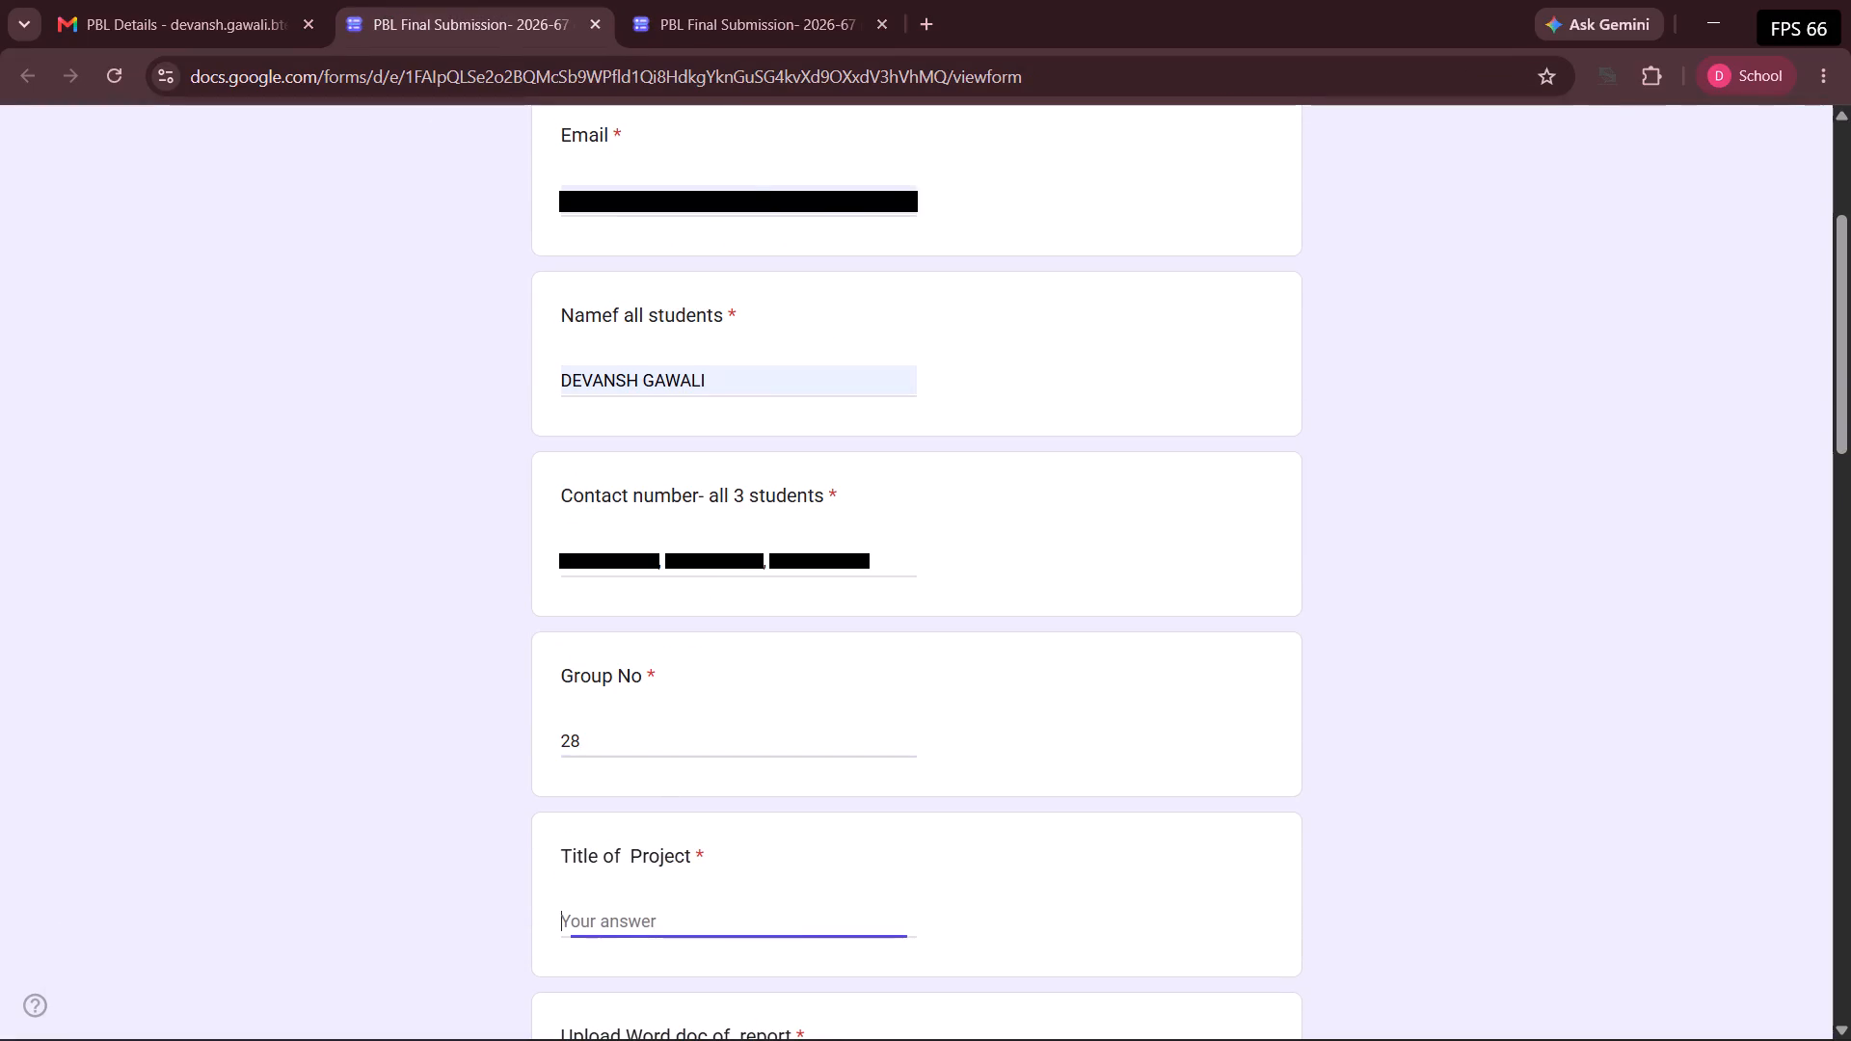
key(ctrl+v)
Check the submitted response's report attachment and start browsing the computer for the new form's Word doc of report upload.
click(701, 0)
scroll(1000, 686, down, 1)
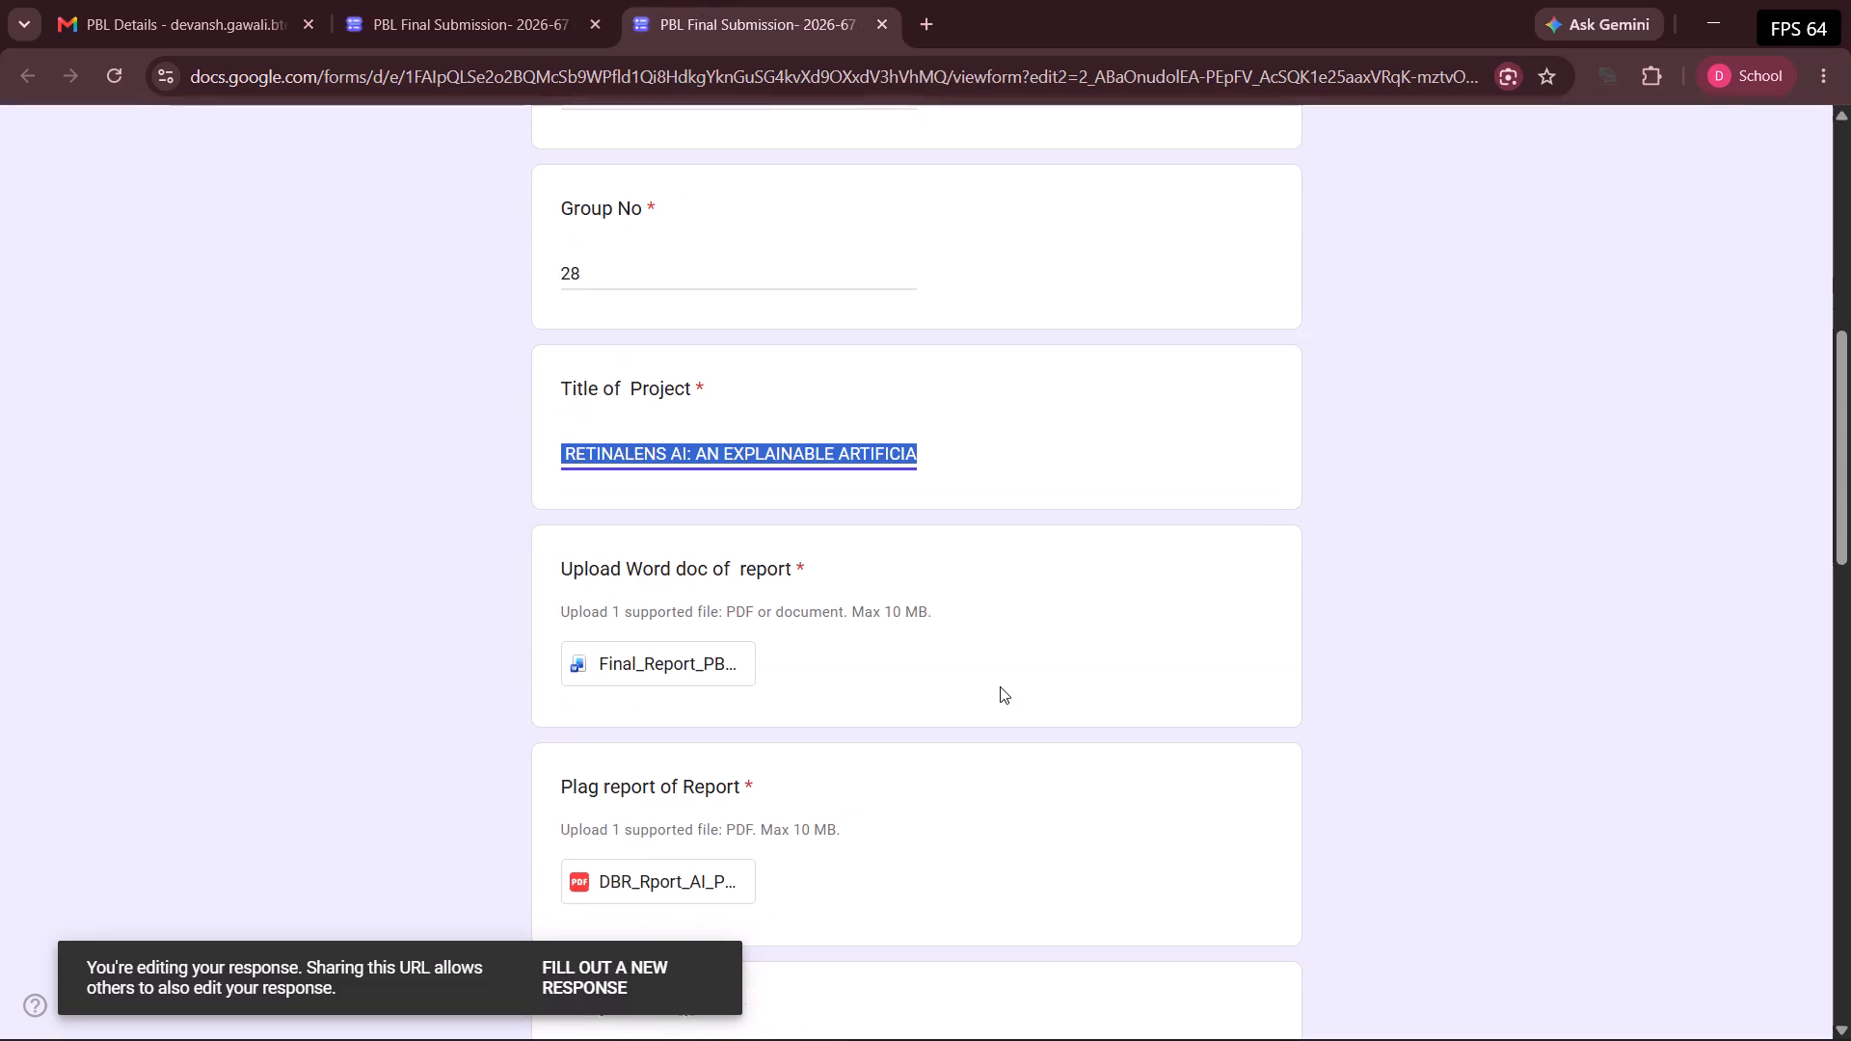
scroll(1000, 686, down, 1)
drag(637, 651, 610, 547)
click(496, 0)
scroll(900, 692, down, 1)
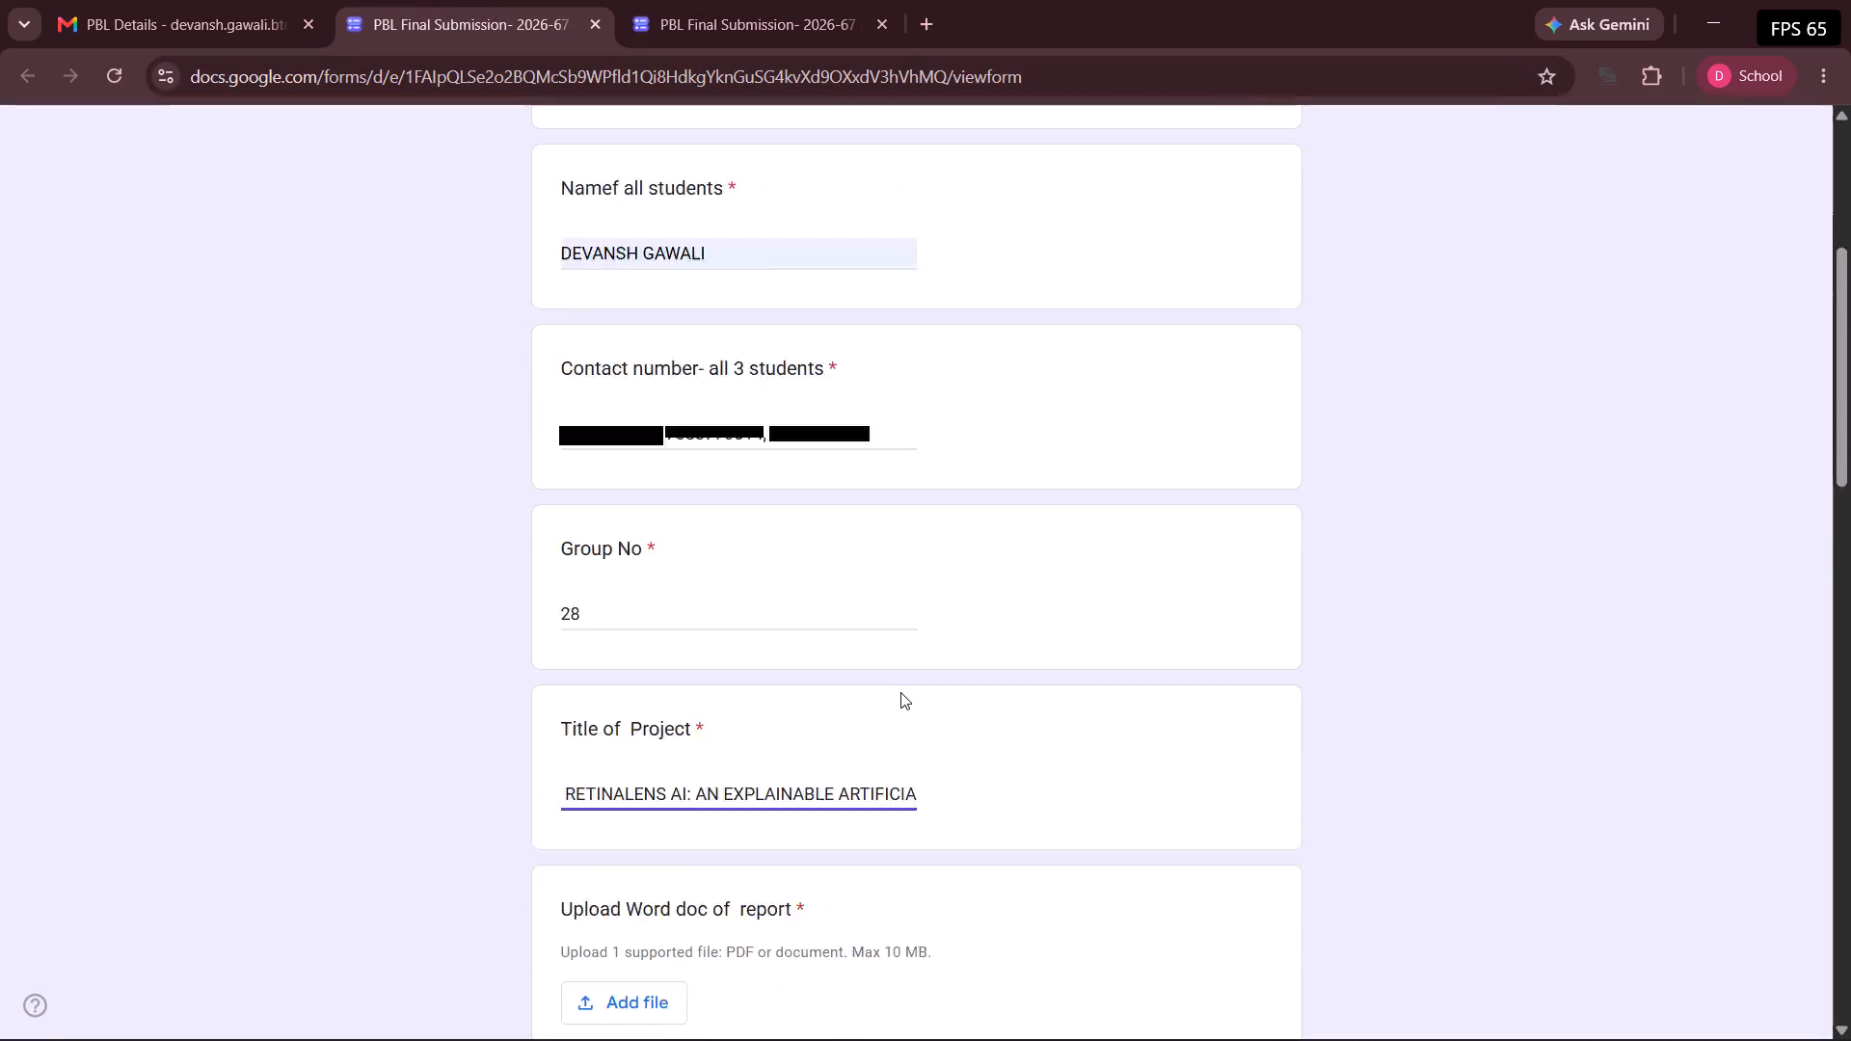
scroll(900, 692, down, 1)
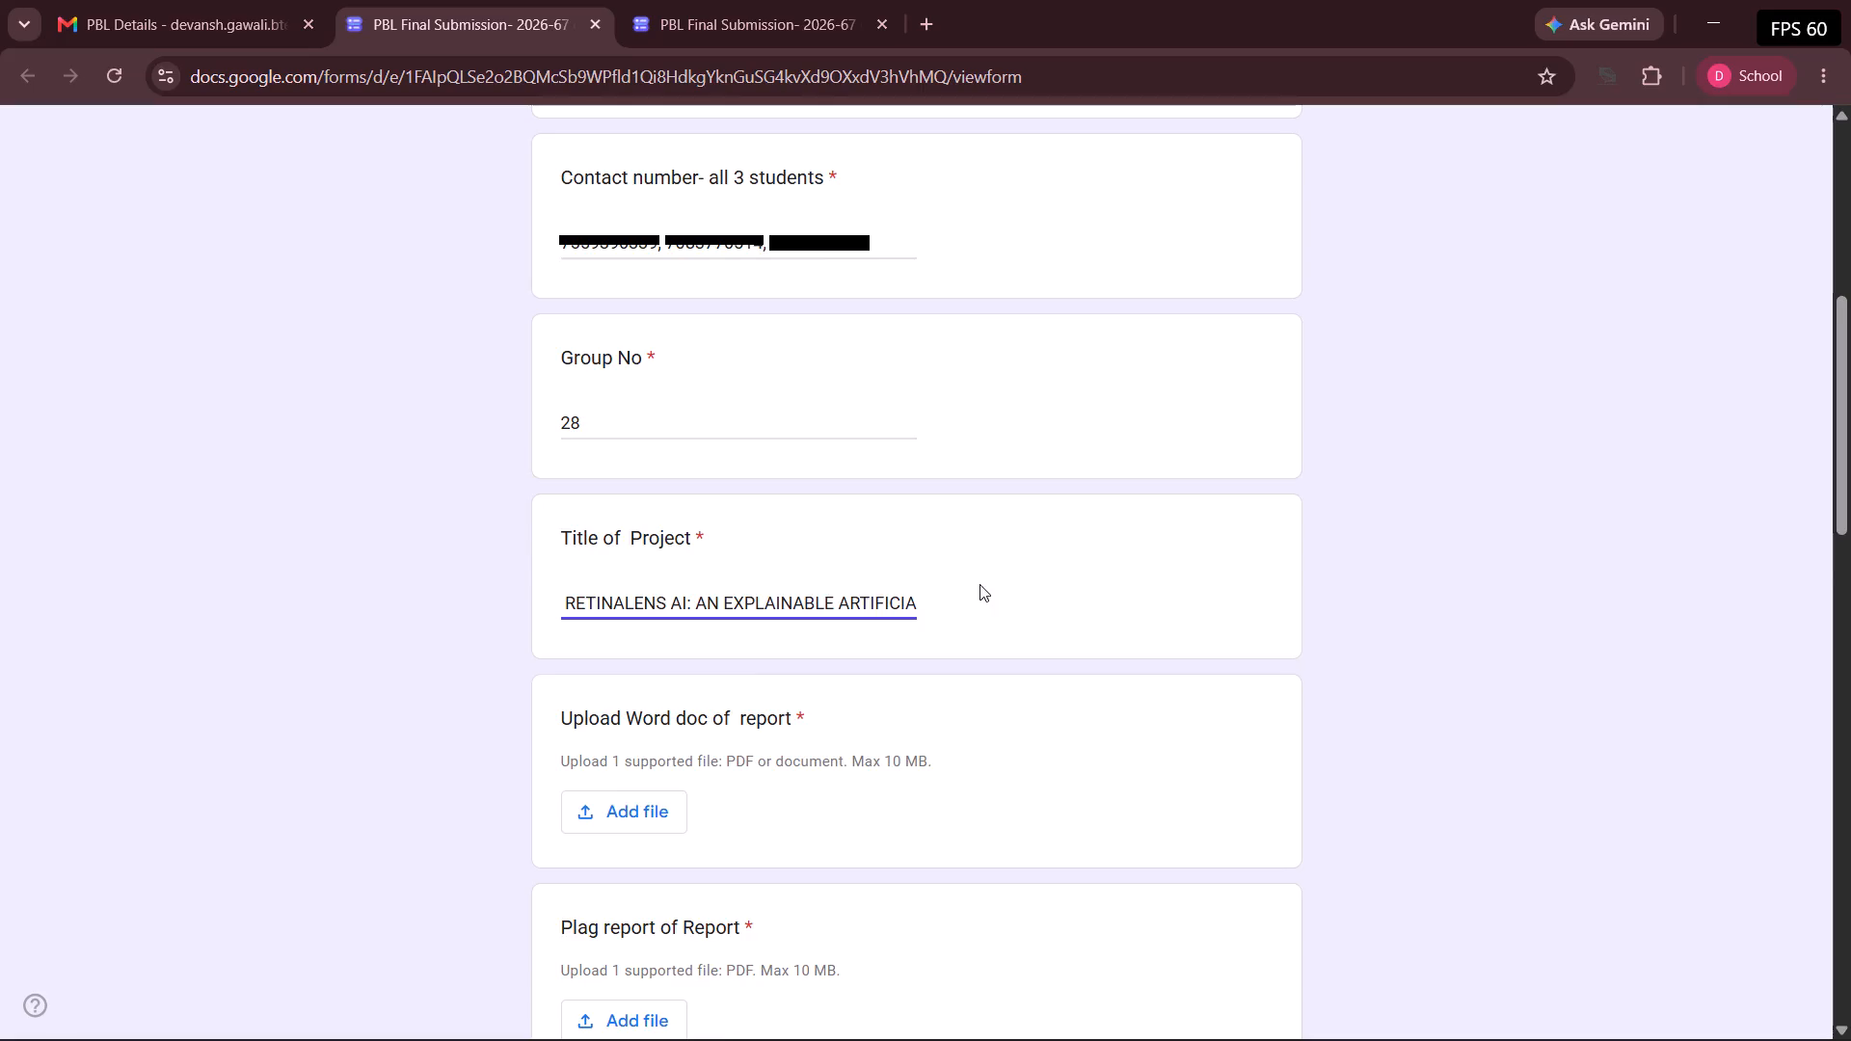
scroll(979, 584, down, 1)
click(632, 650)
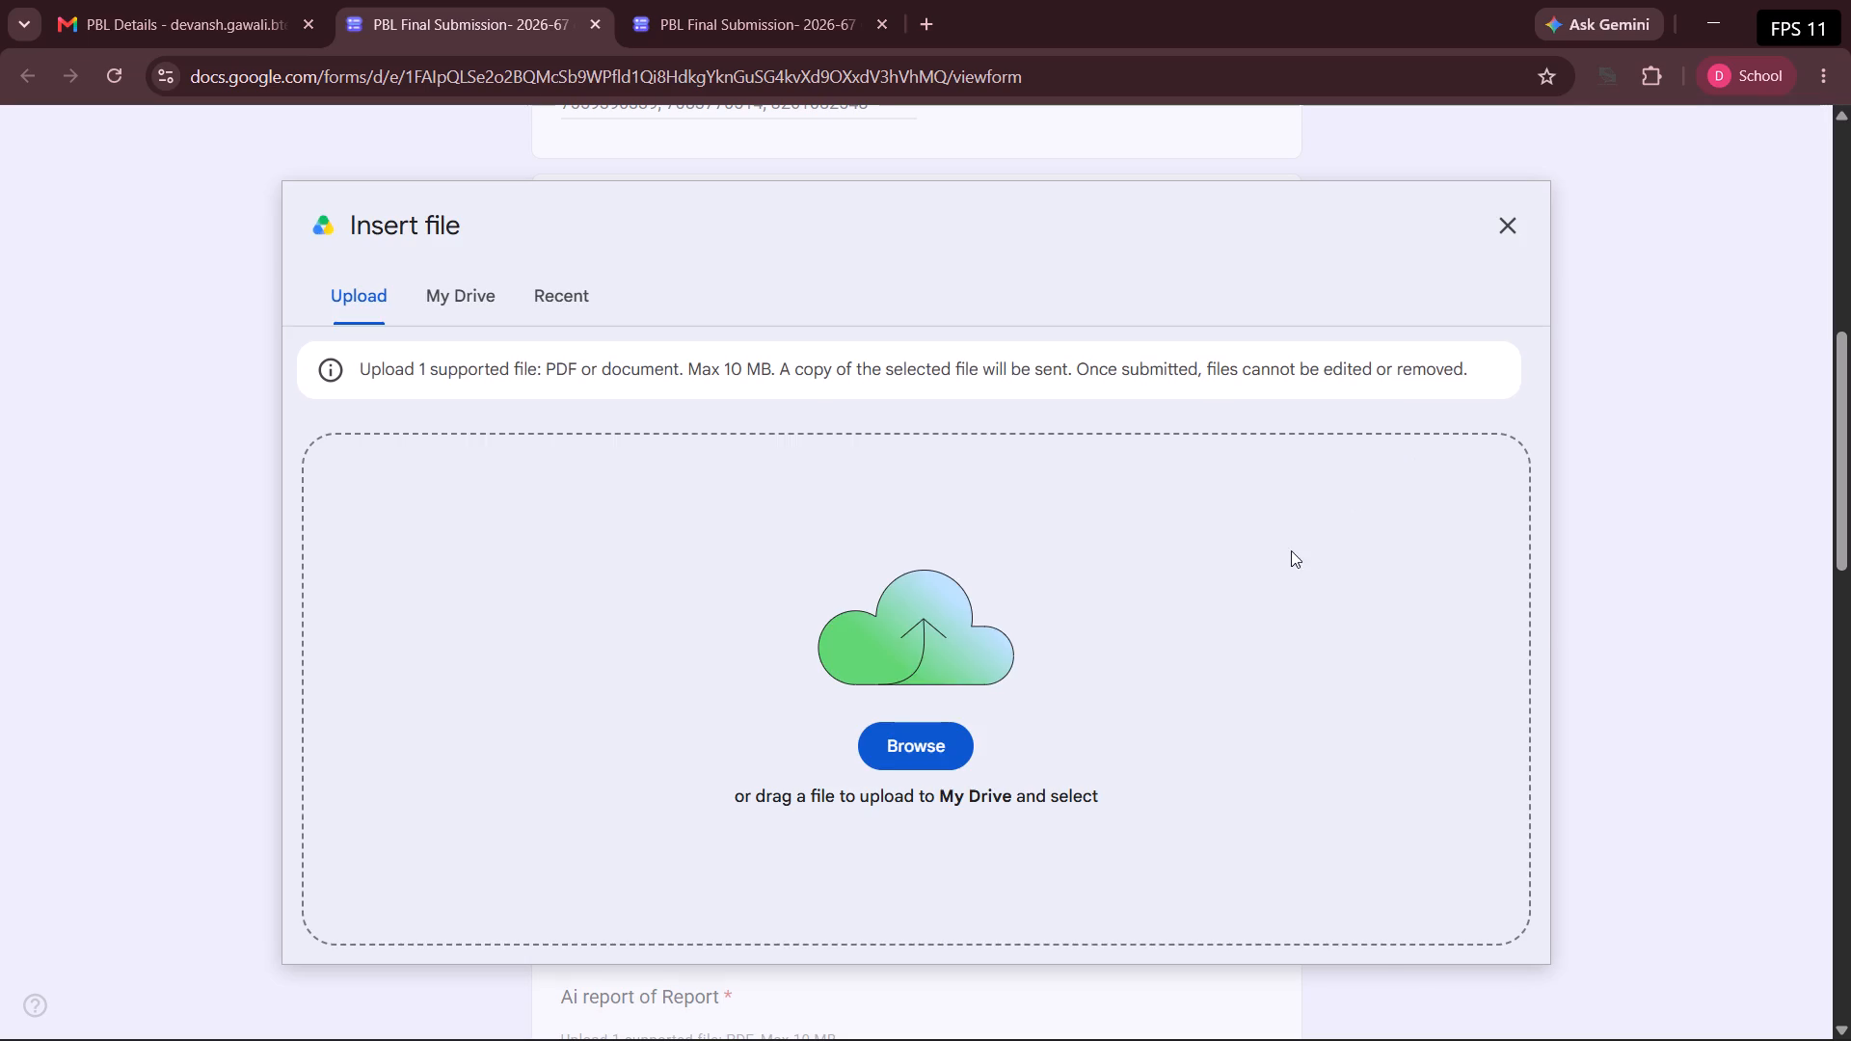
click(907, 744)
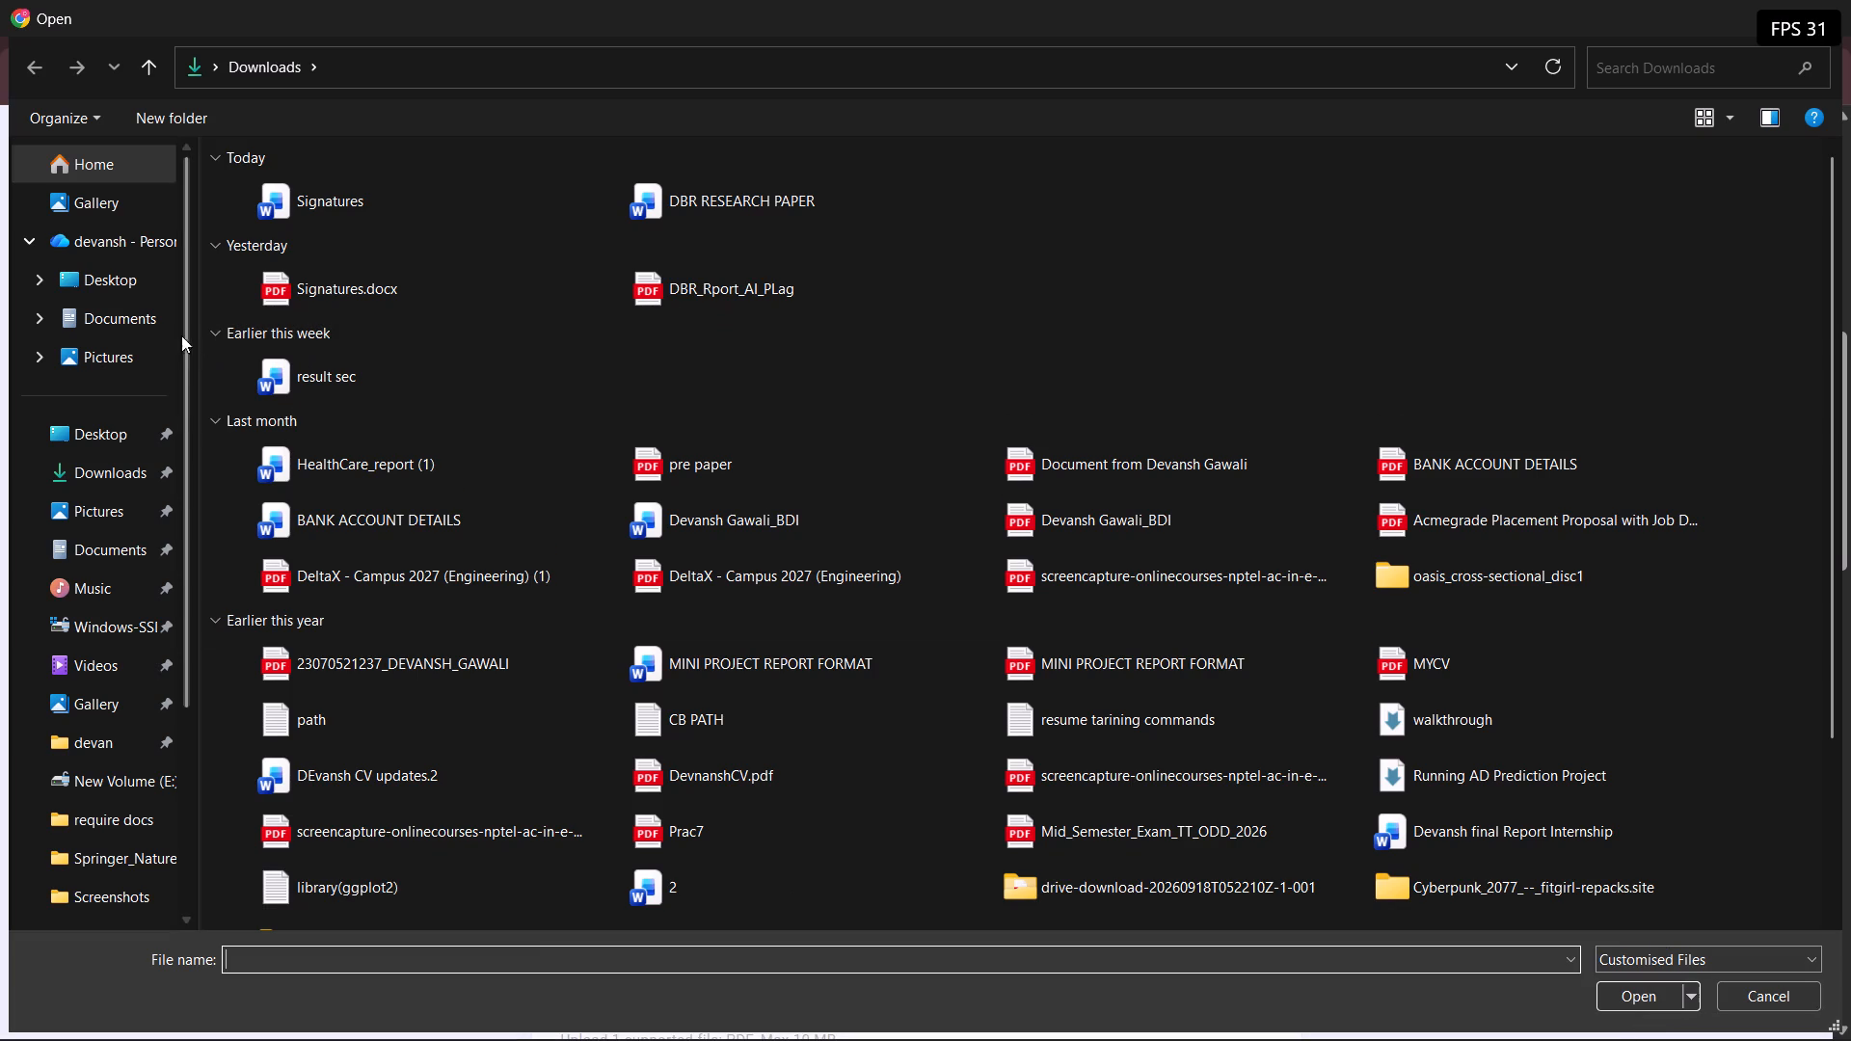
Look for the report file in Downloads, and switch the file selection to the Home location with its recent files.
click(102, 460)
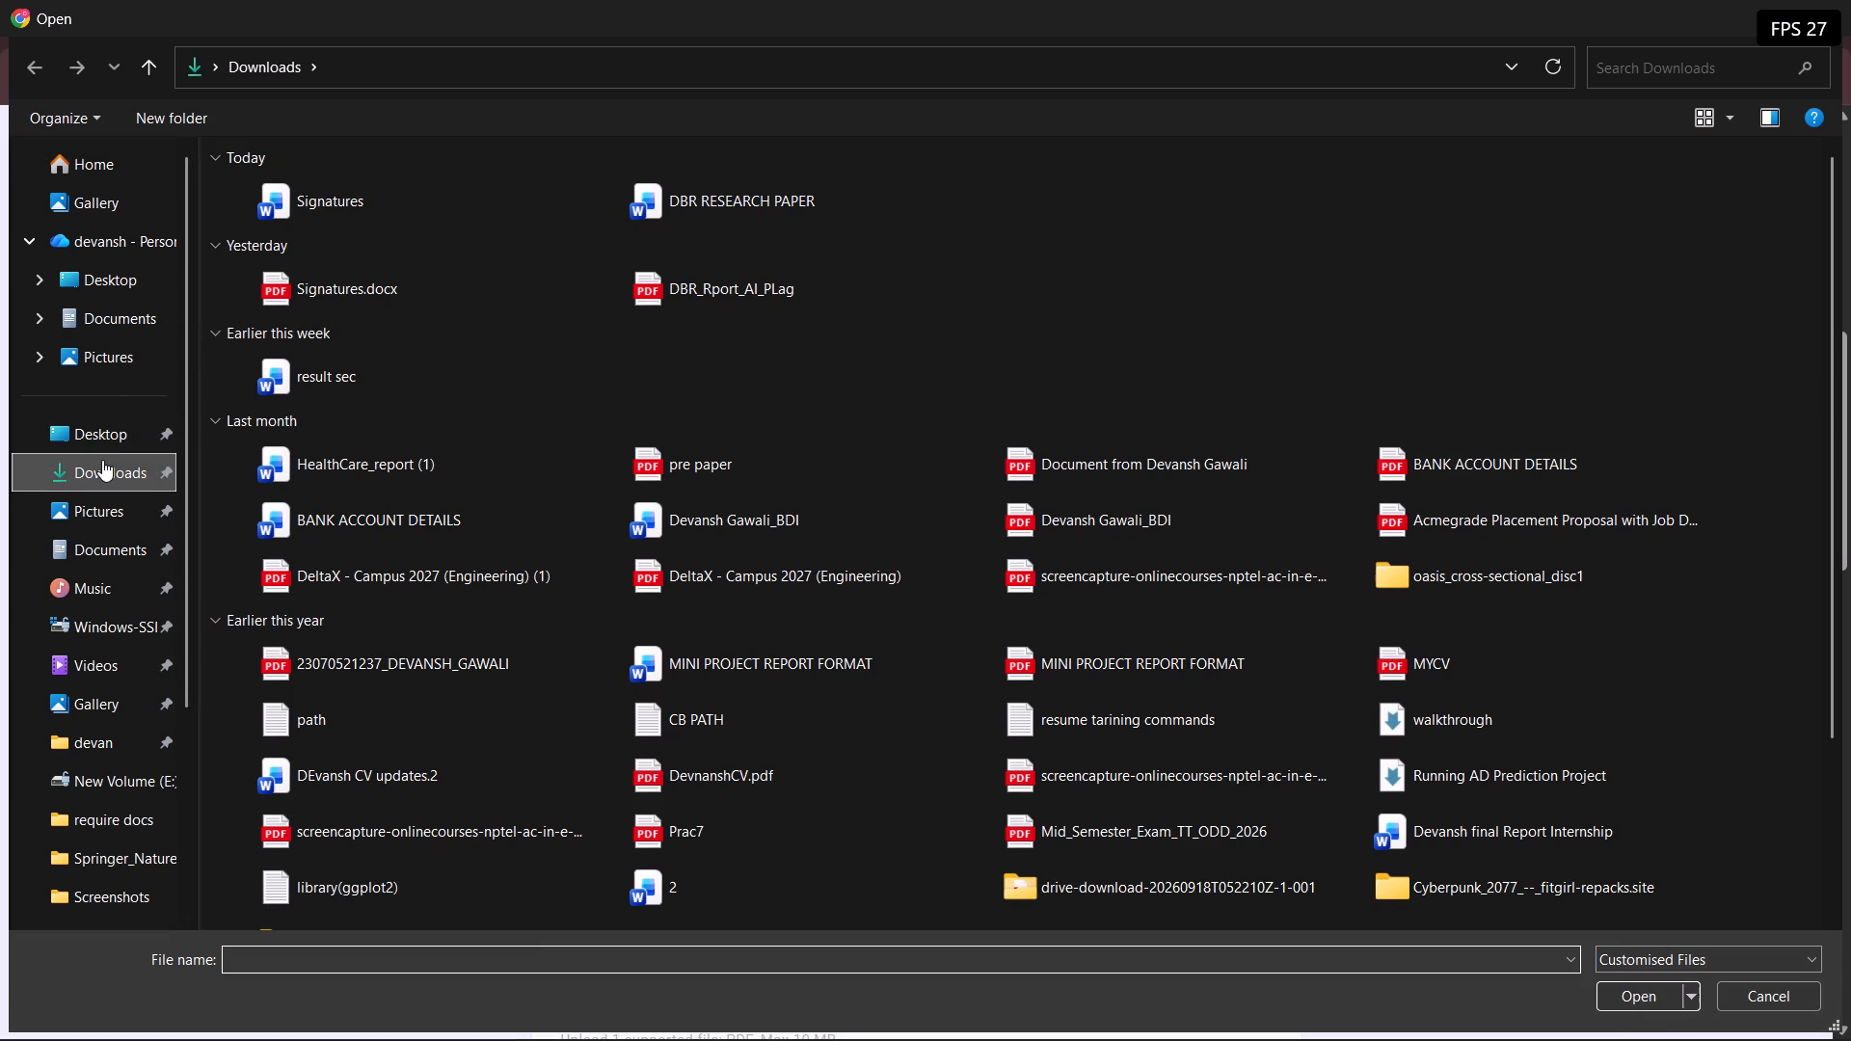
triple_click(102, 460)
double_click(102, 460)
drag(102, 460, 250, 38)
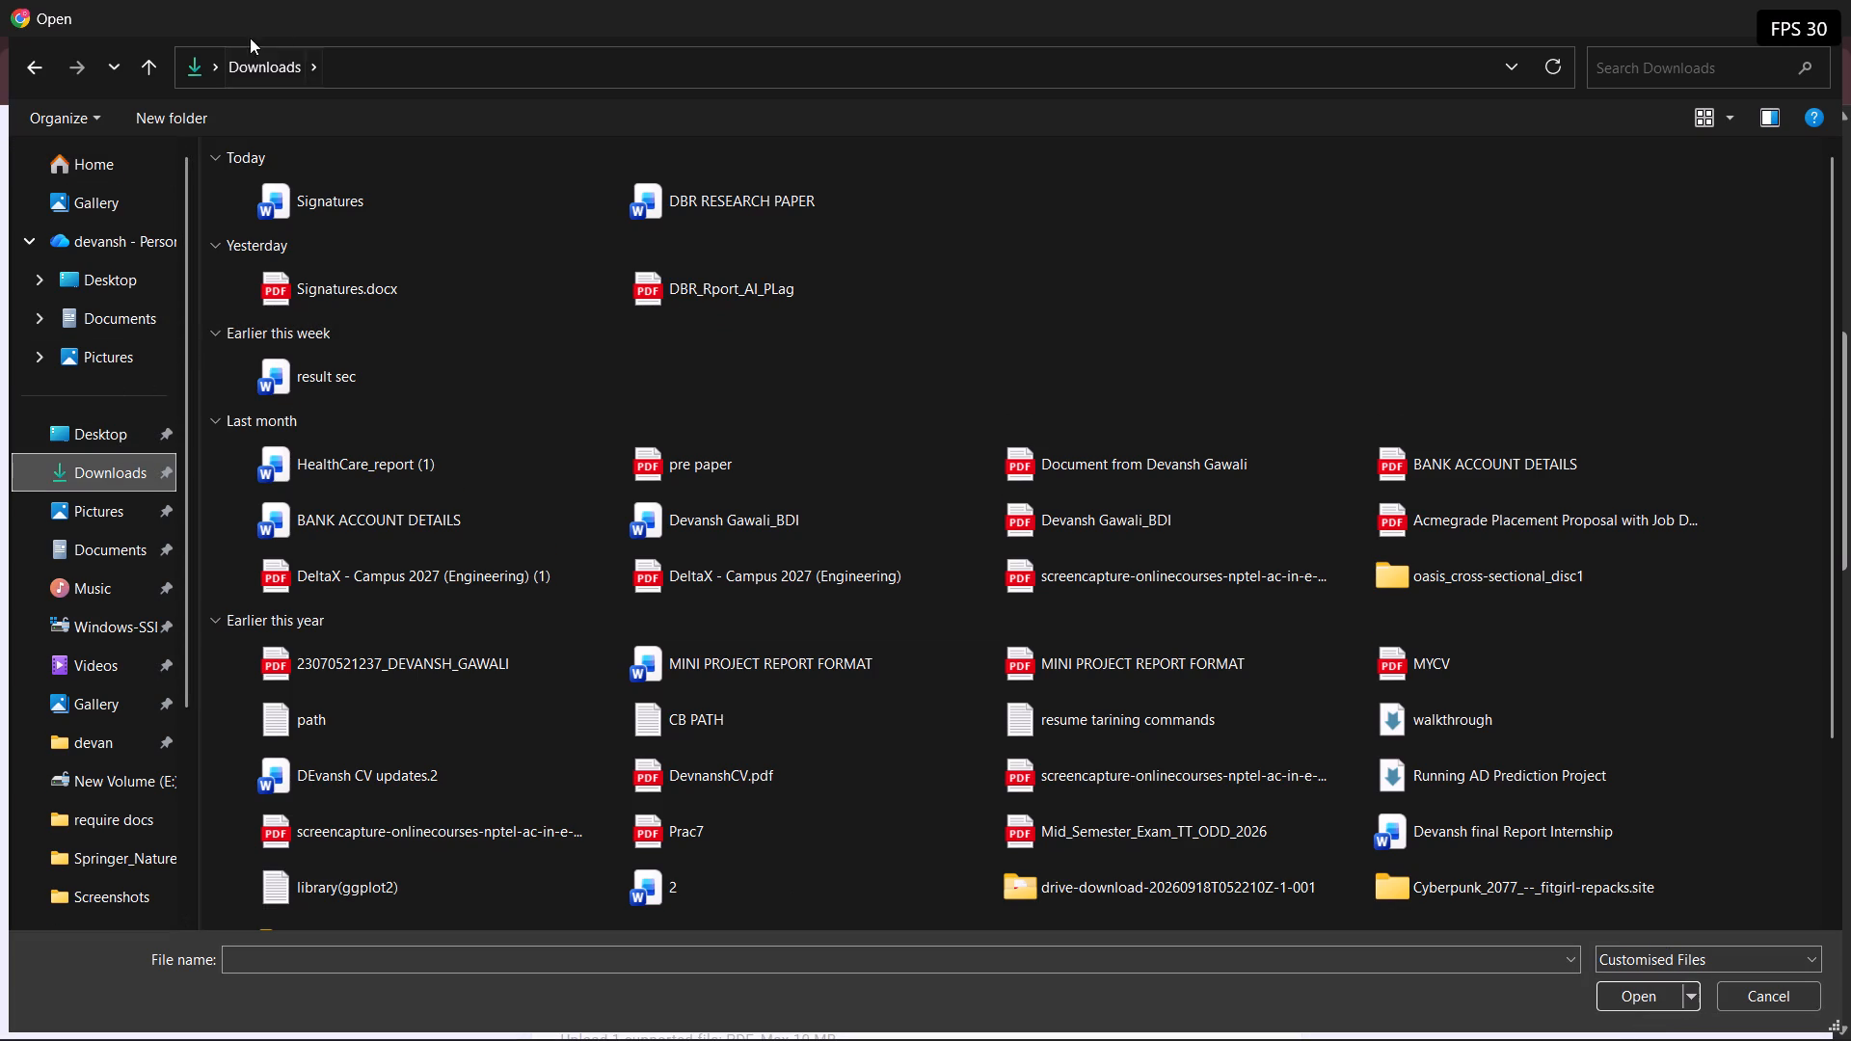
drag(250, 38, 198, 70)
click(198, 70)
click(222, 68)
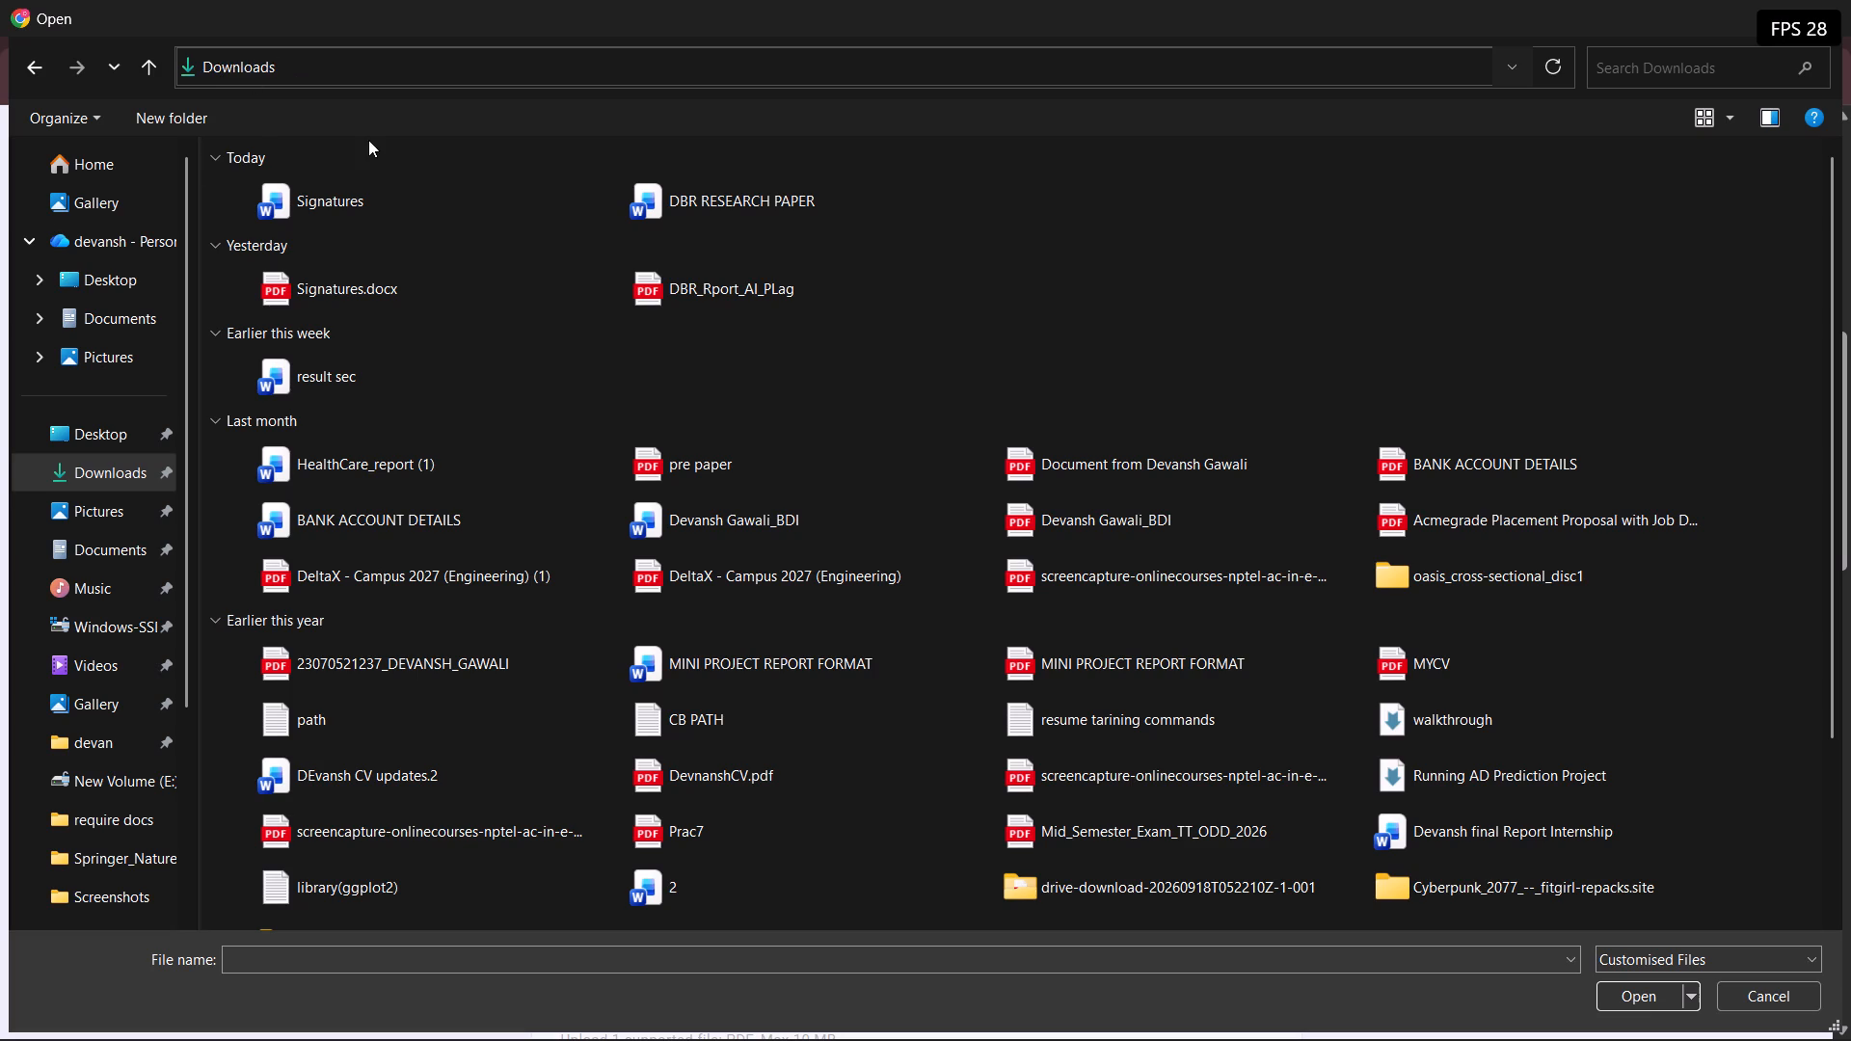
scroll(365, 232, up, 3)
click(77, 153)
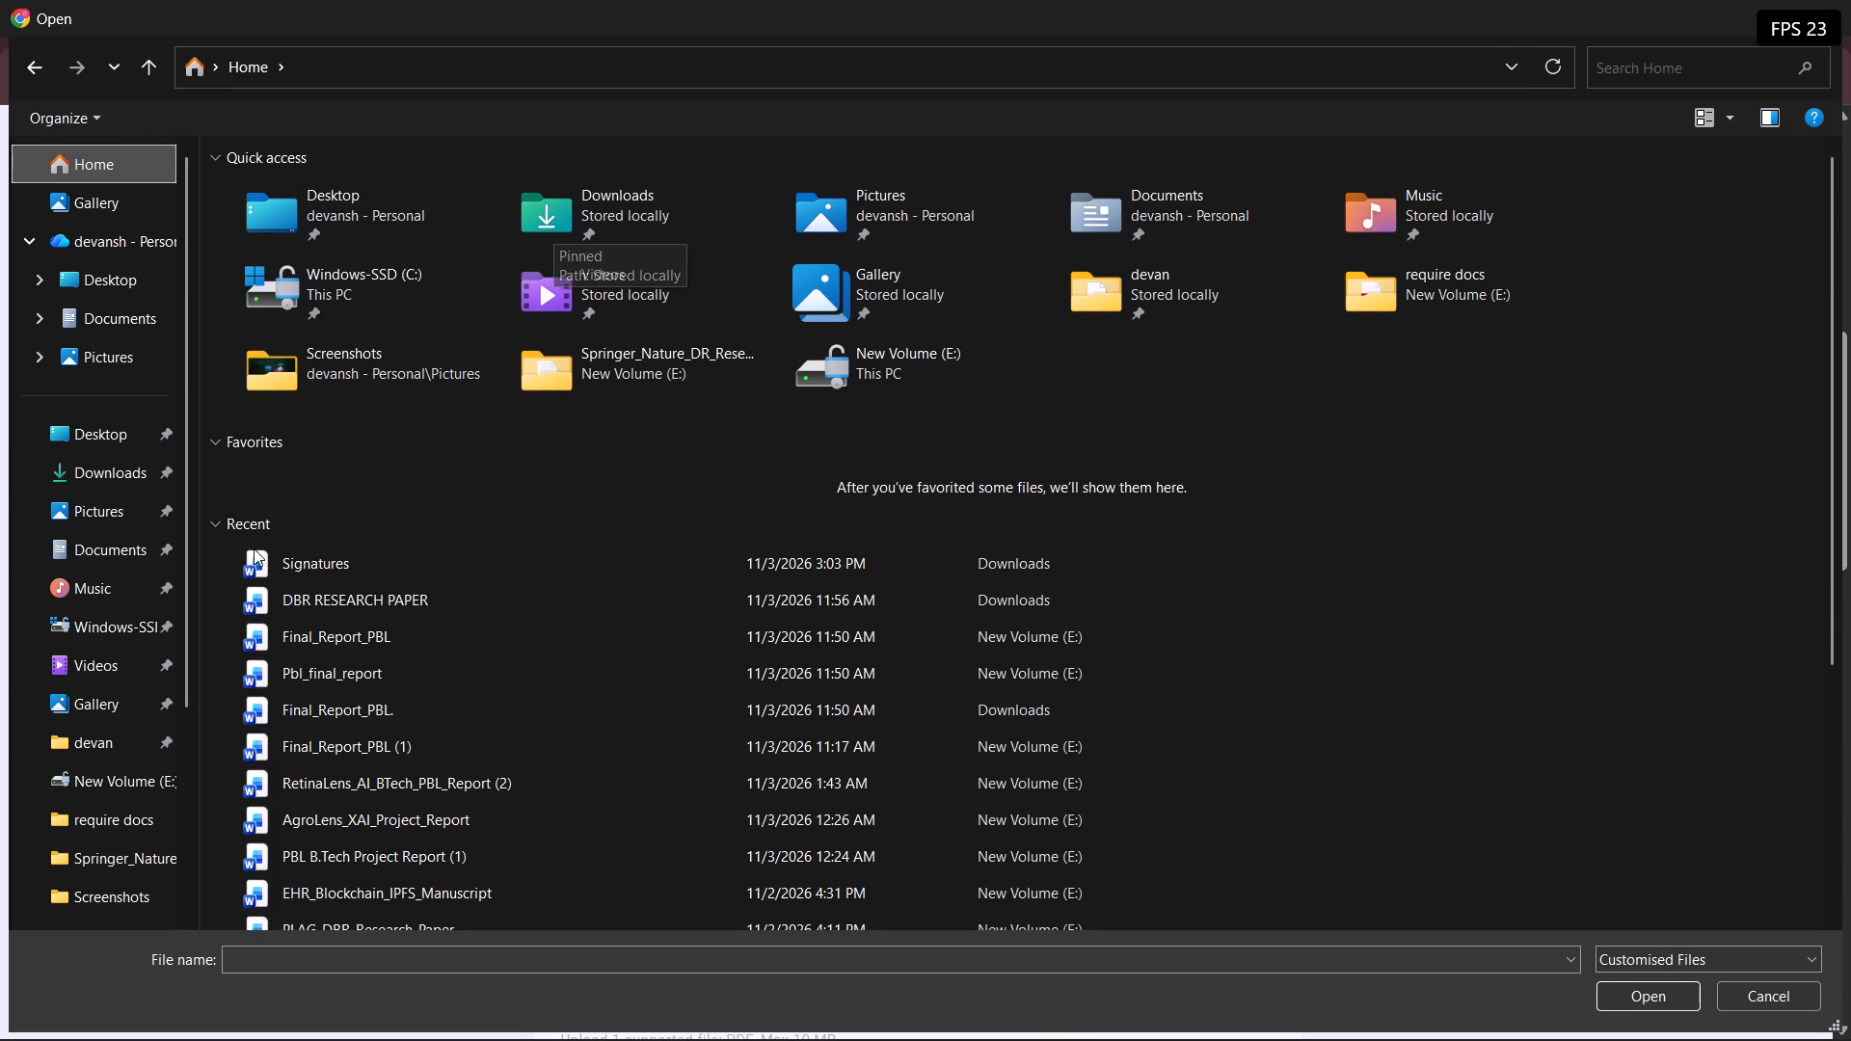
Upload the recent Final_Report_PBL file from New Volume (E:) for the new form's Word doc of report.
double_click(290, 640)
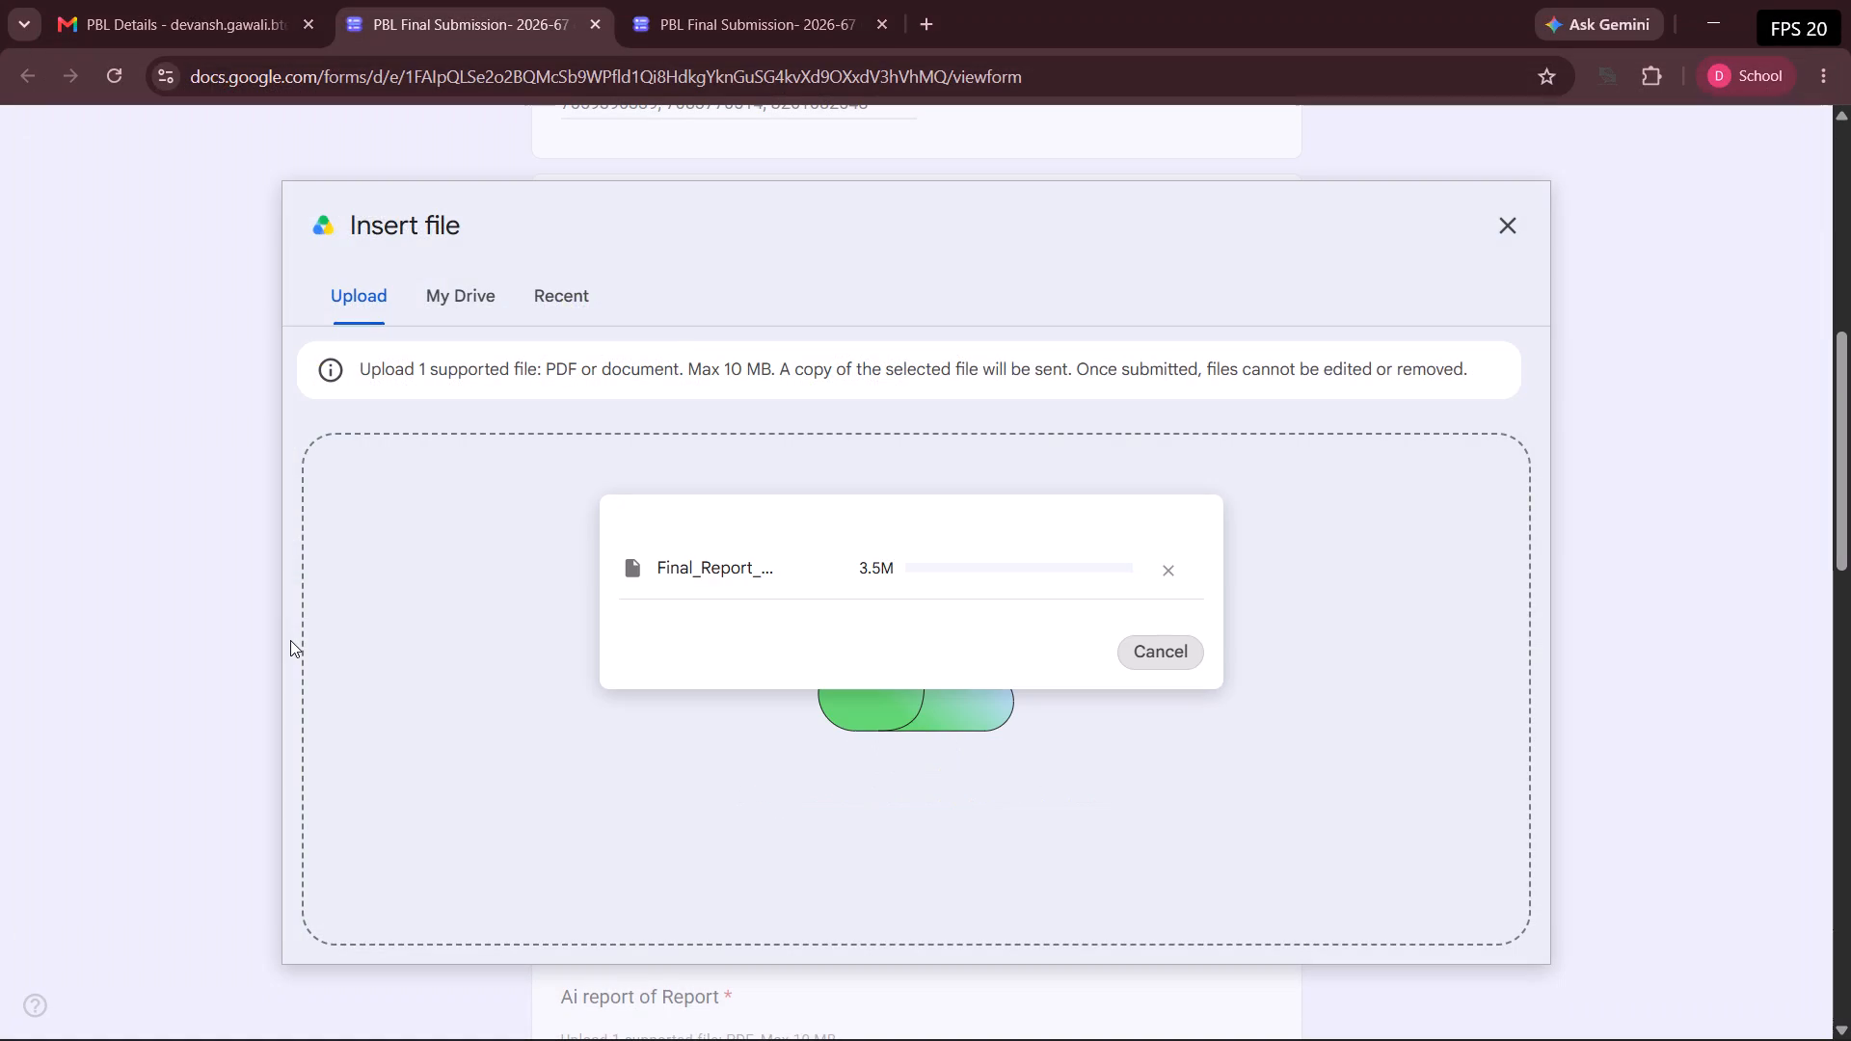
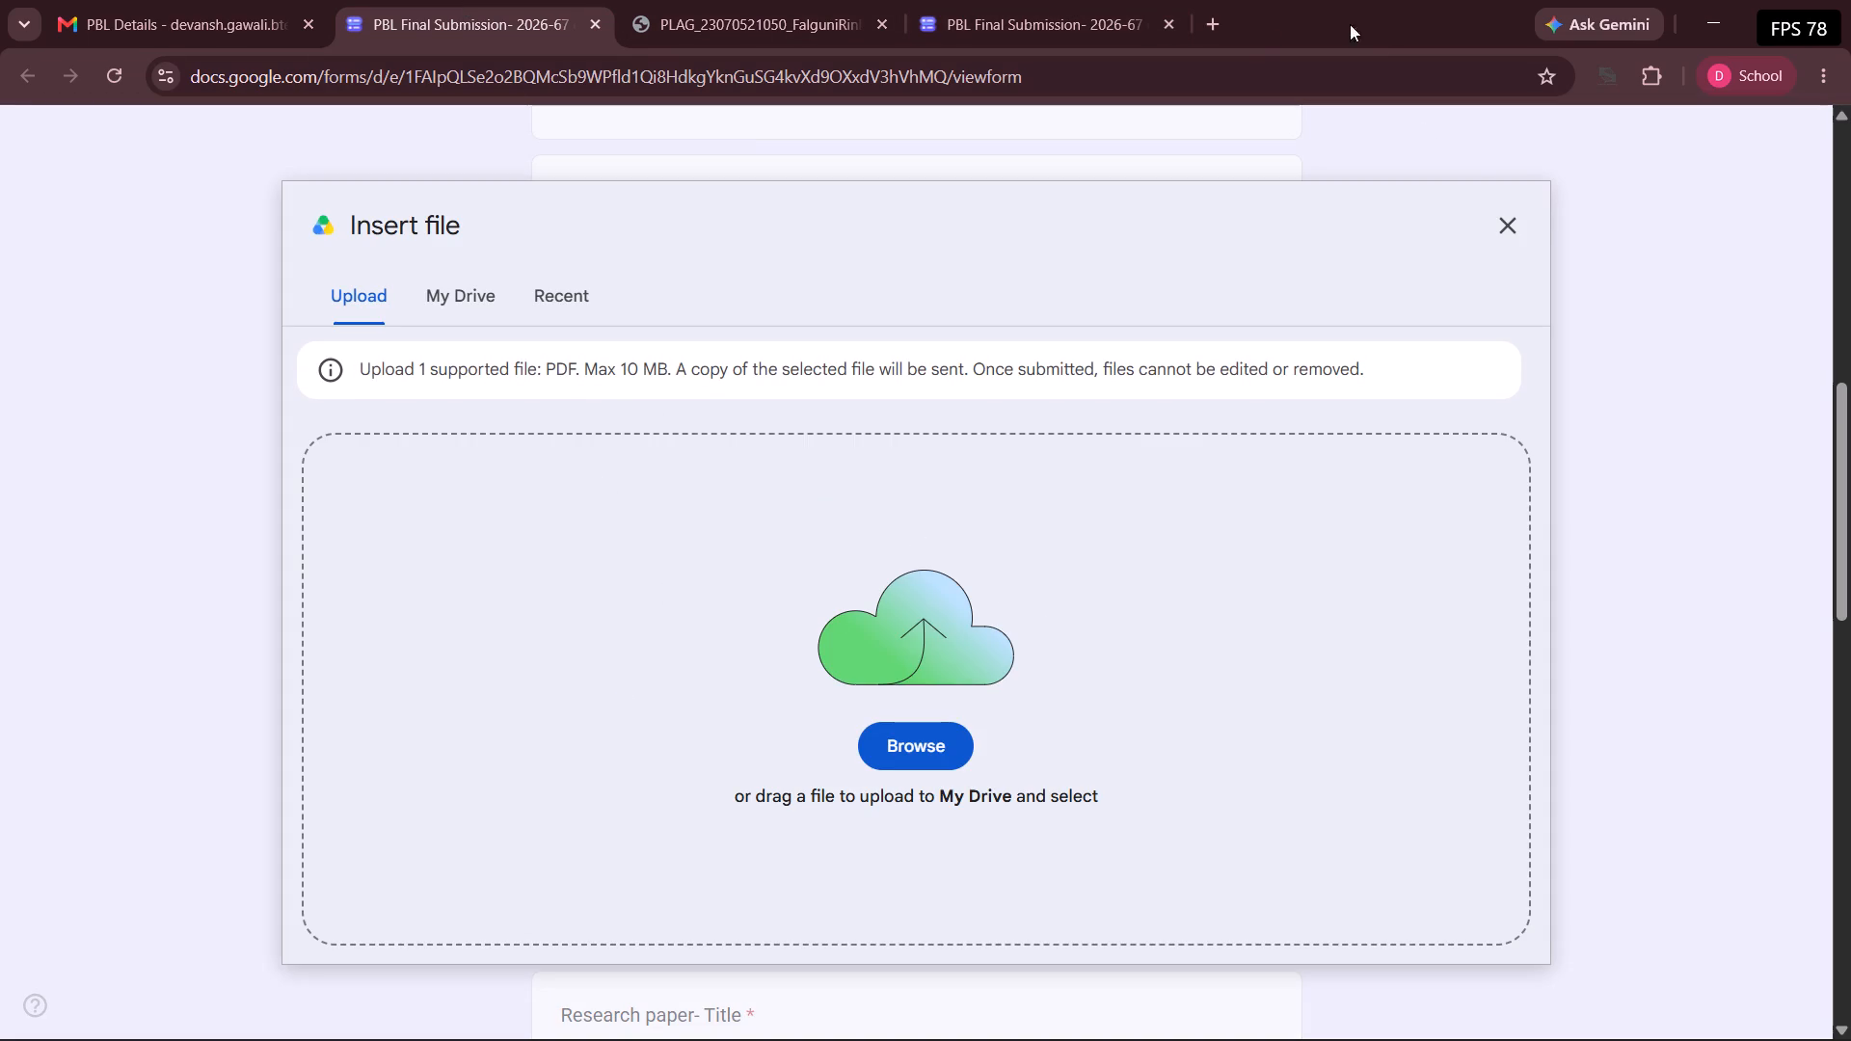
click(1516, 226)
scroll(895, 465, down, 1)
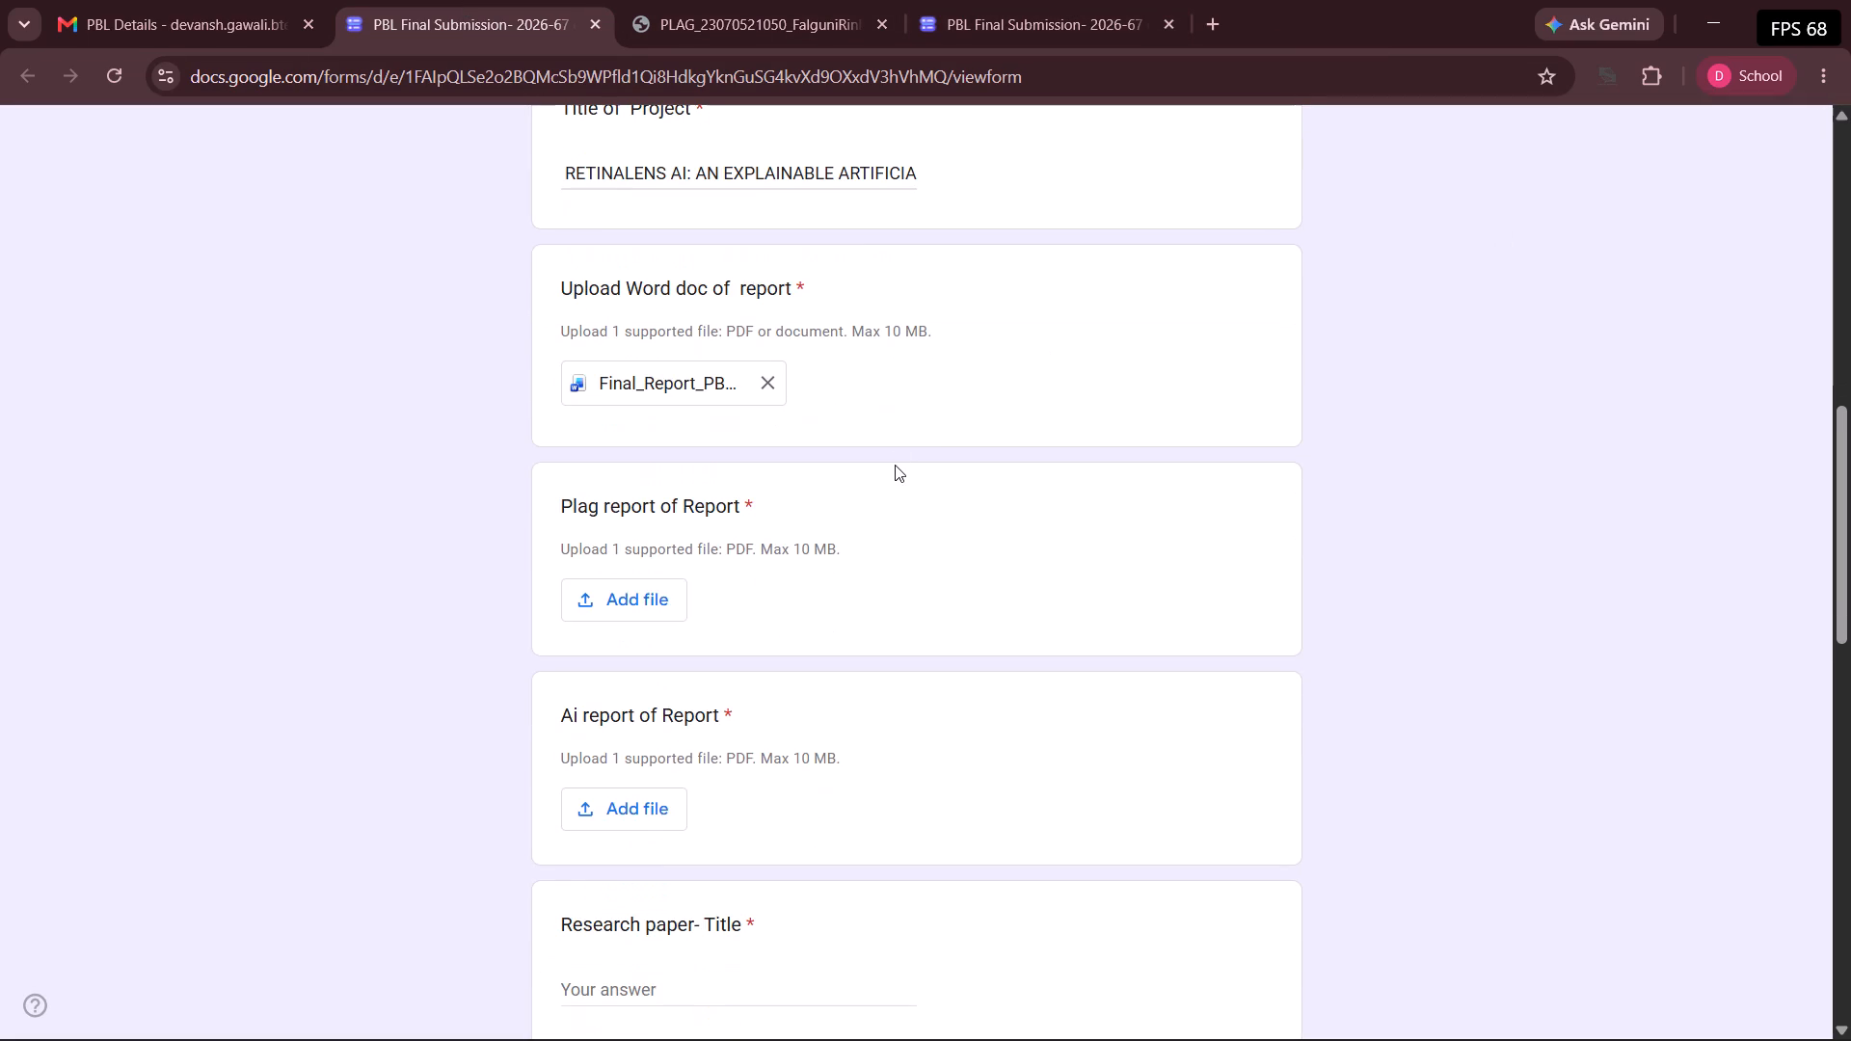
click(642, 593)
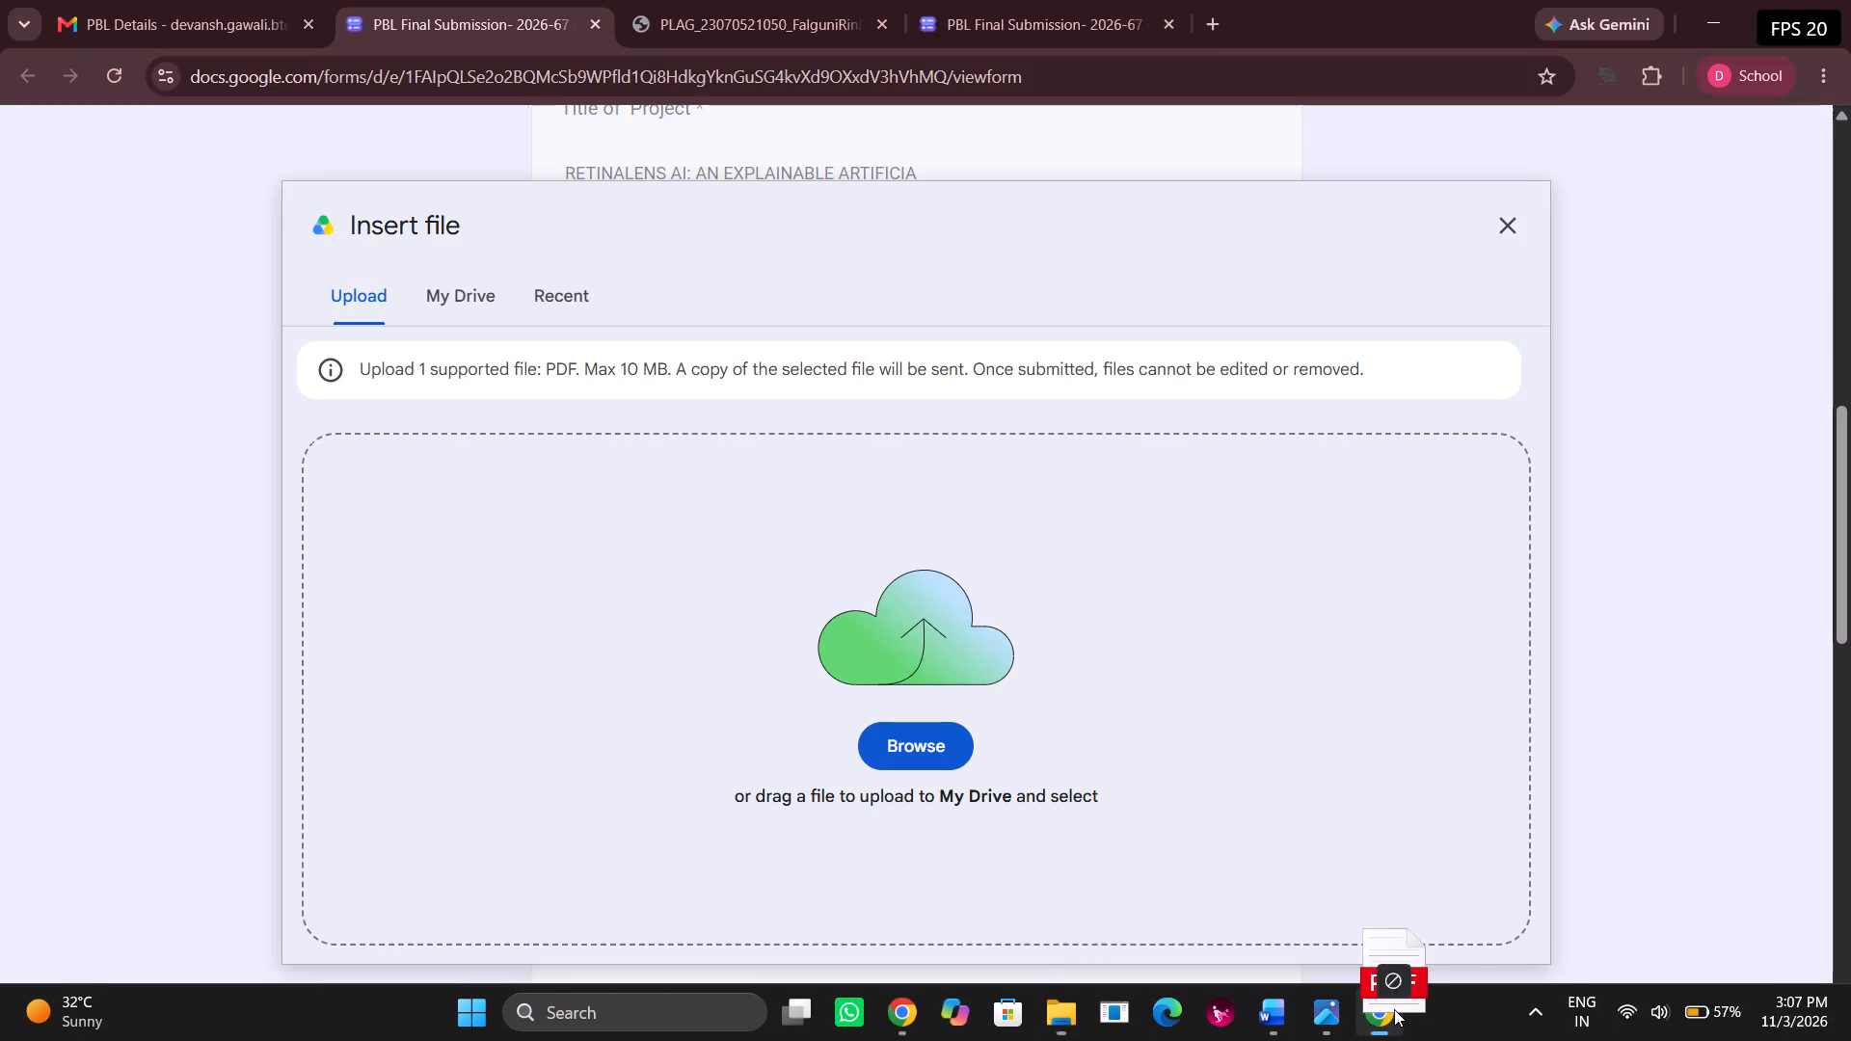
drag(1394, 1009, 826, 659)
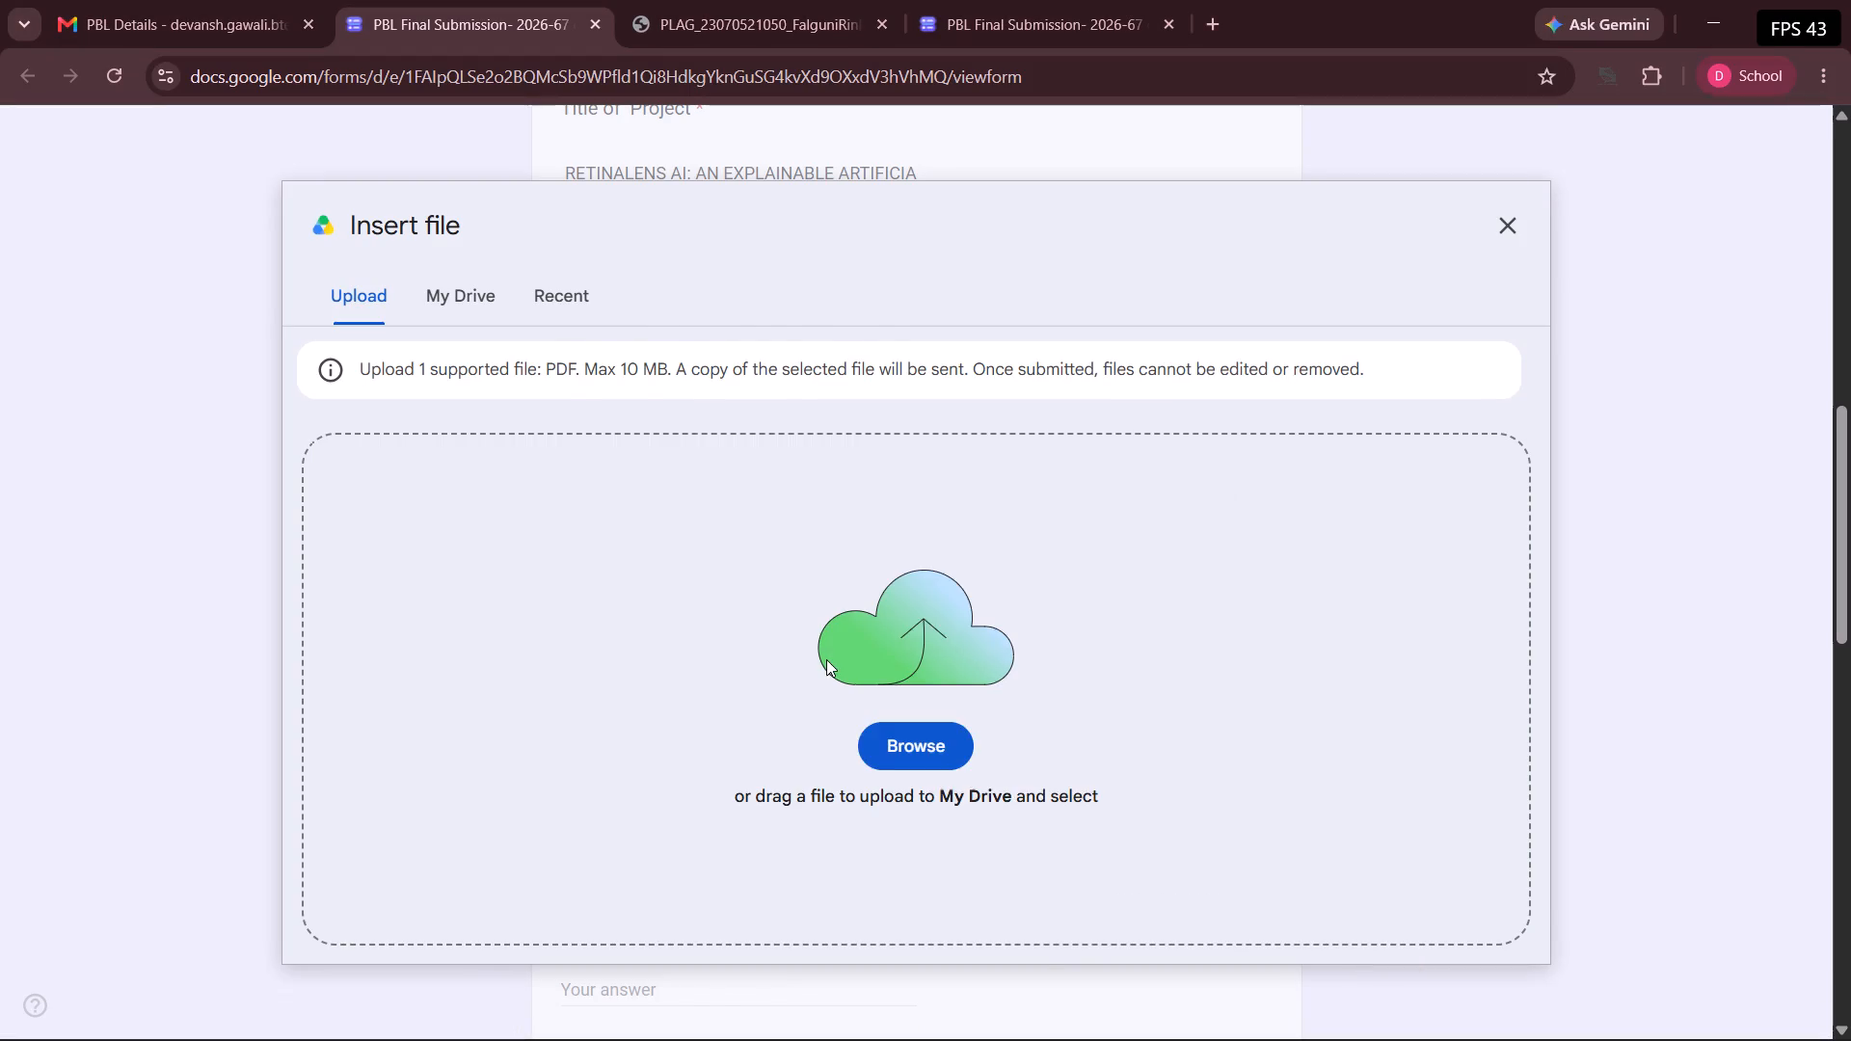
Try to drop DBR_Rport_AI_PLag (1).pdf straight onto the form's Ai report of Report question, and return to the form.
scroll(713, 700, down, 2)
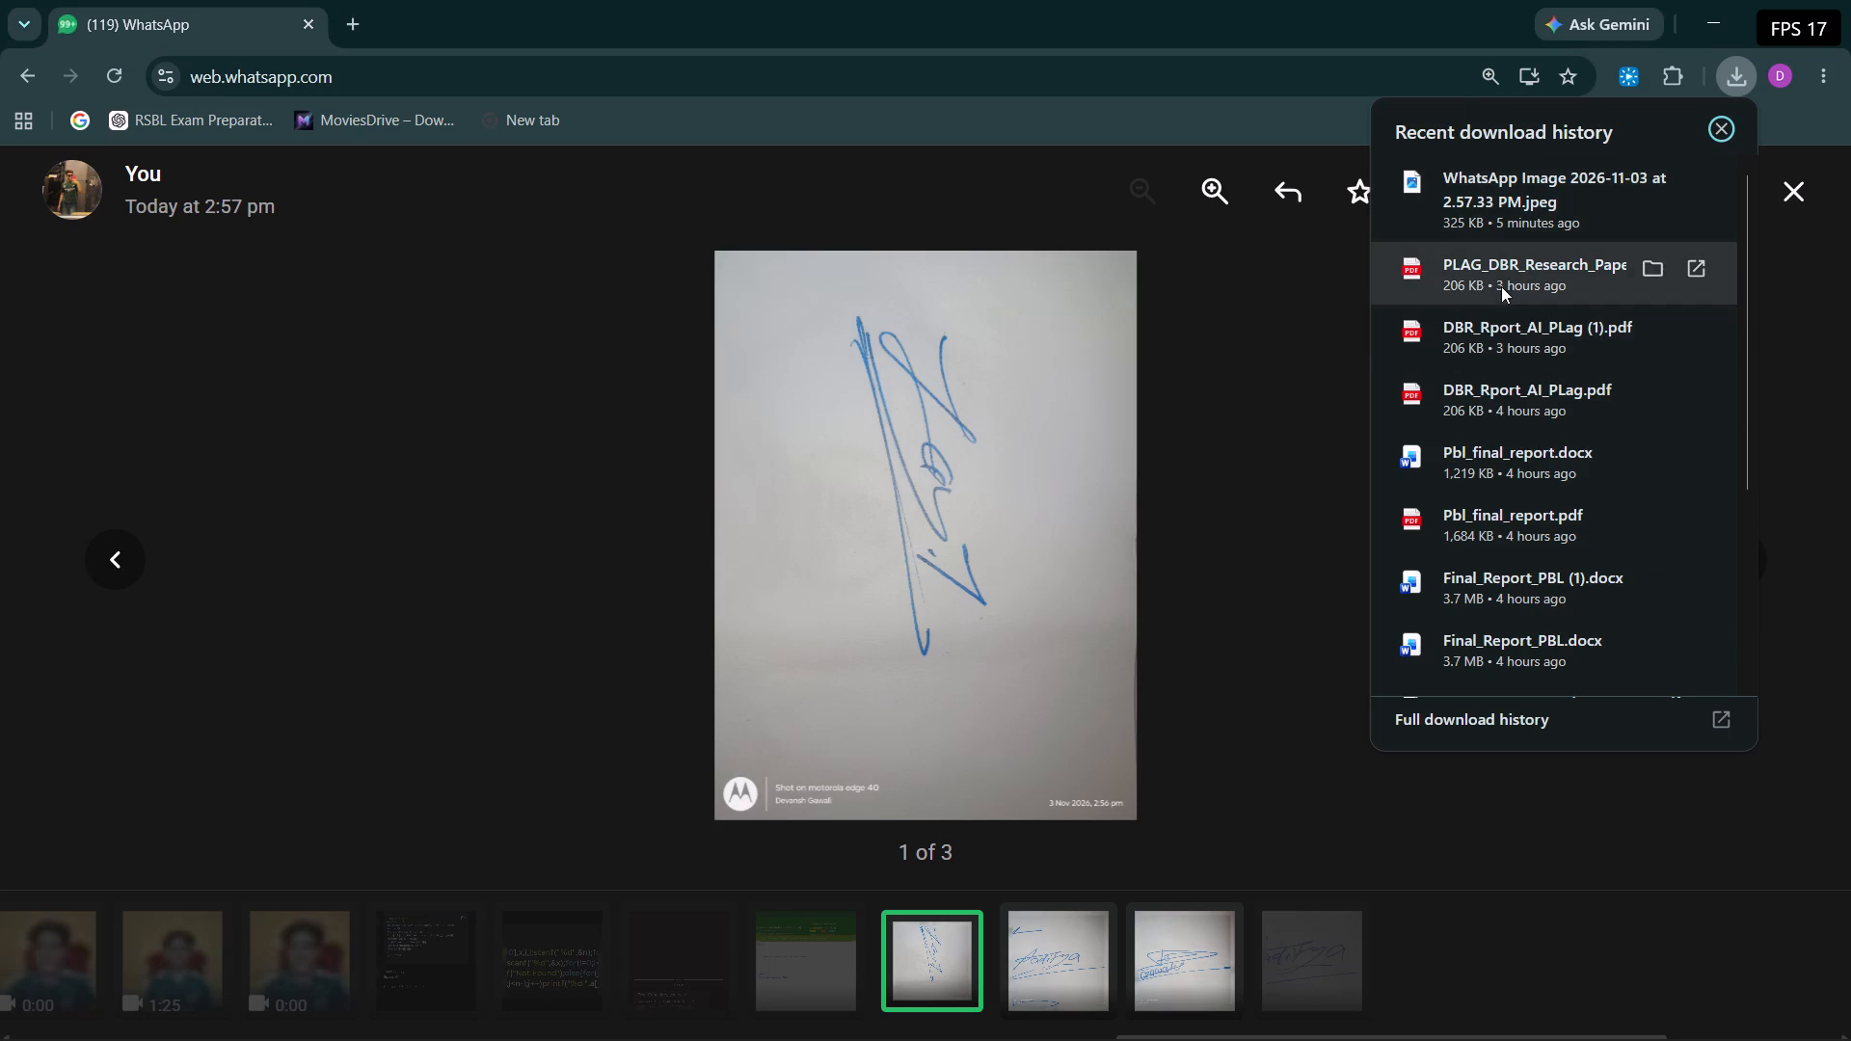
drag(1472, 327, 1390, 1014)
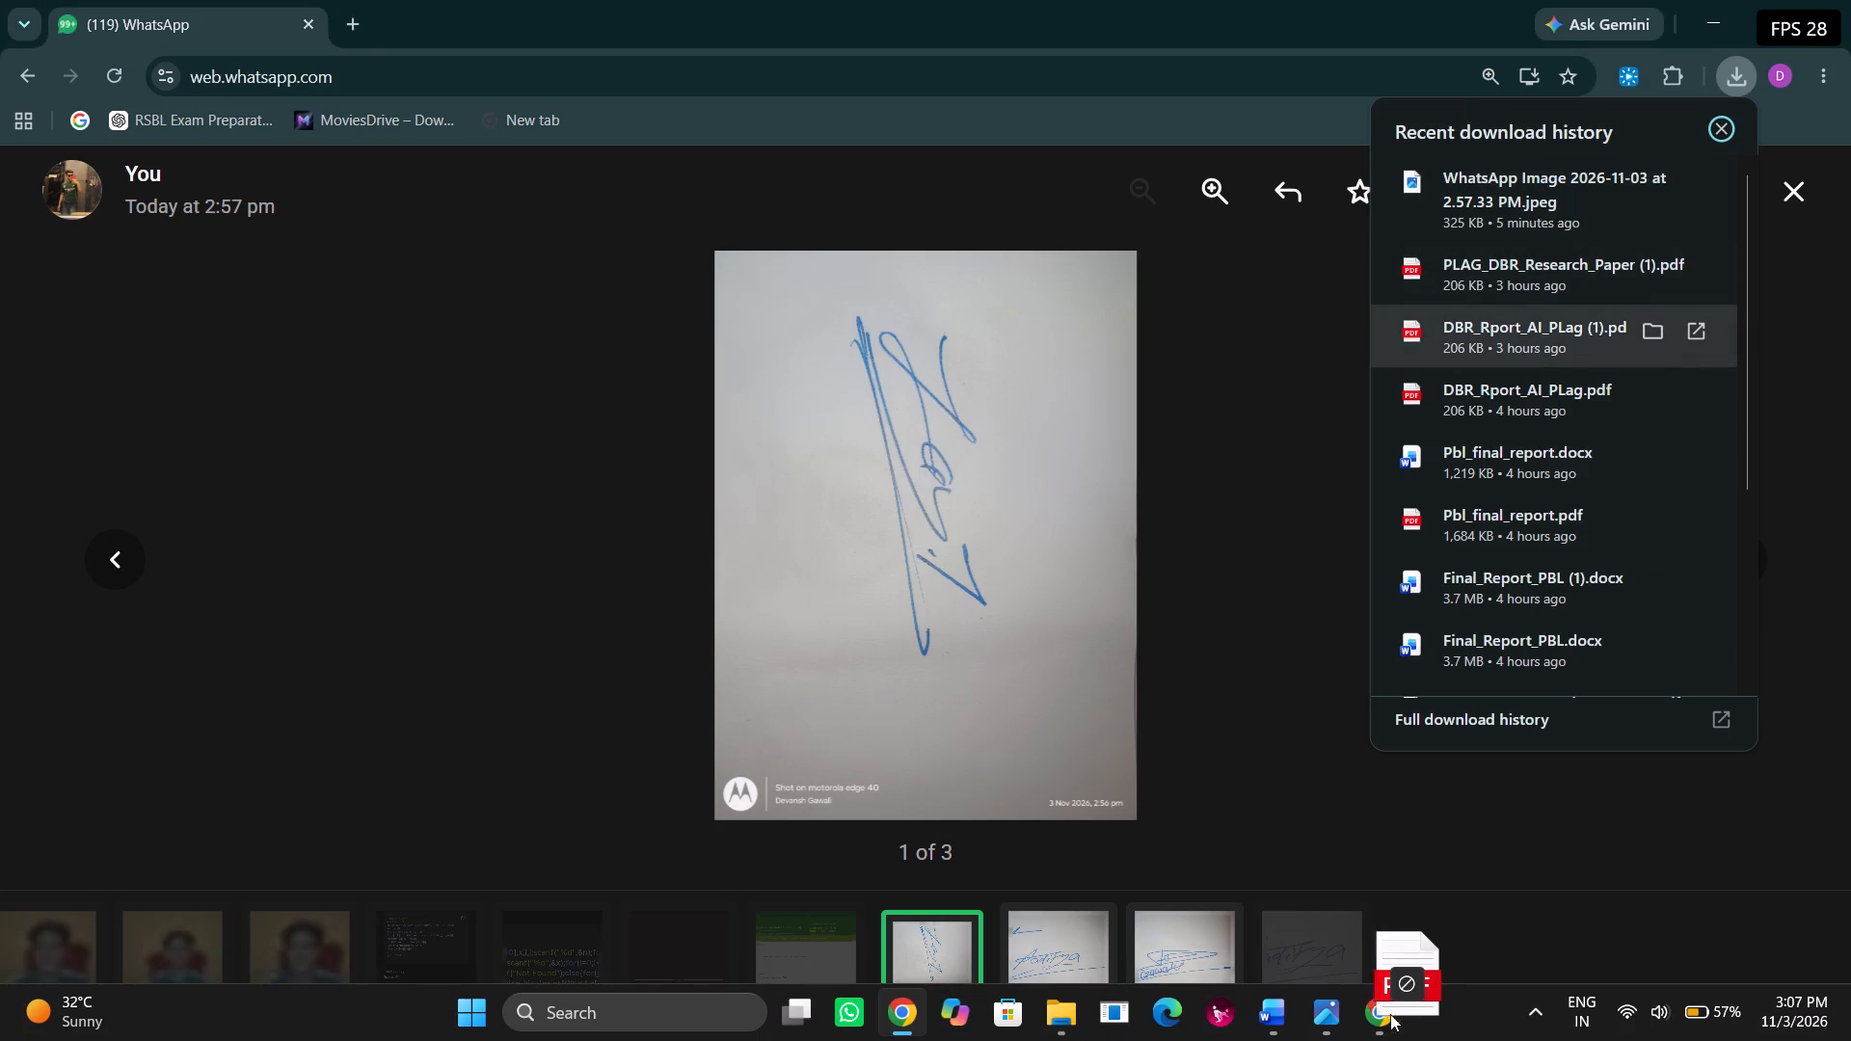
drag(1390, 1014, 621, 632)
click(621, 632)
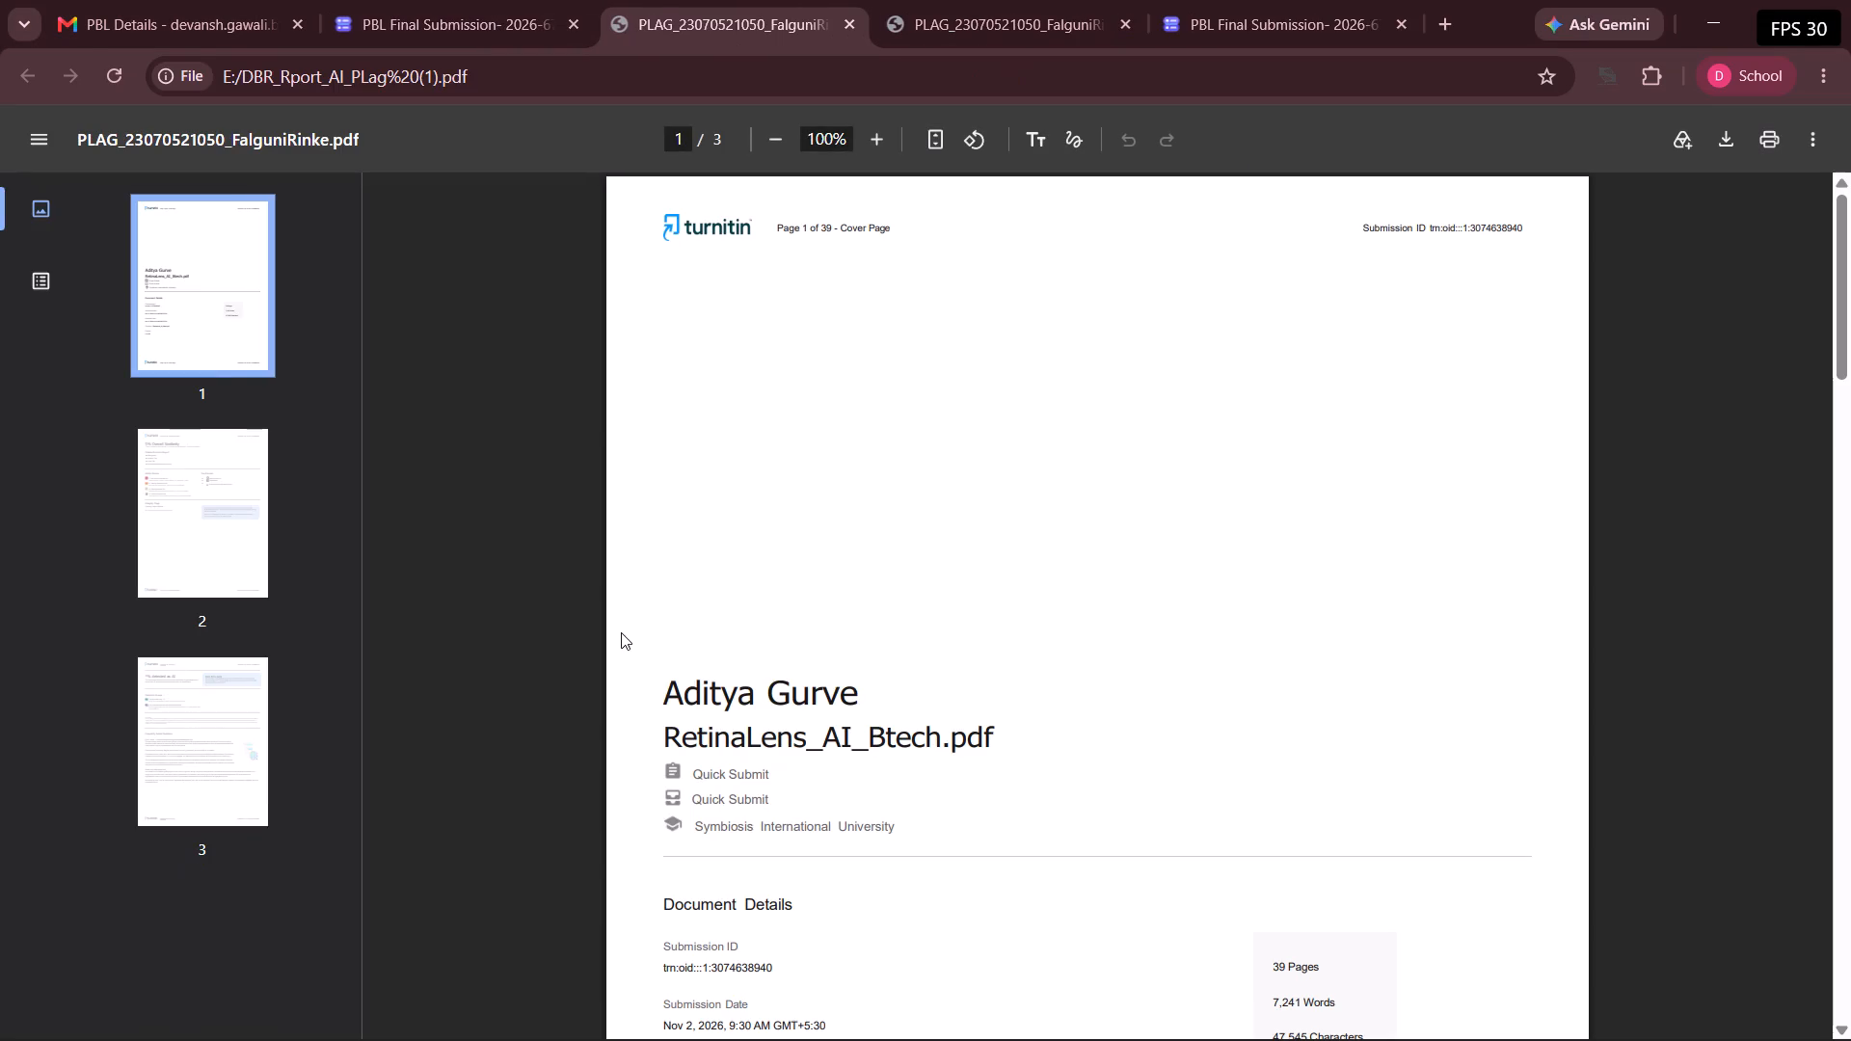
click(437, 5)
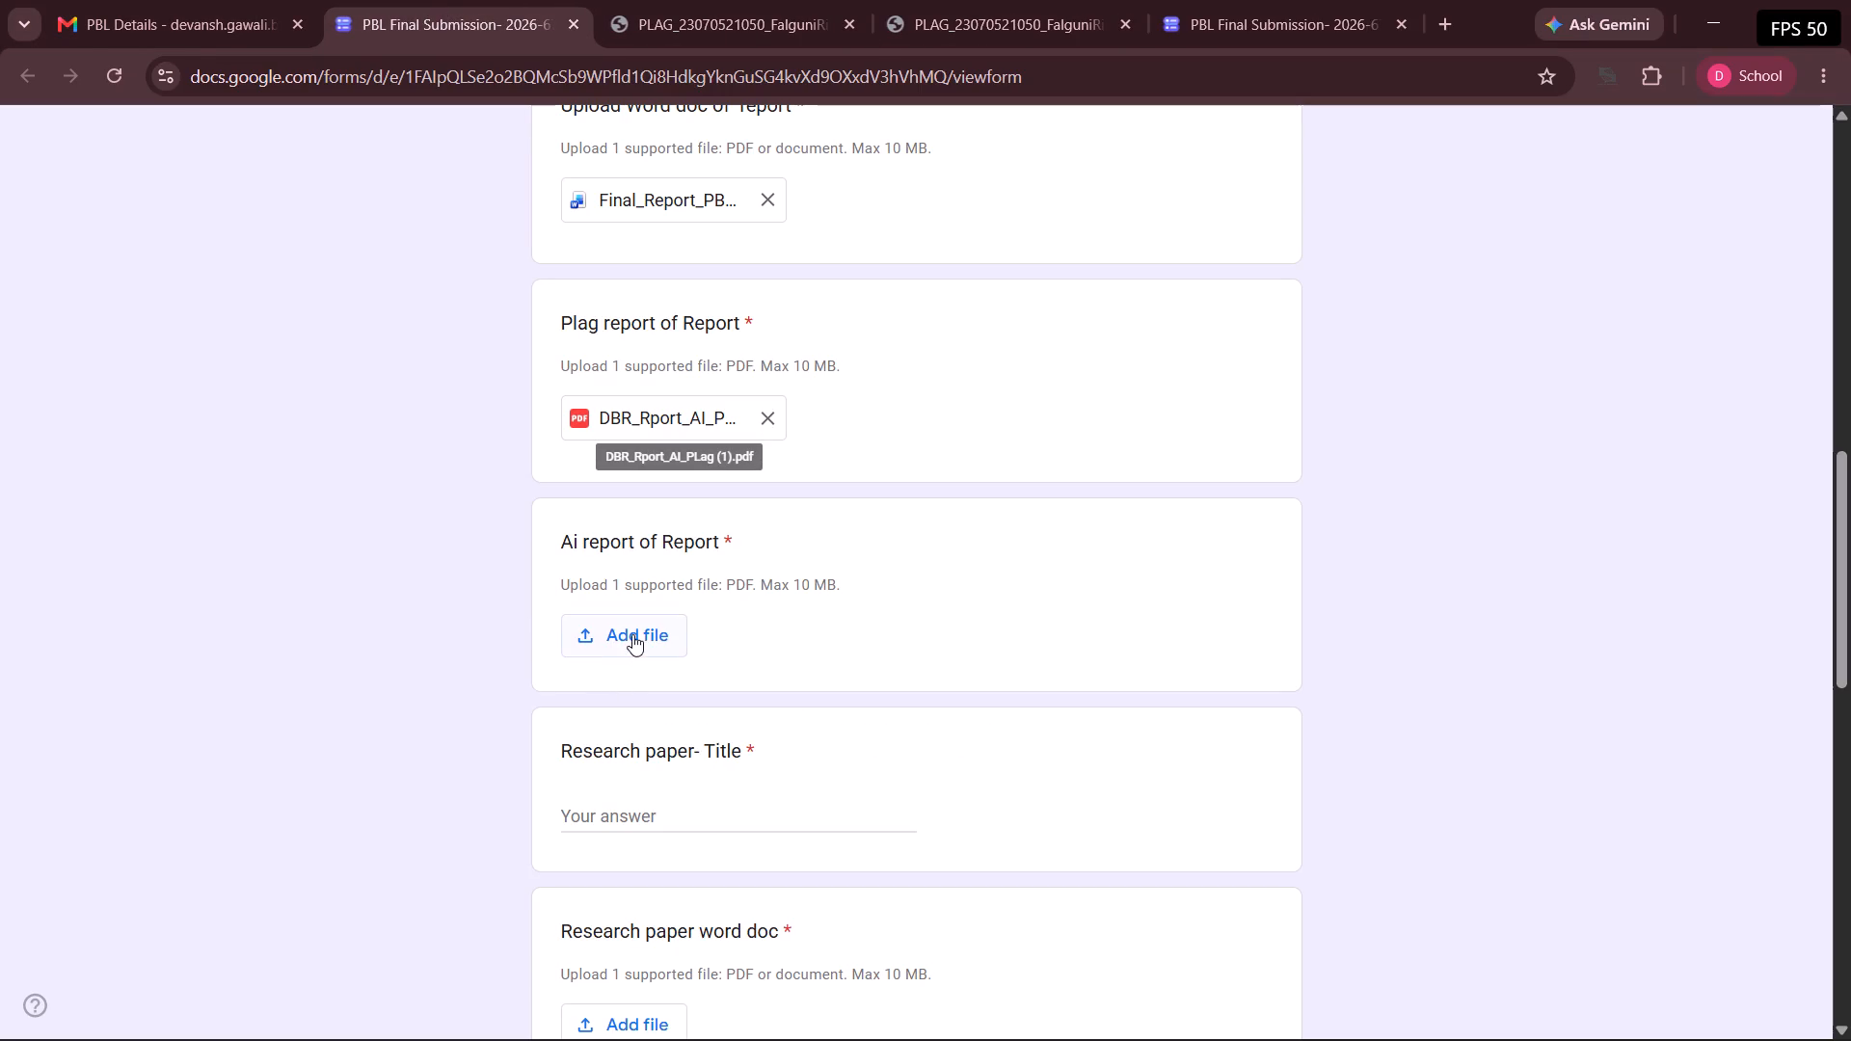
Add DBR_Rport_AI_PLag (1).pdf from the recent downloads as the file for Ai report of Report.
click(632, 634)
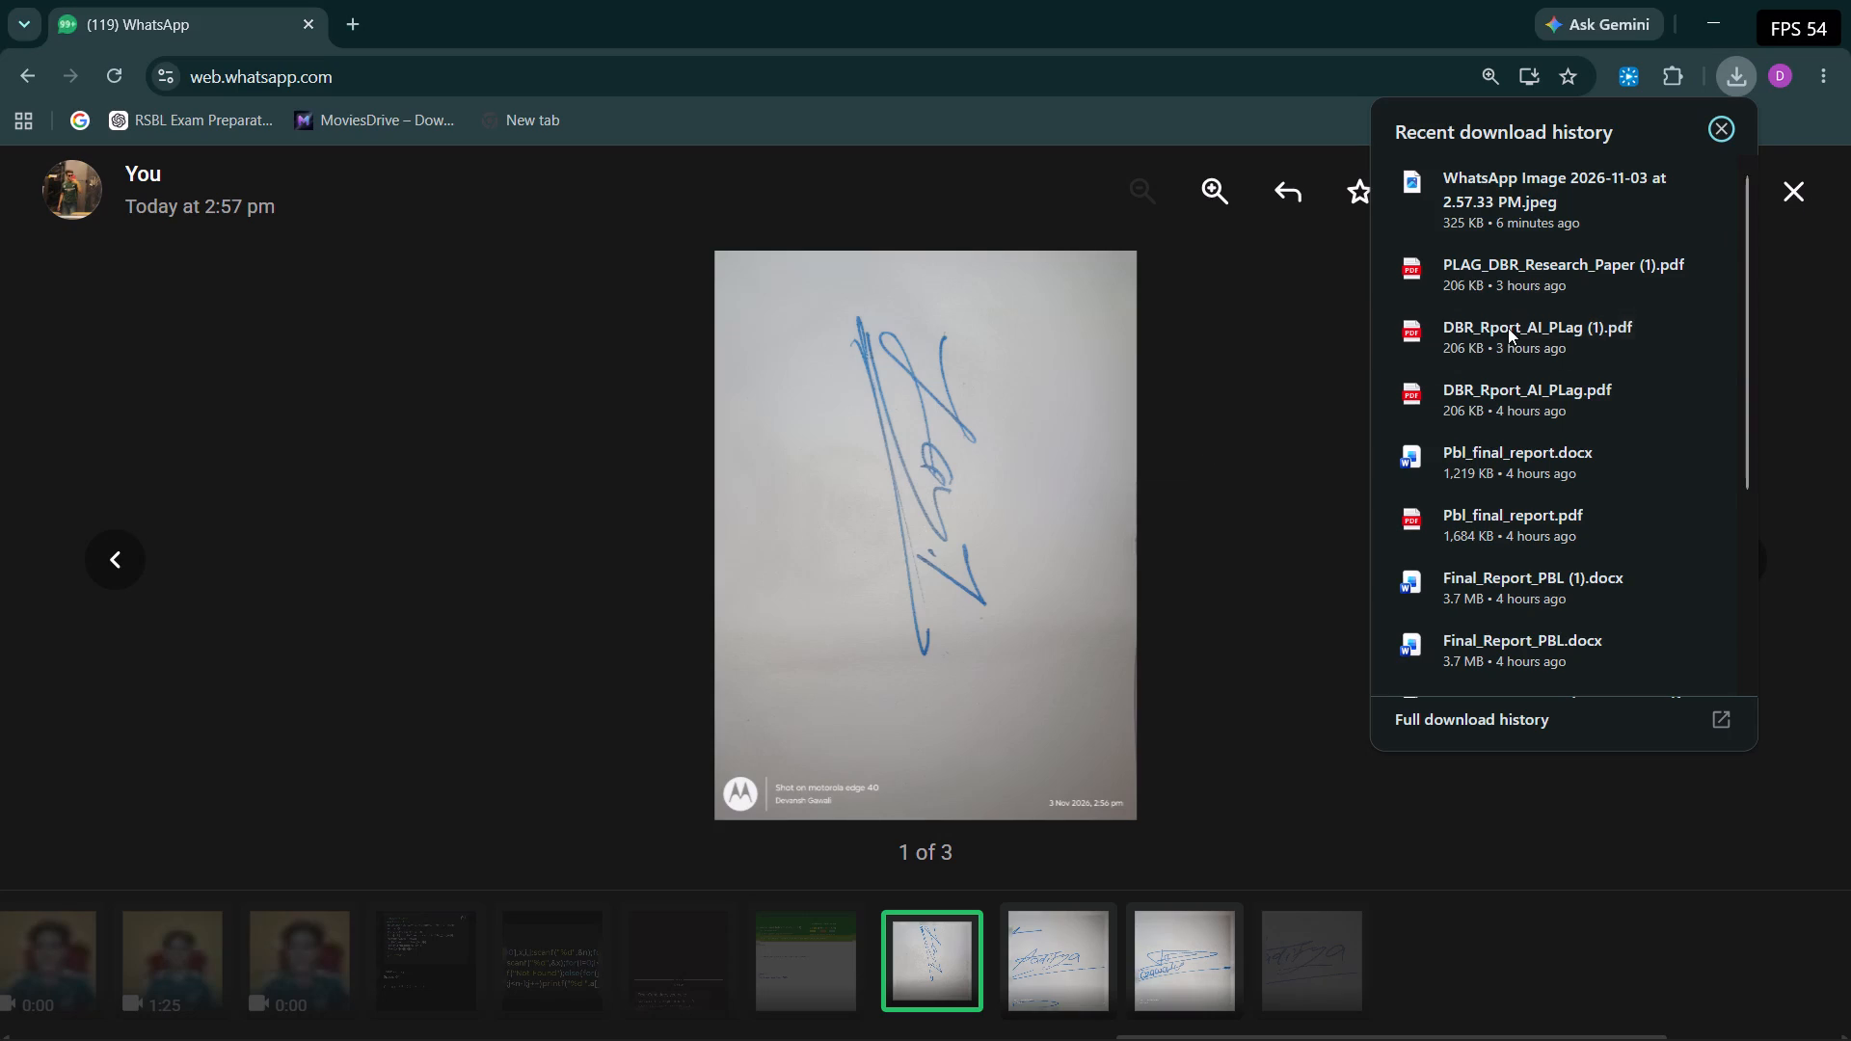
drag(1472, 341, 1363, 1040)
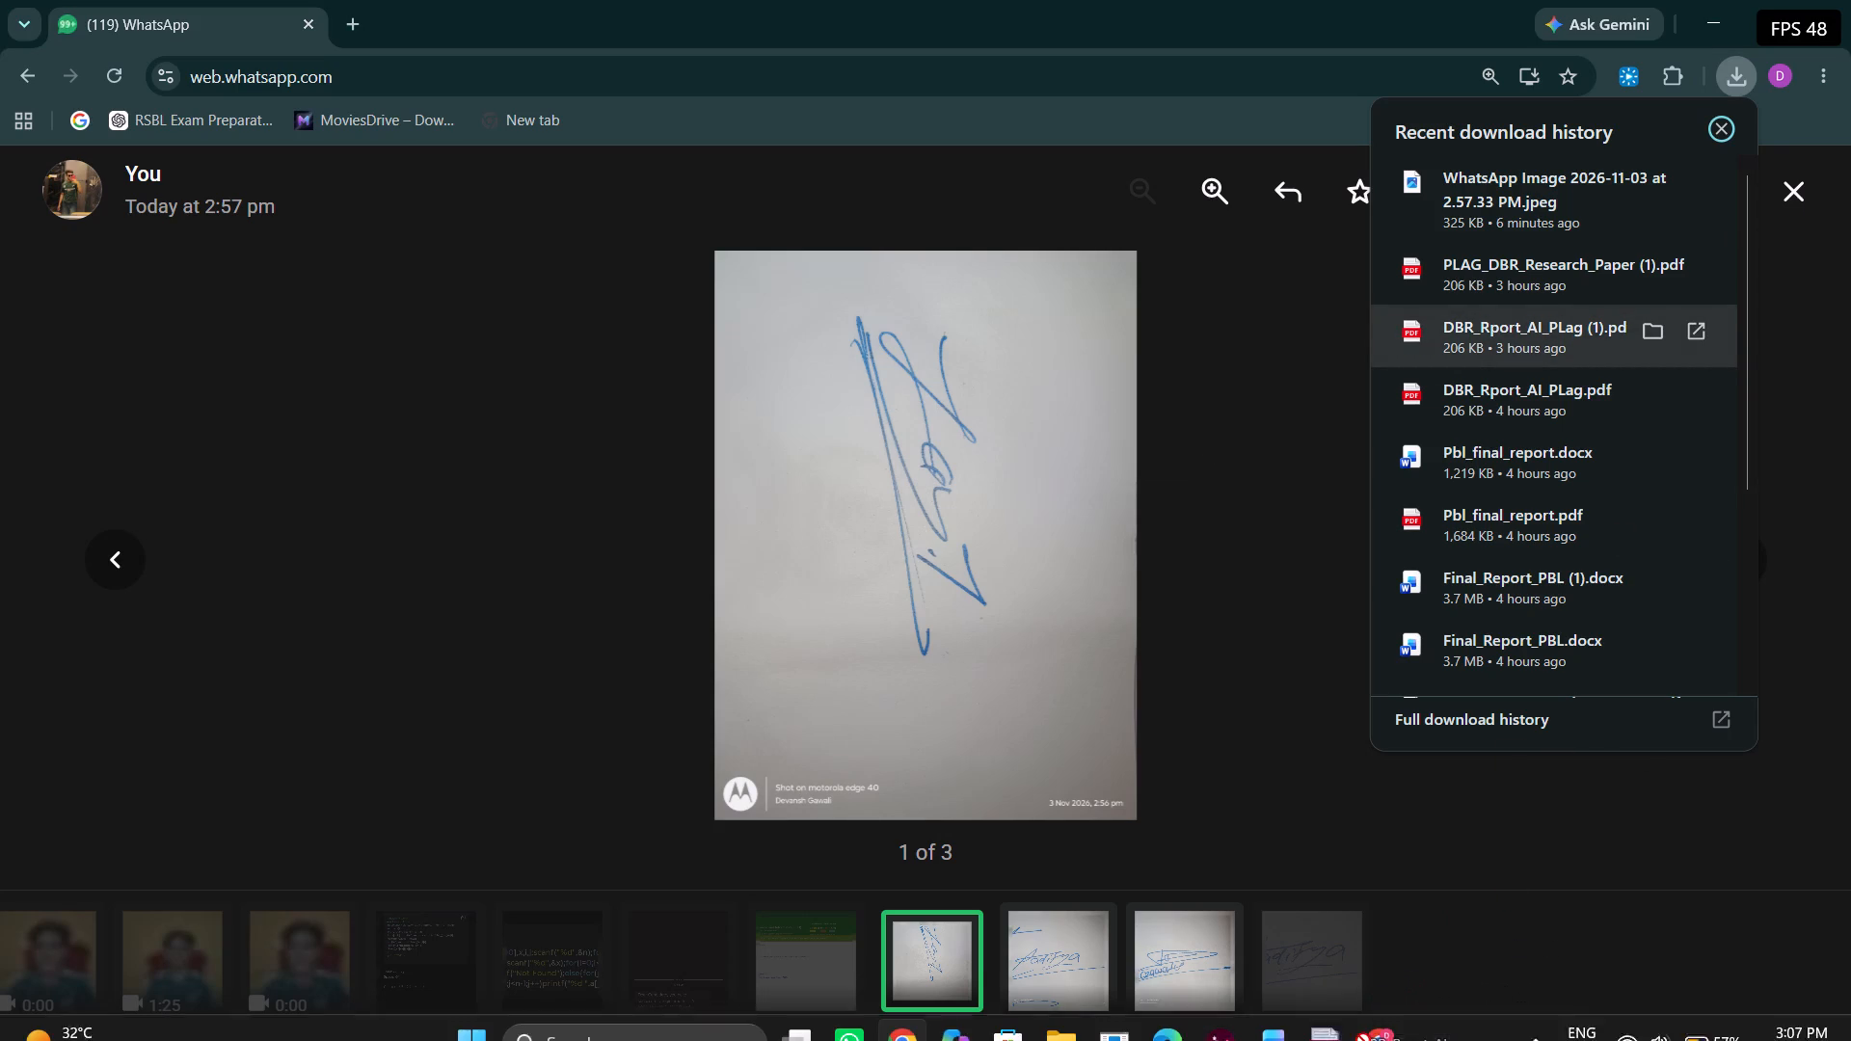
drag(1363, 1040, 754, 568)
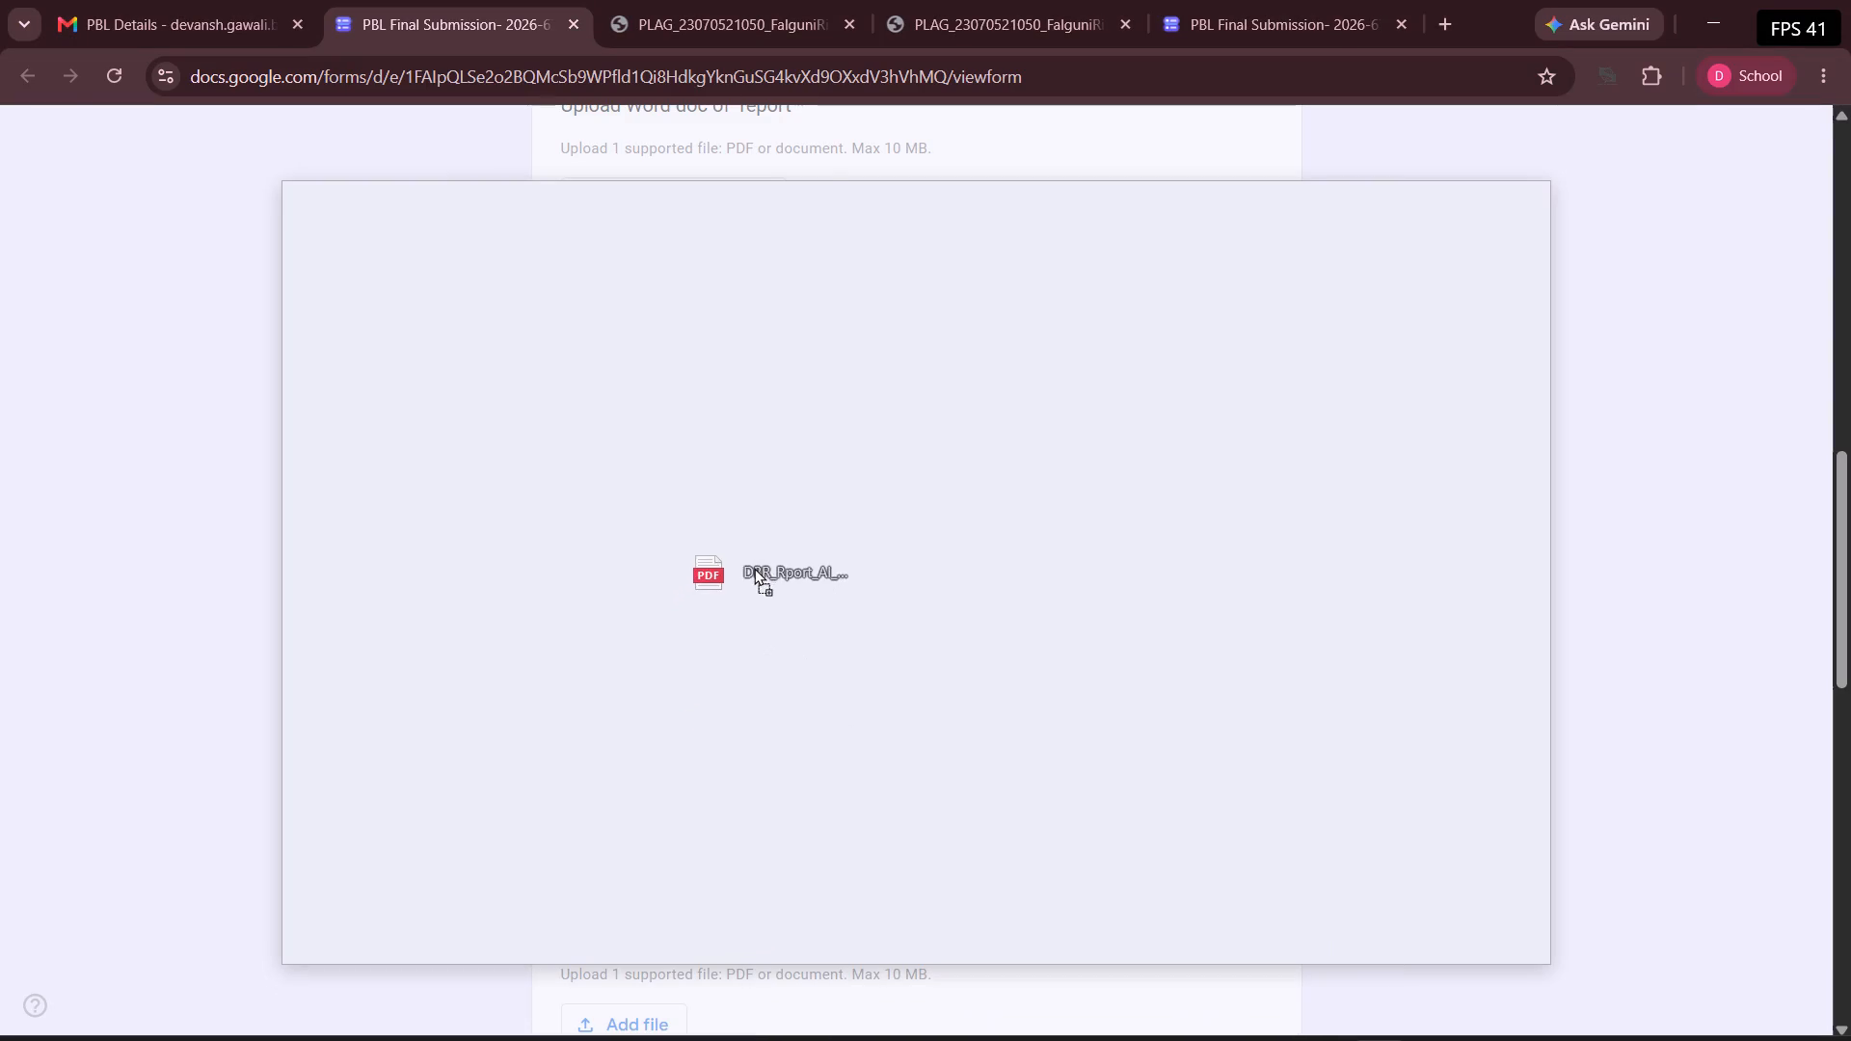
drag(754, 568, 1147, 753)
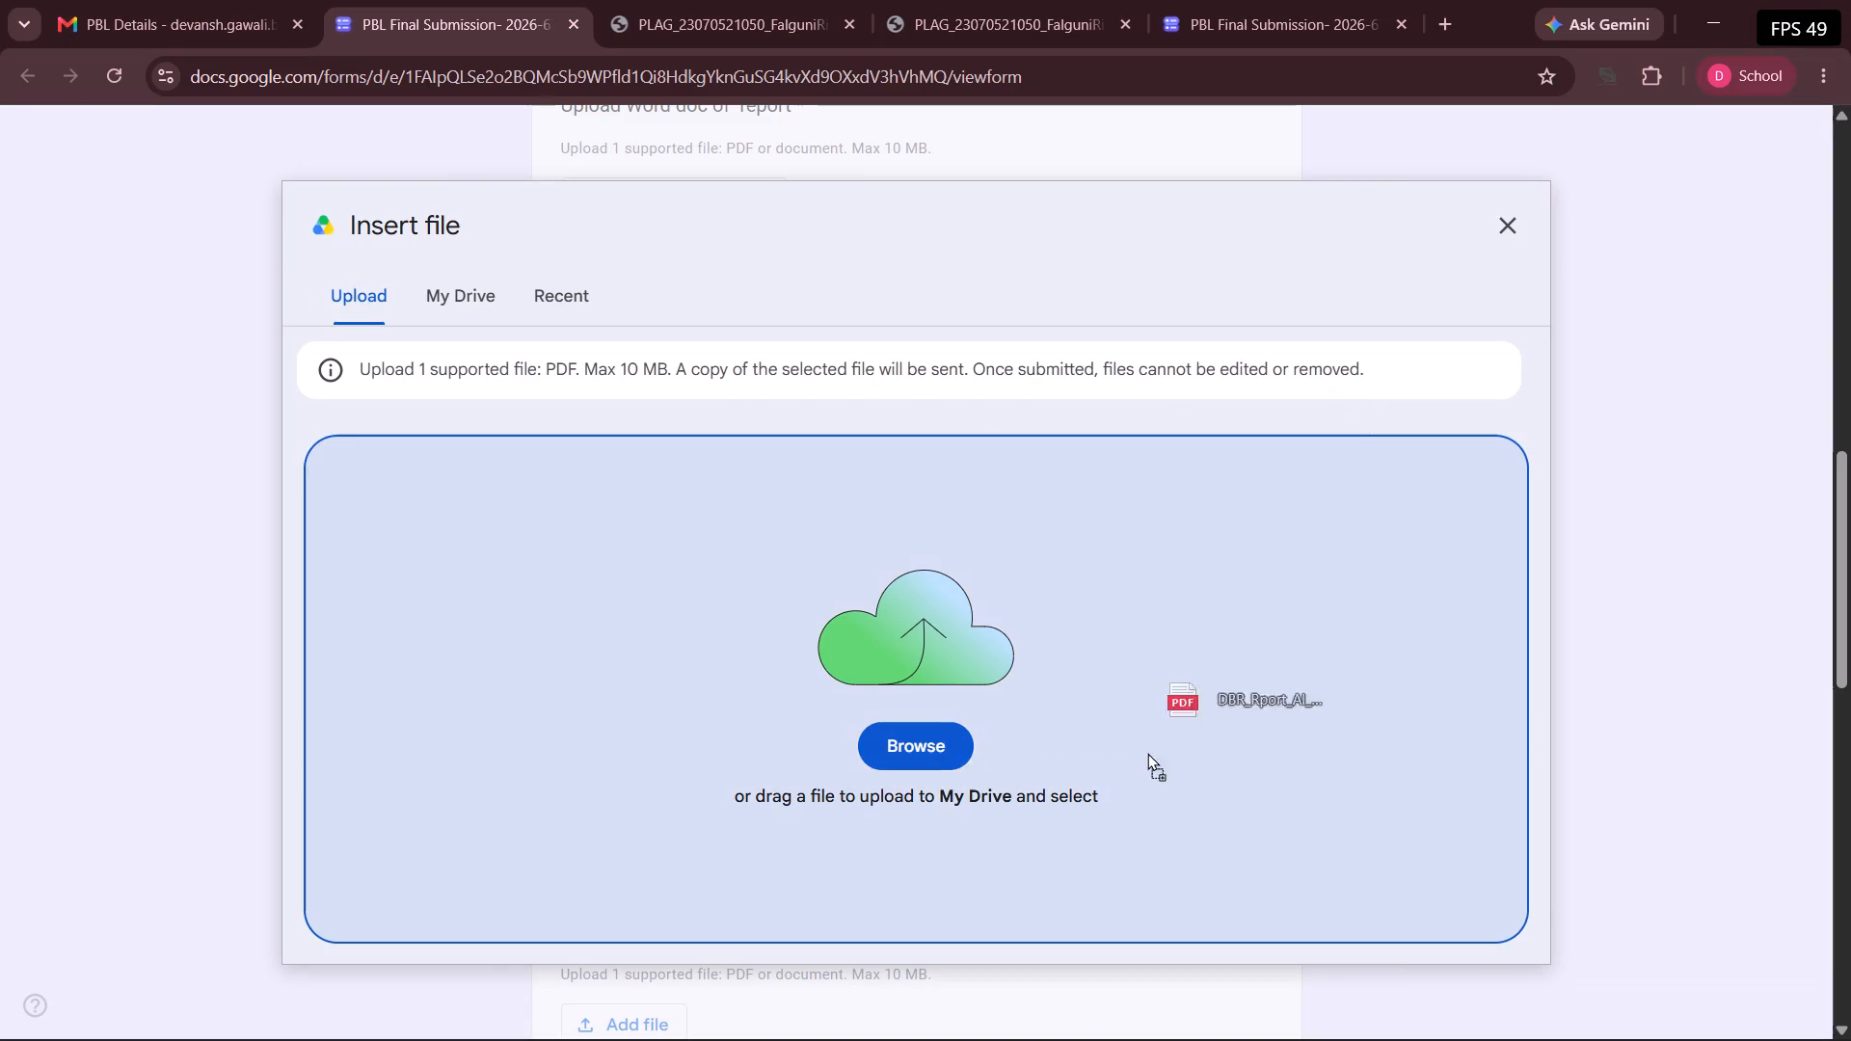
drag(1147, 753, 976, 751)
click(353, 0)
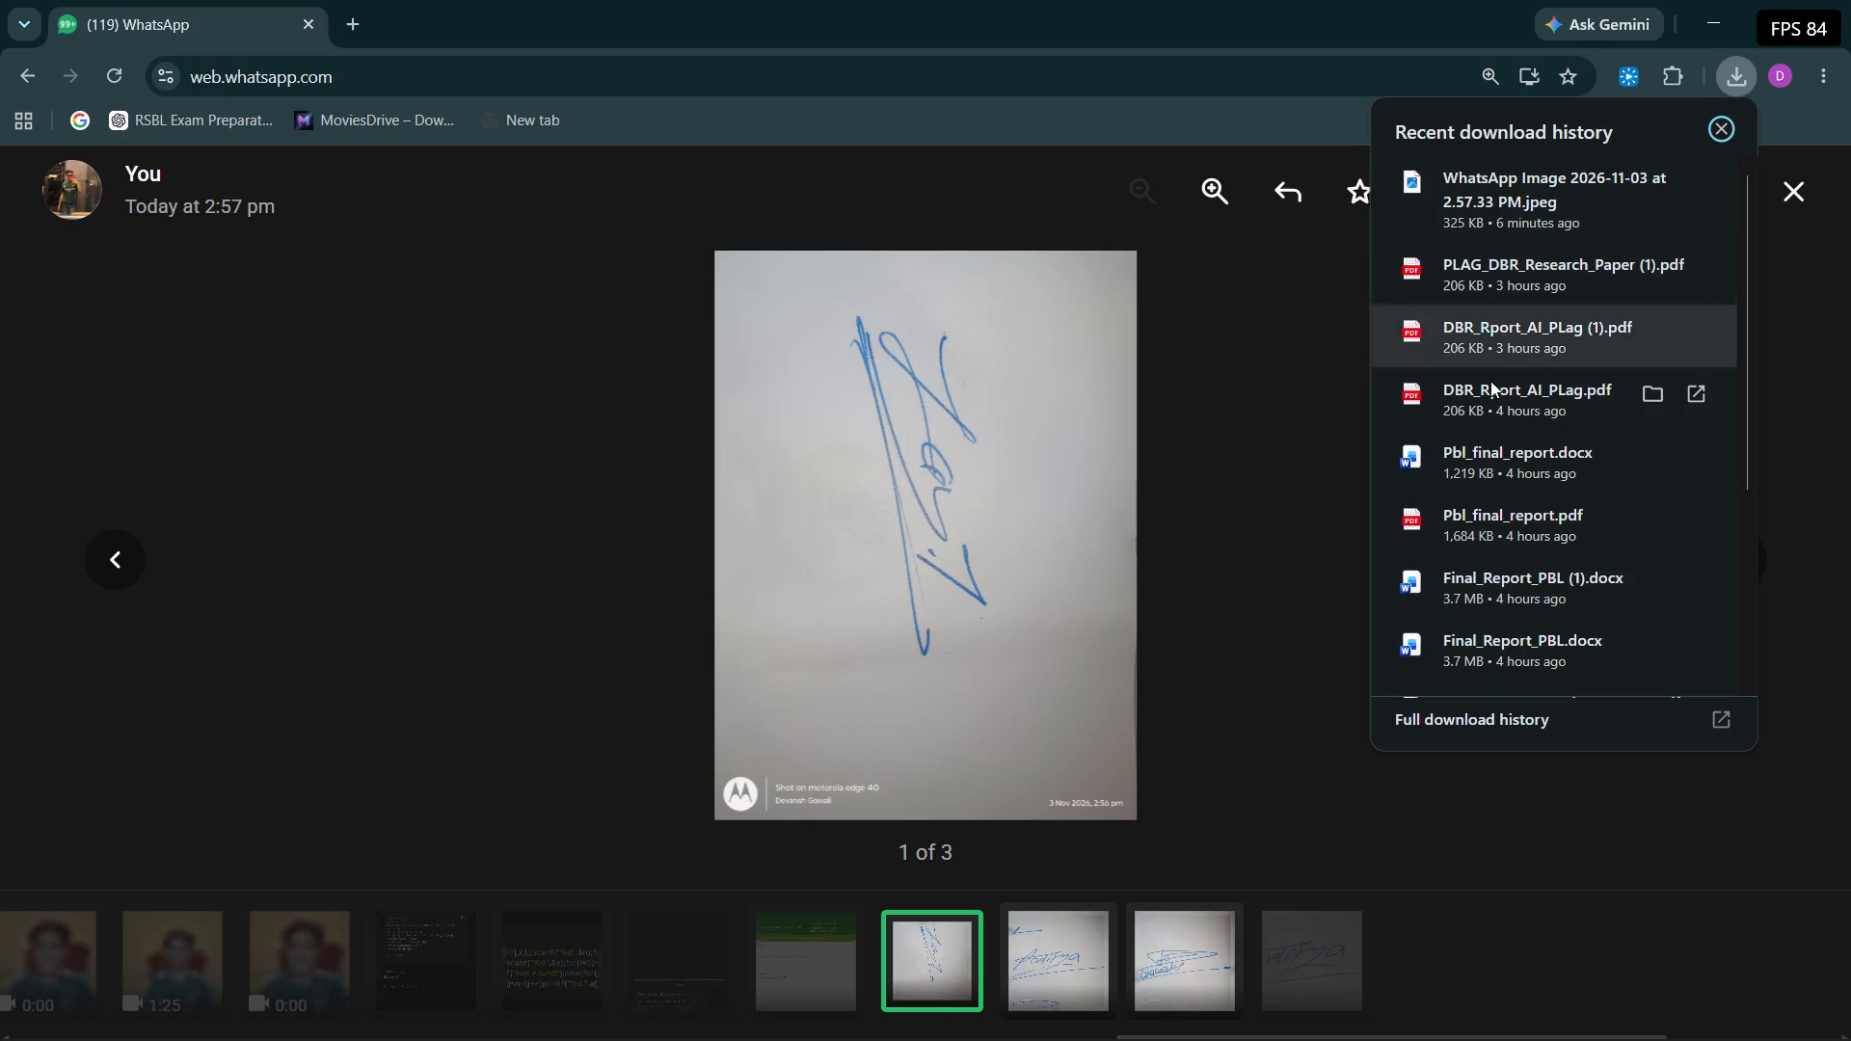
Bring DBR_Rport_AI_PLag.pdf from the recent downloads into the new form as the Ai report of Report upload.
drag(1494, 385, 1350, 698)
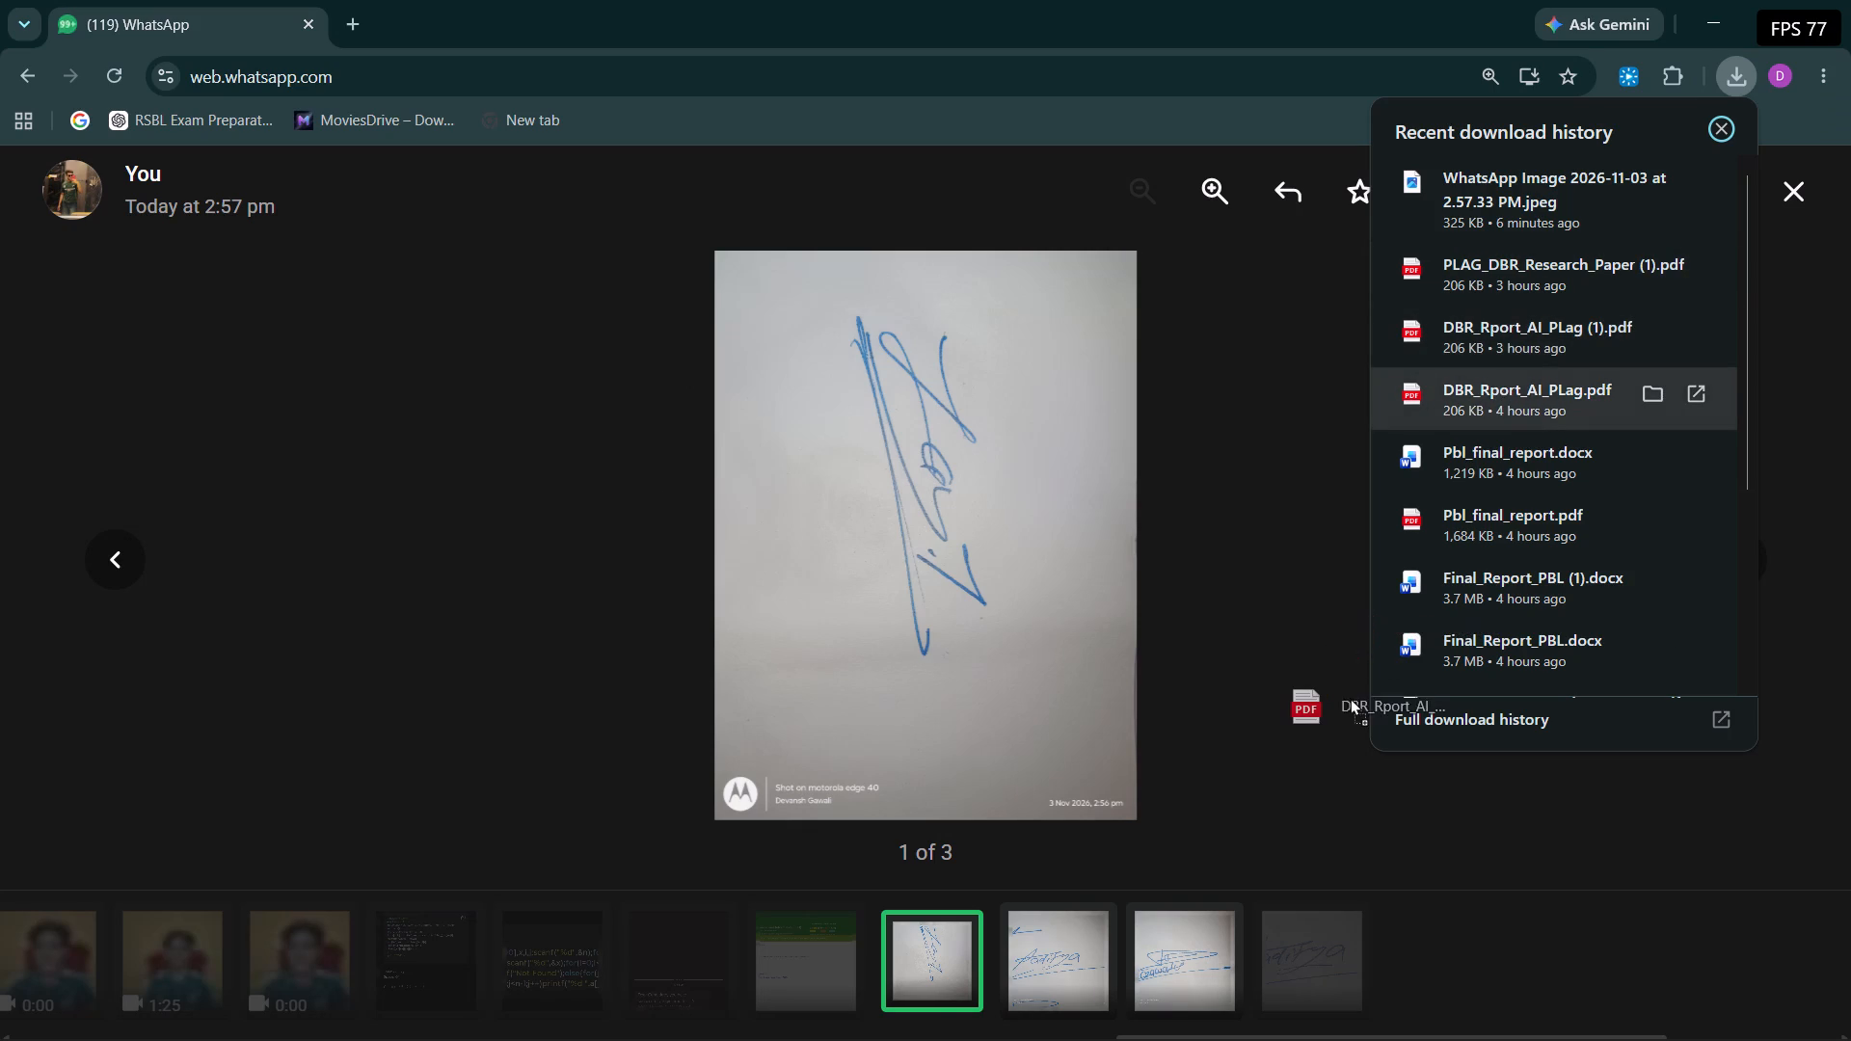
drag(1350, 698, 909, 593)
key(alt+Tab)
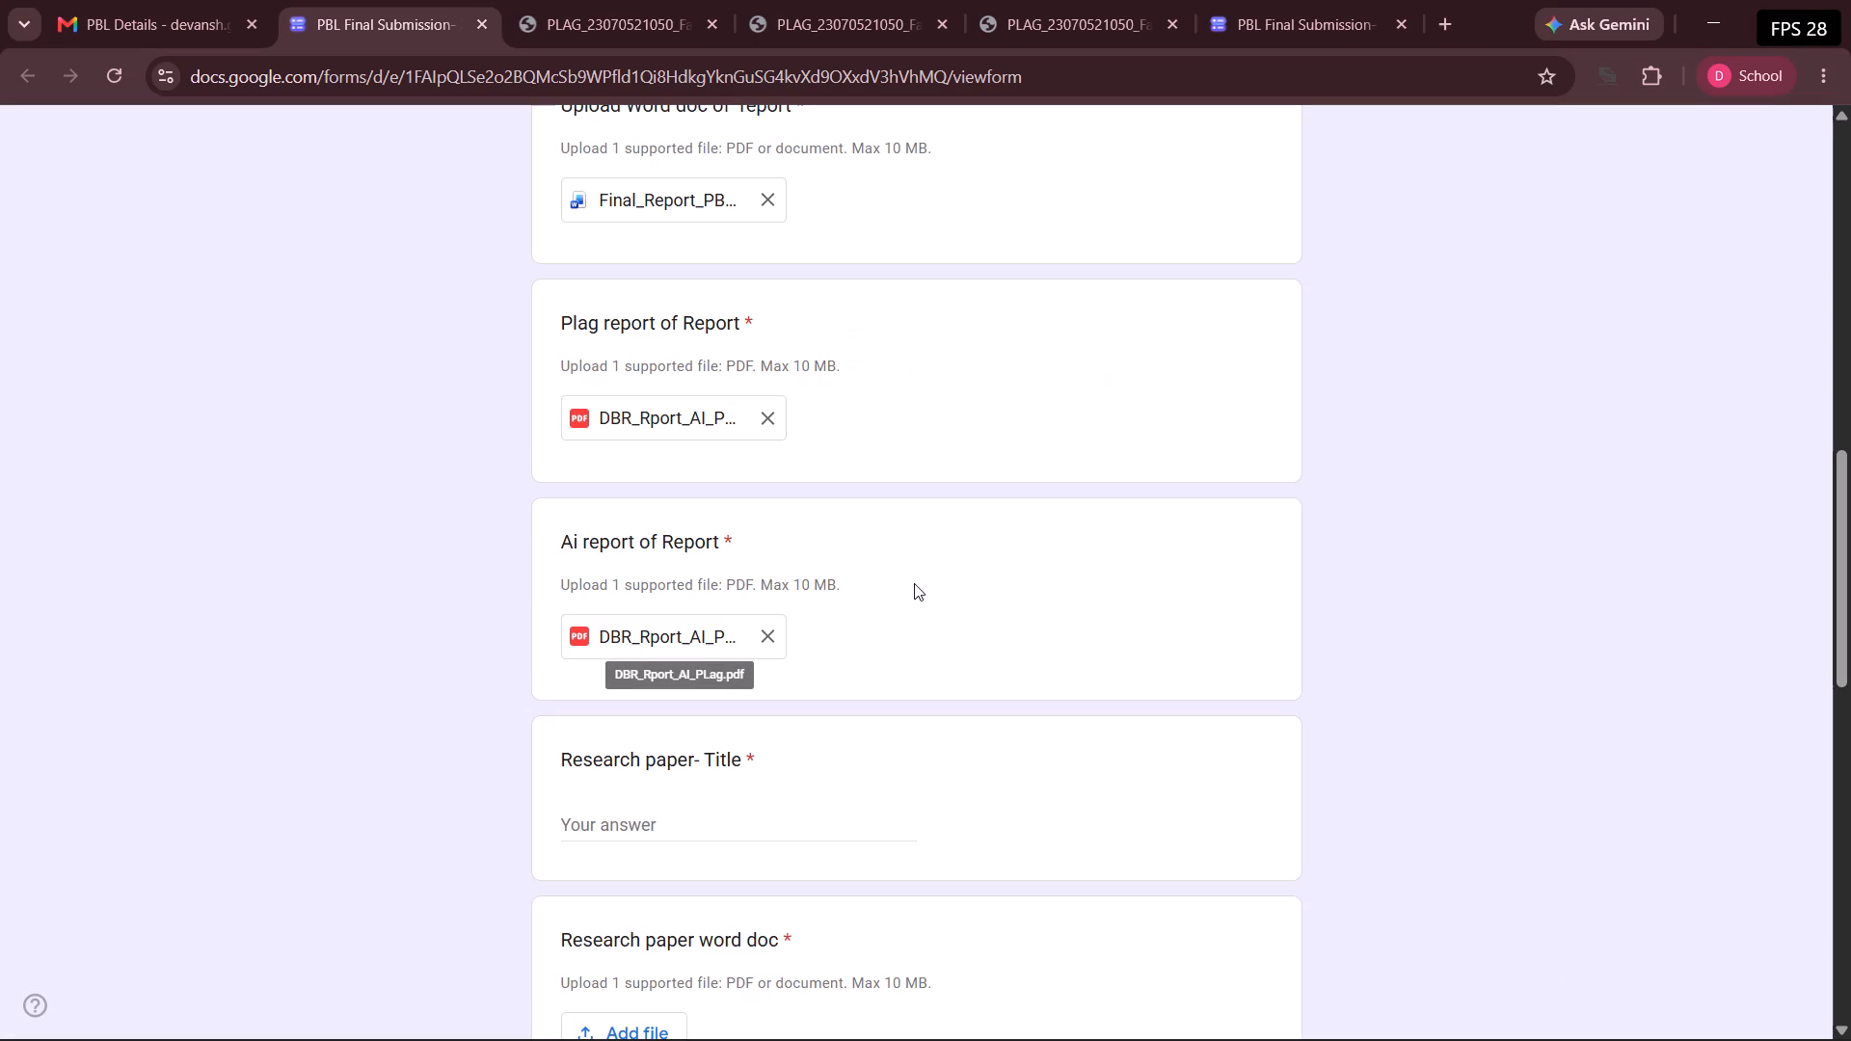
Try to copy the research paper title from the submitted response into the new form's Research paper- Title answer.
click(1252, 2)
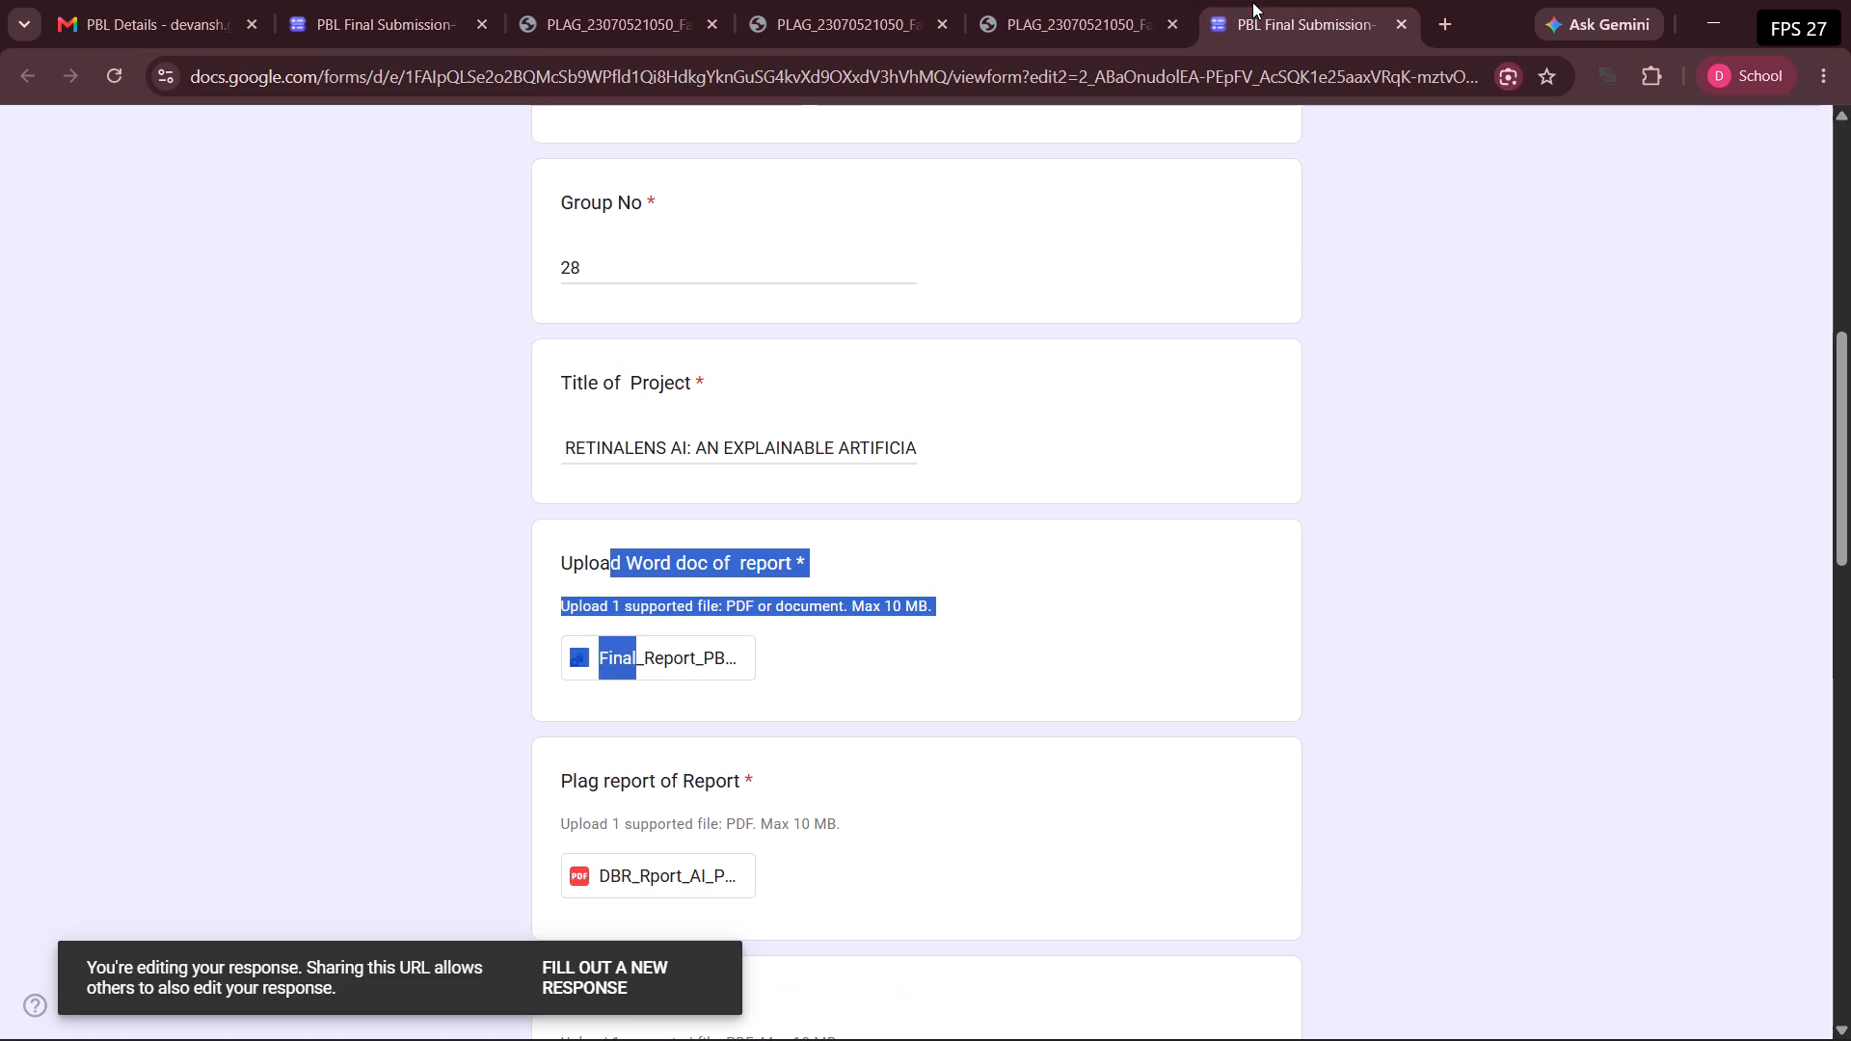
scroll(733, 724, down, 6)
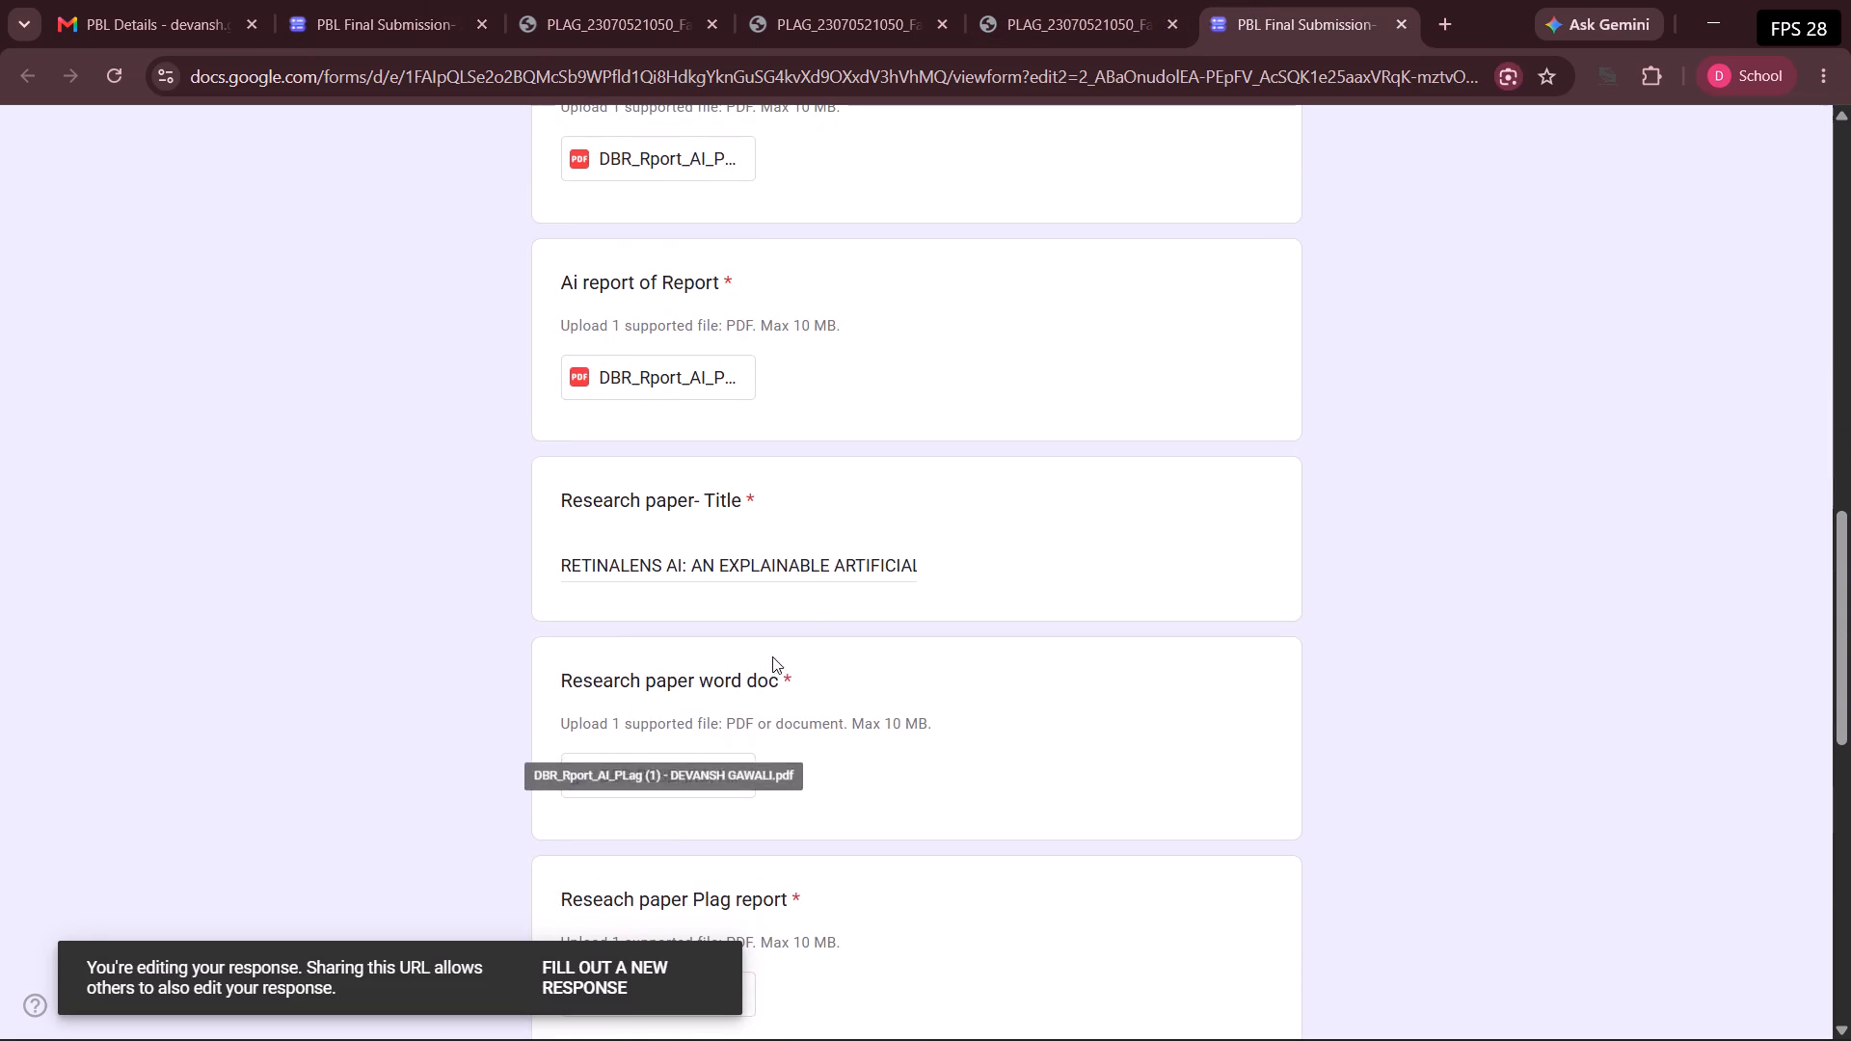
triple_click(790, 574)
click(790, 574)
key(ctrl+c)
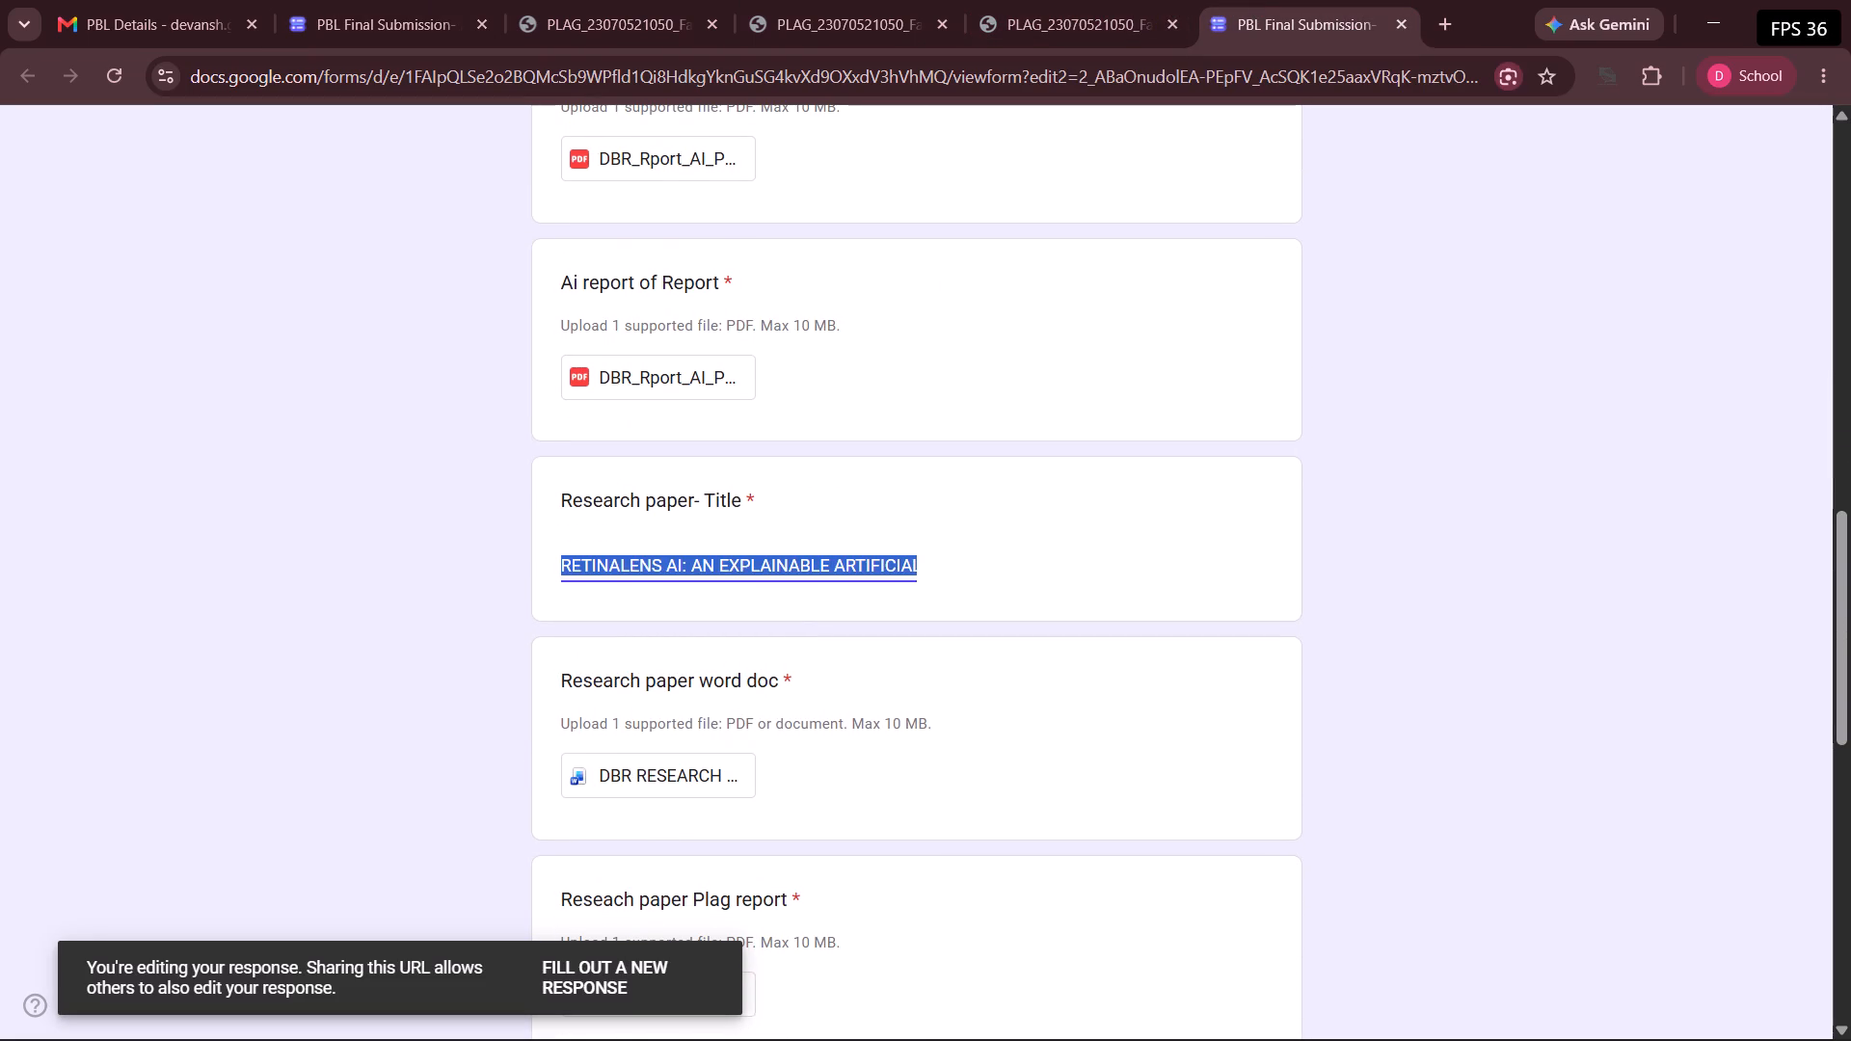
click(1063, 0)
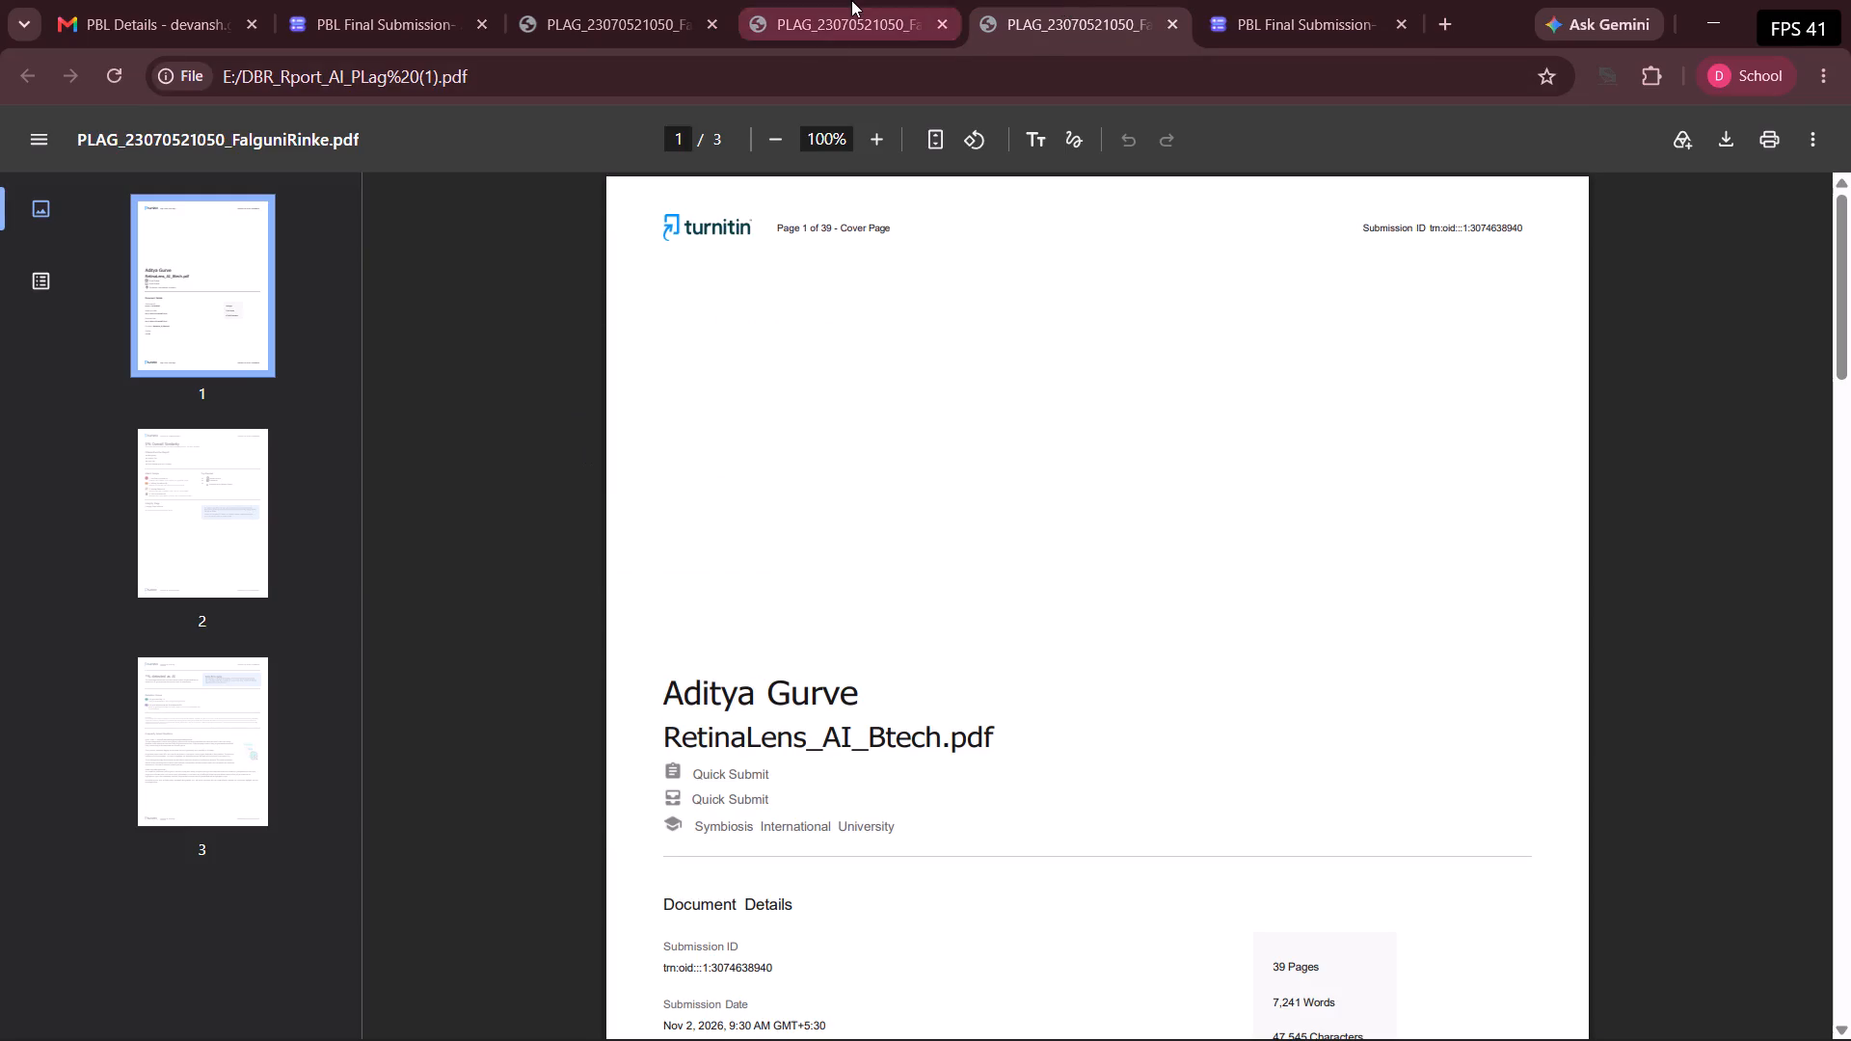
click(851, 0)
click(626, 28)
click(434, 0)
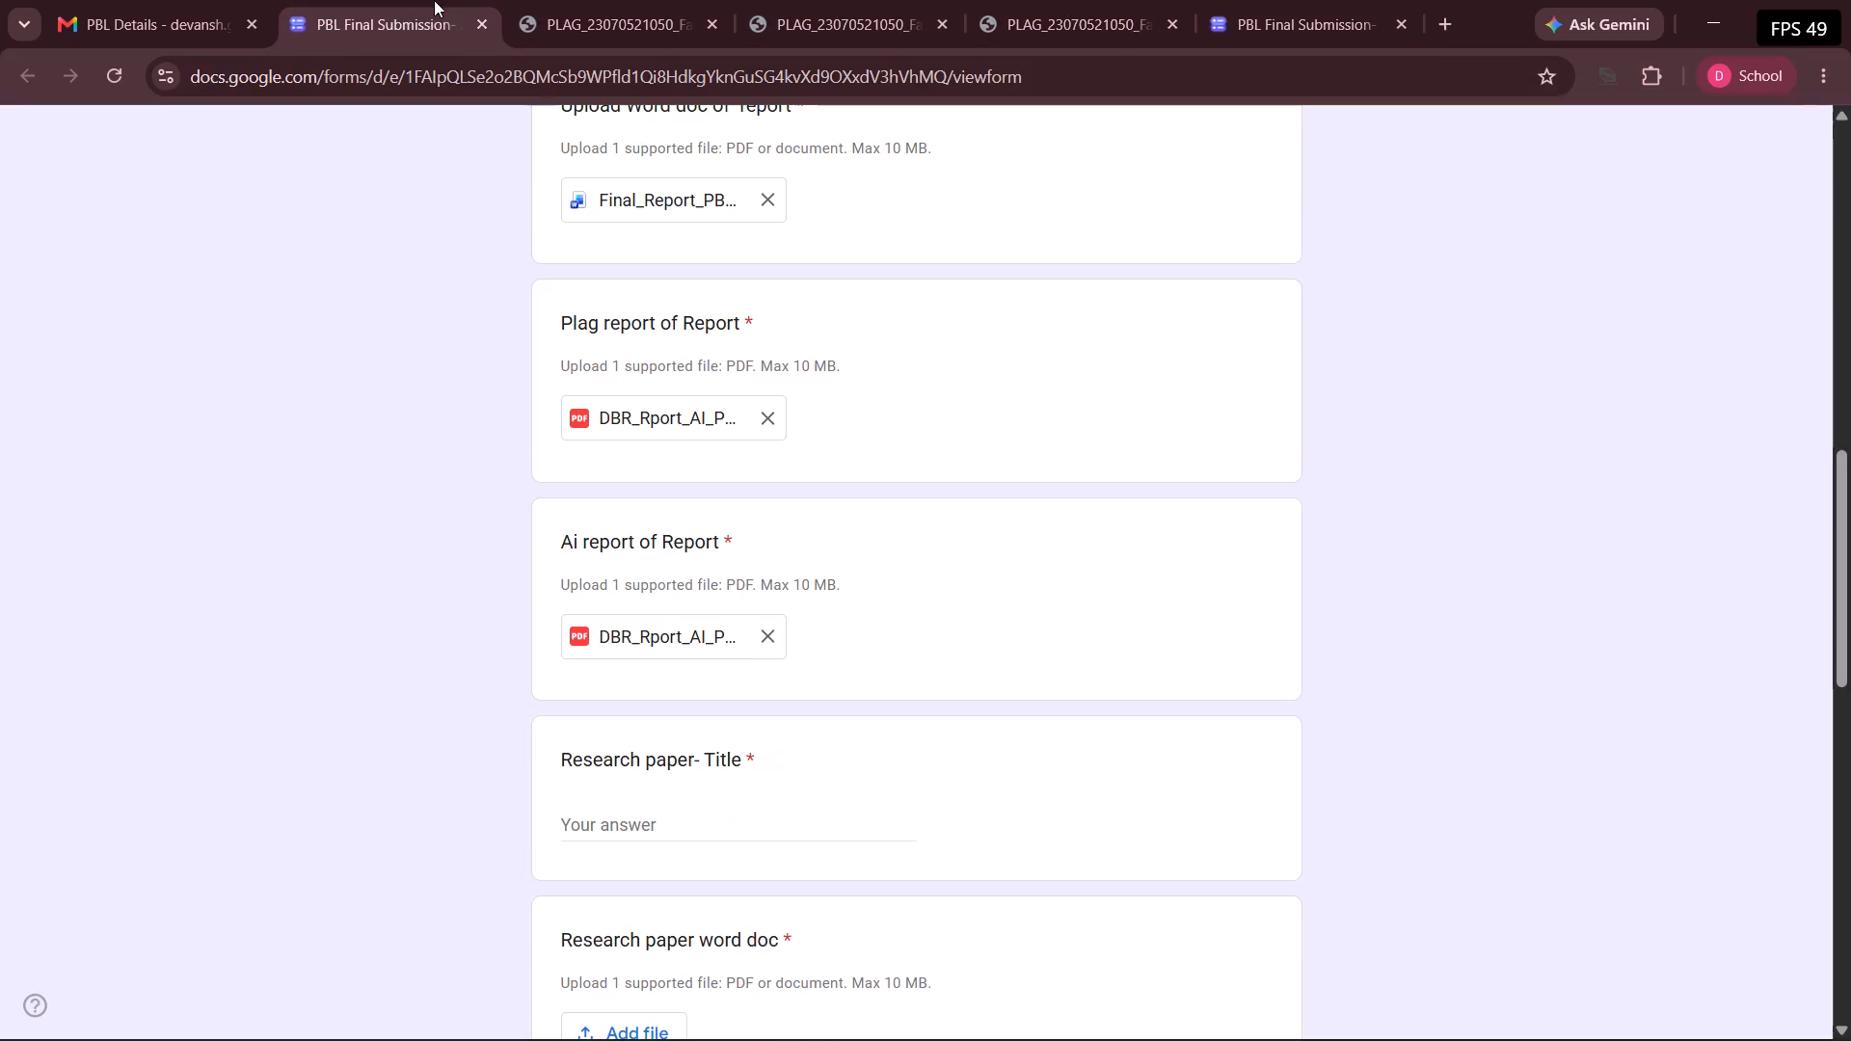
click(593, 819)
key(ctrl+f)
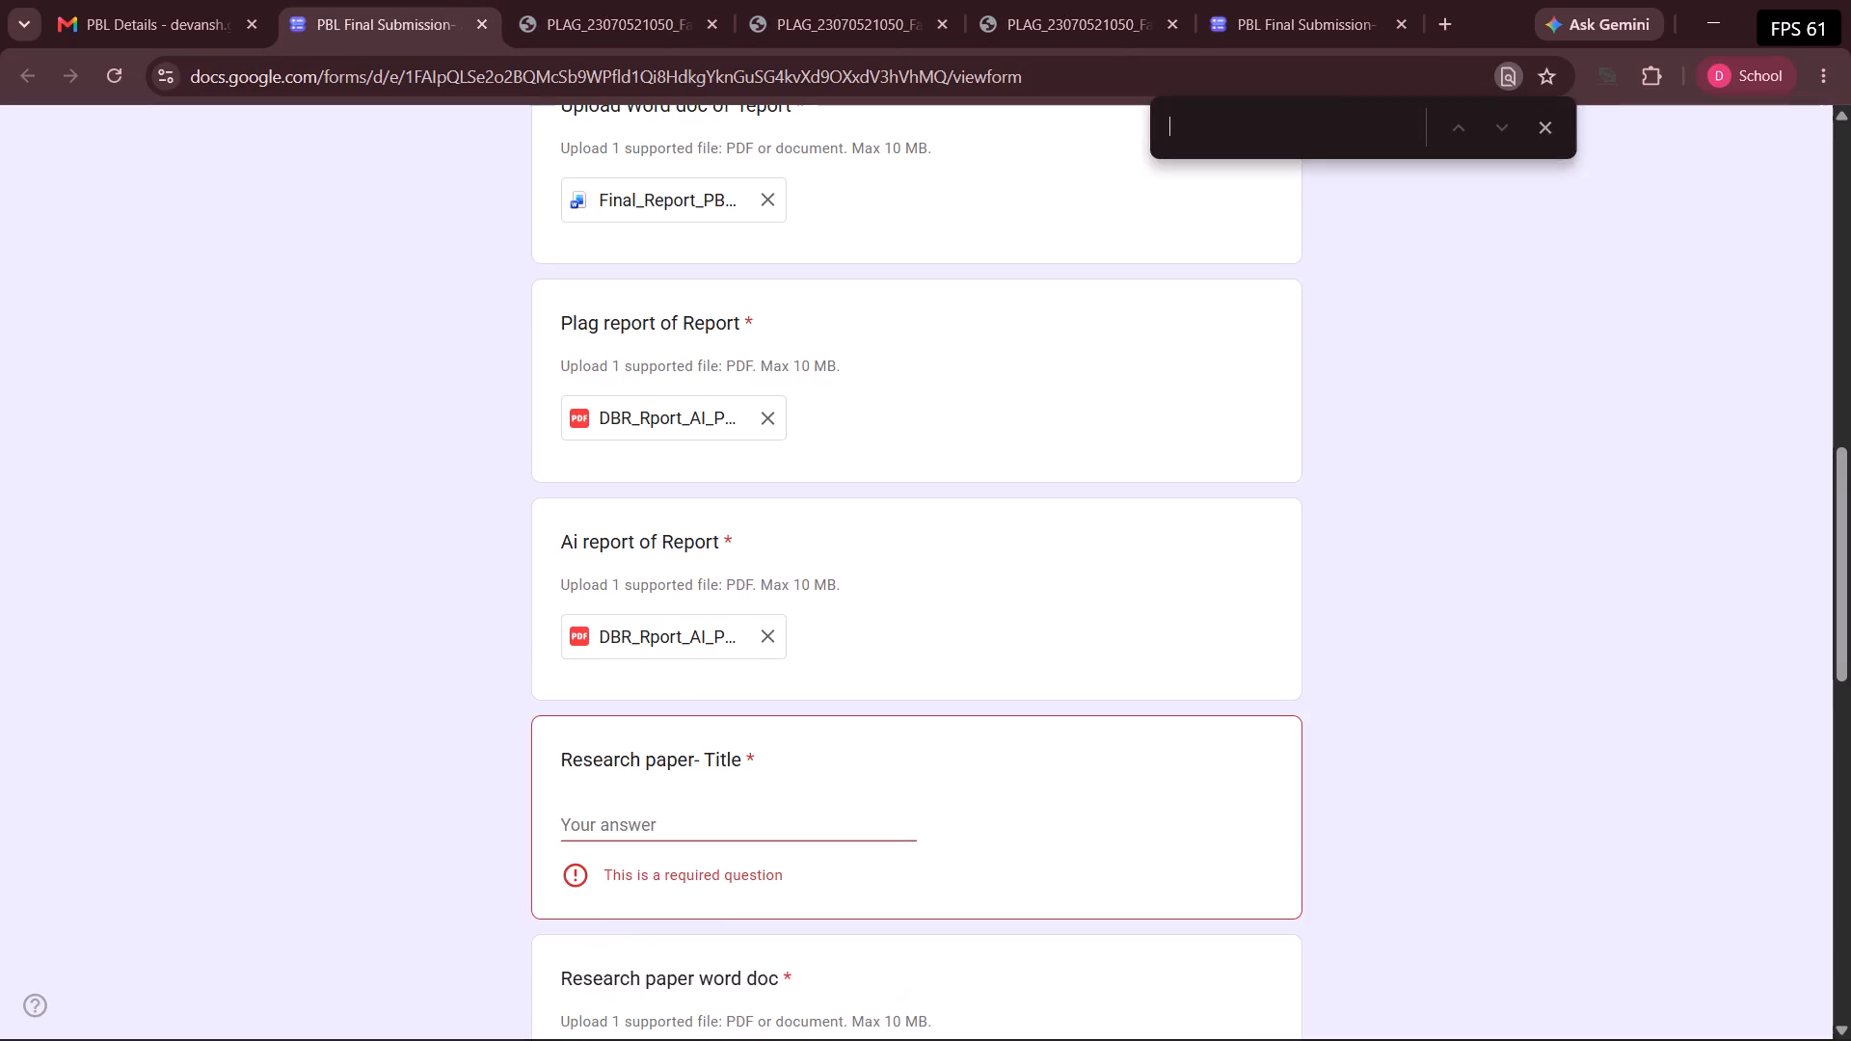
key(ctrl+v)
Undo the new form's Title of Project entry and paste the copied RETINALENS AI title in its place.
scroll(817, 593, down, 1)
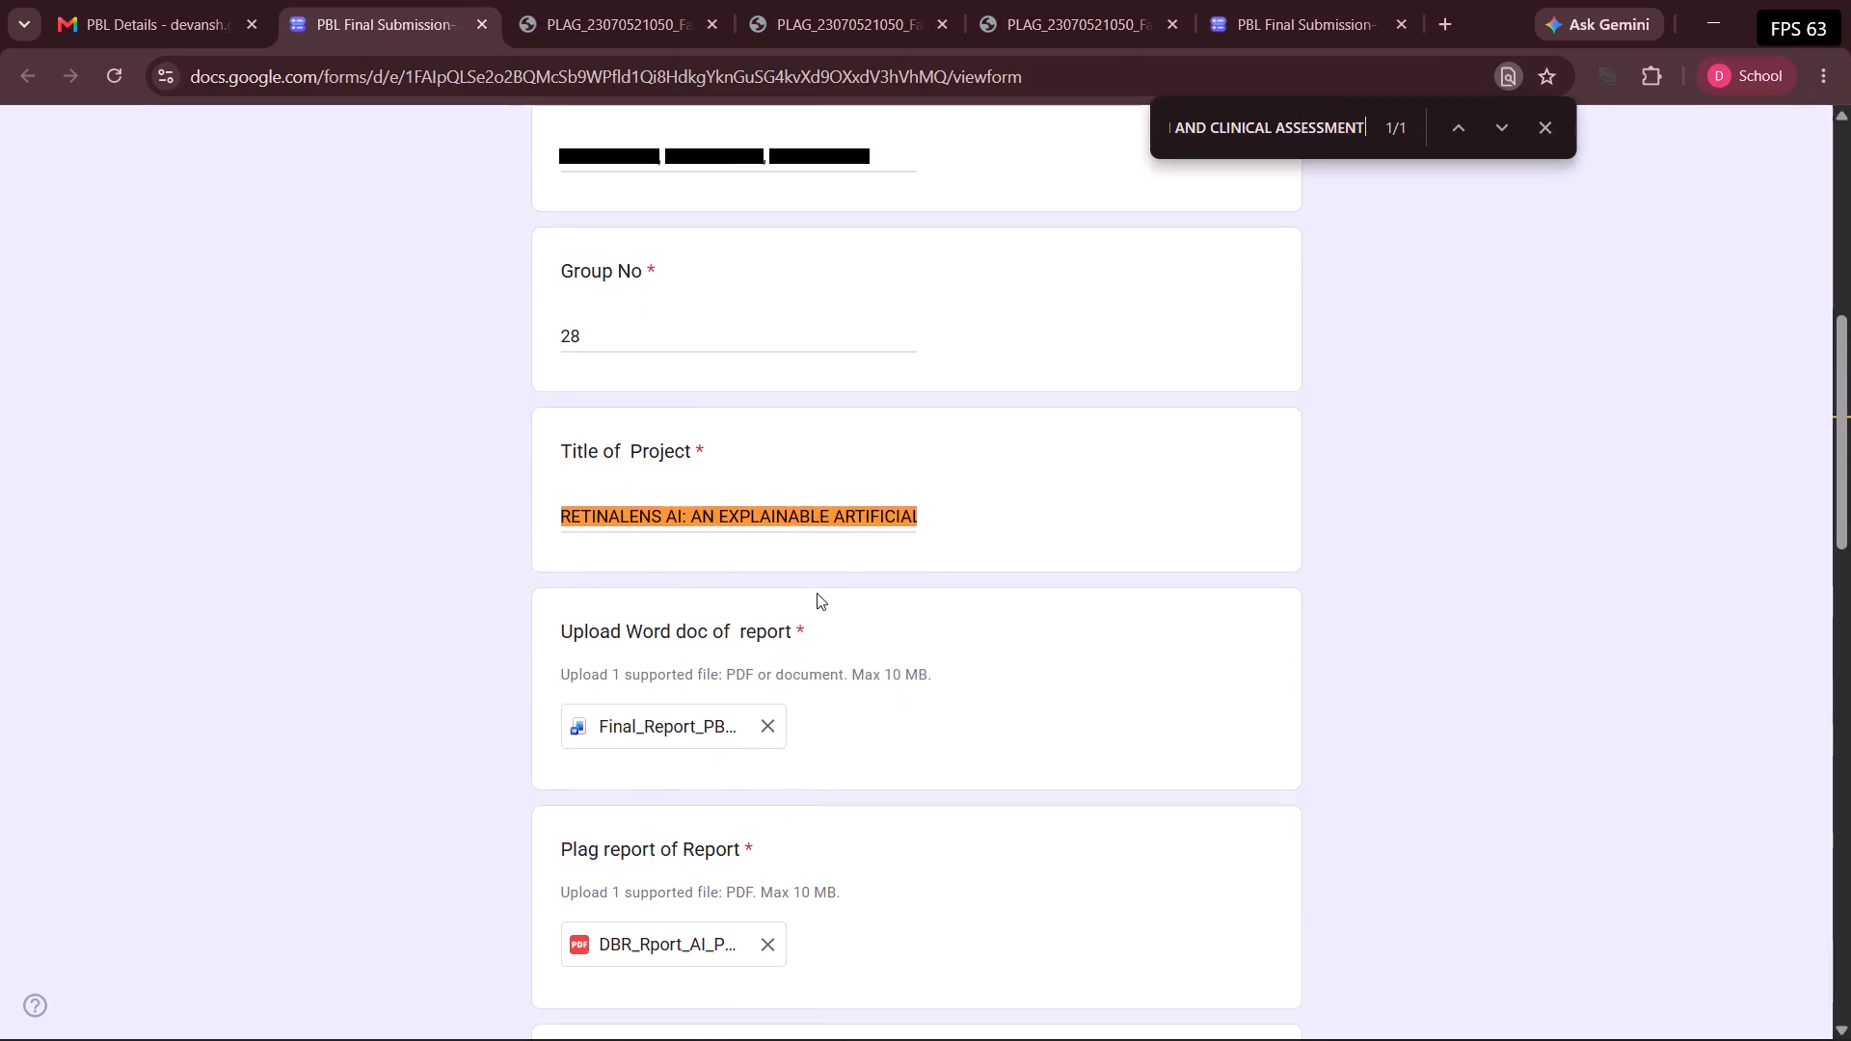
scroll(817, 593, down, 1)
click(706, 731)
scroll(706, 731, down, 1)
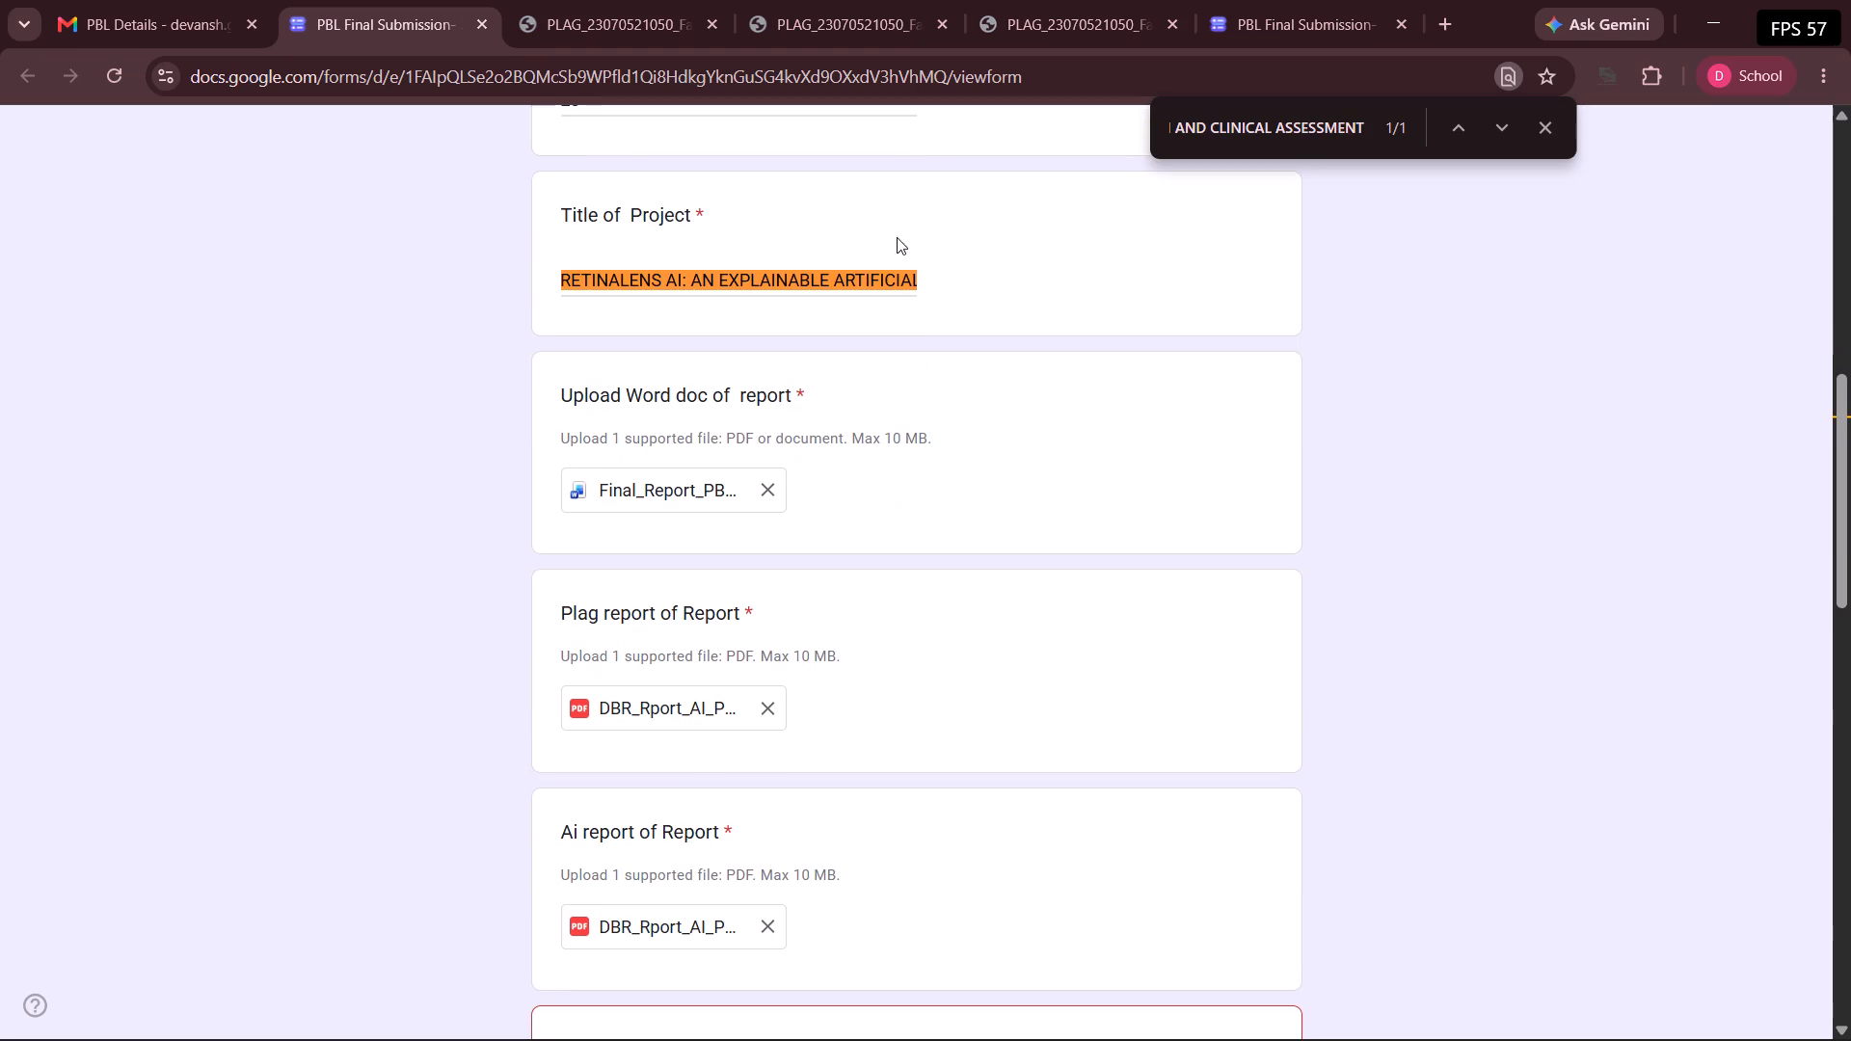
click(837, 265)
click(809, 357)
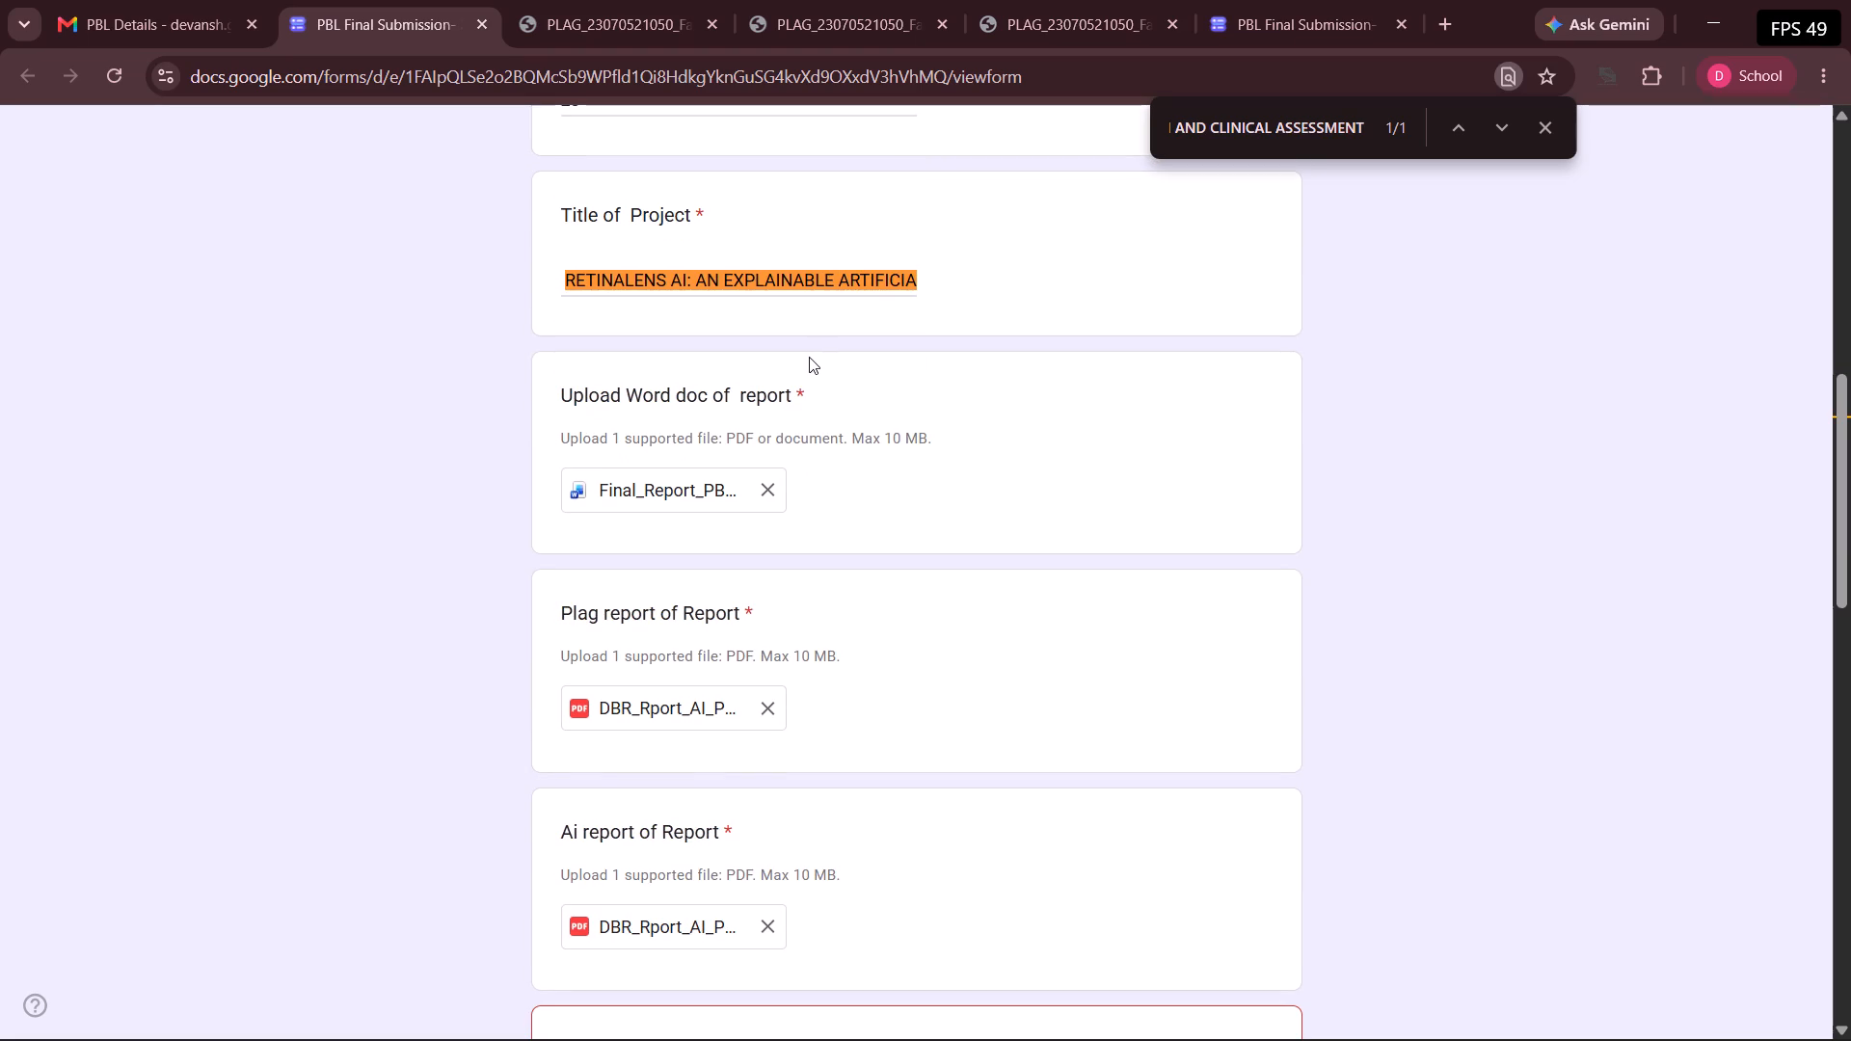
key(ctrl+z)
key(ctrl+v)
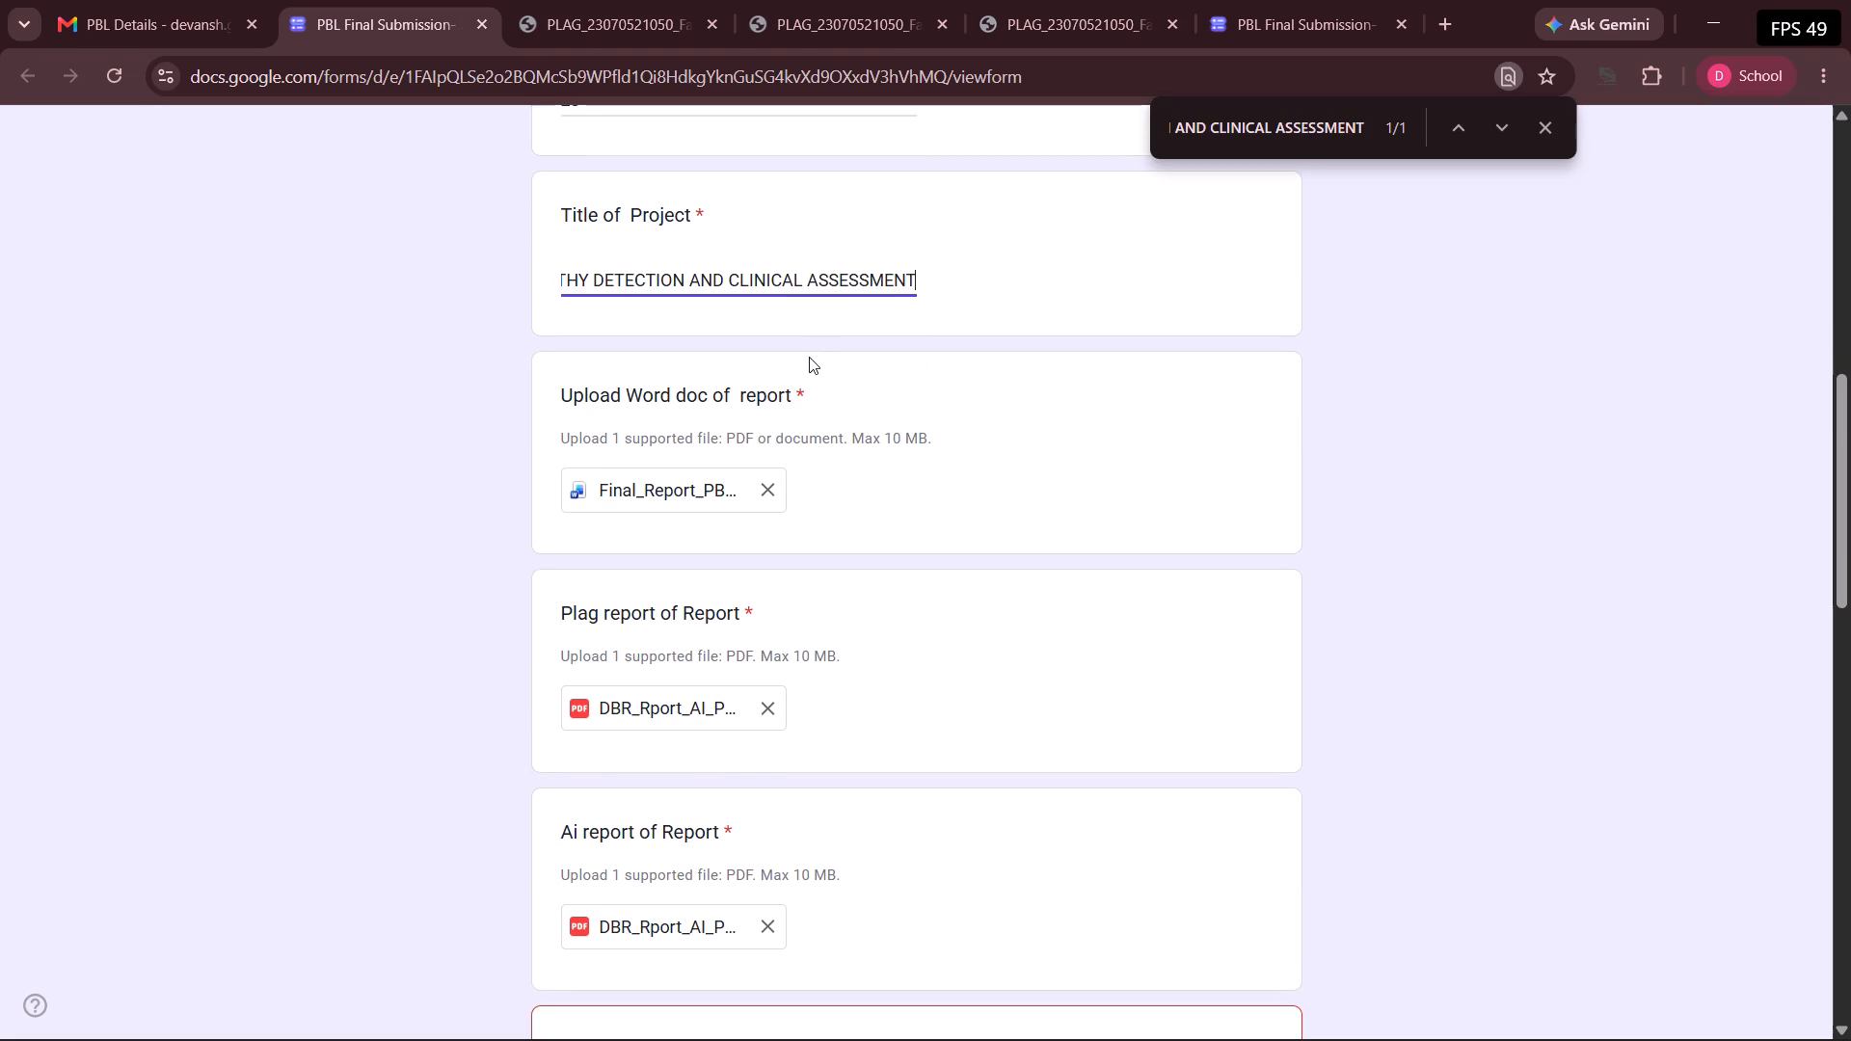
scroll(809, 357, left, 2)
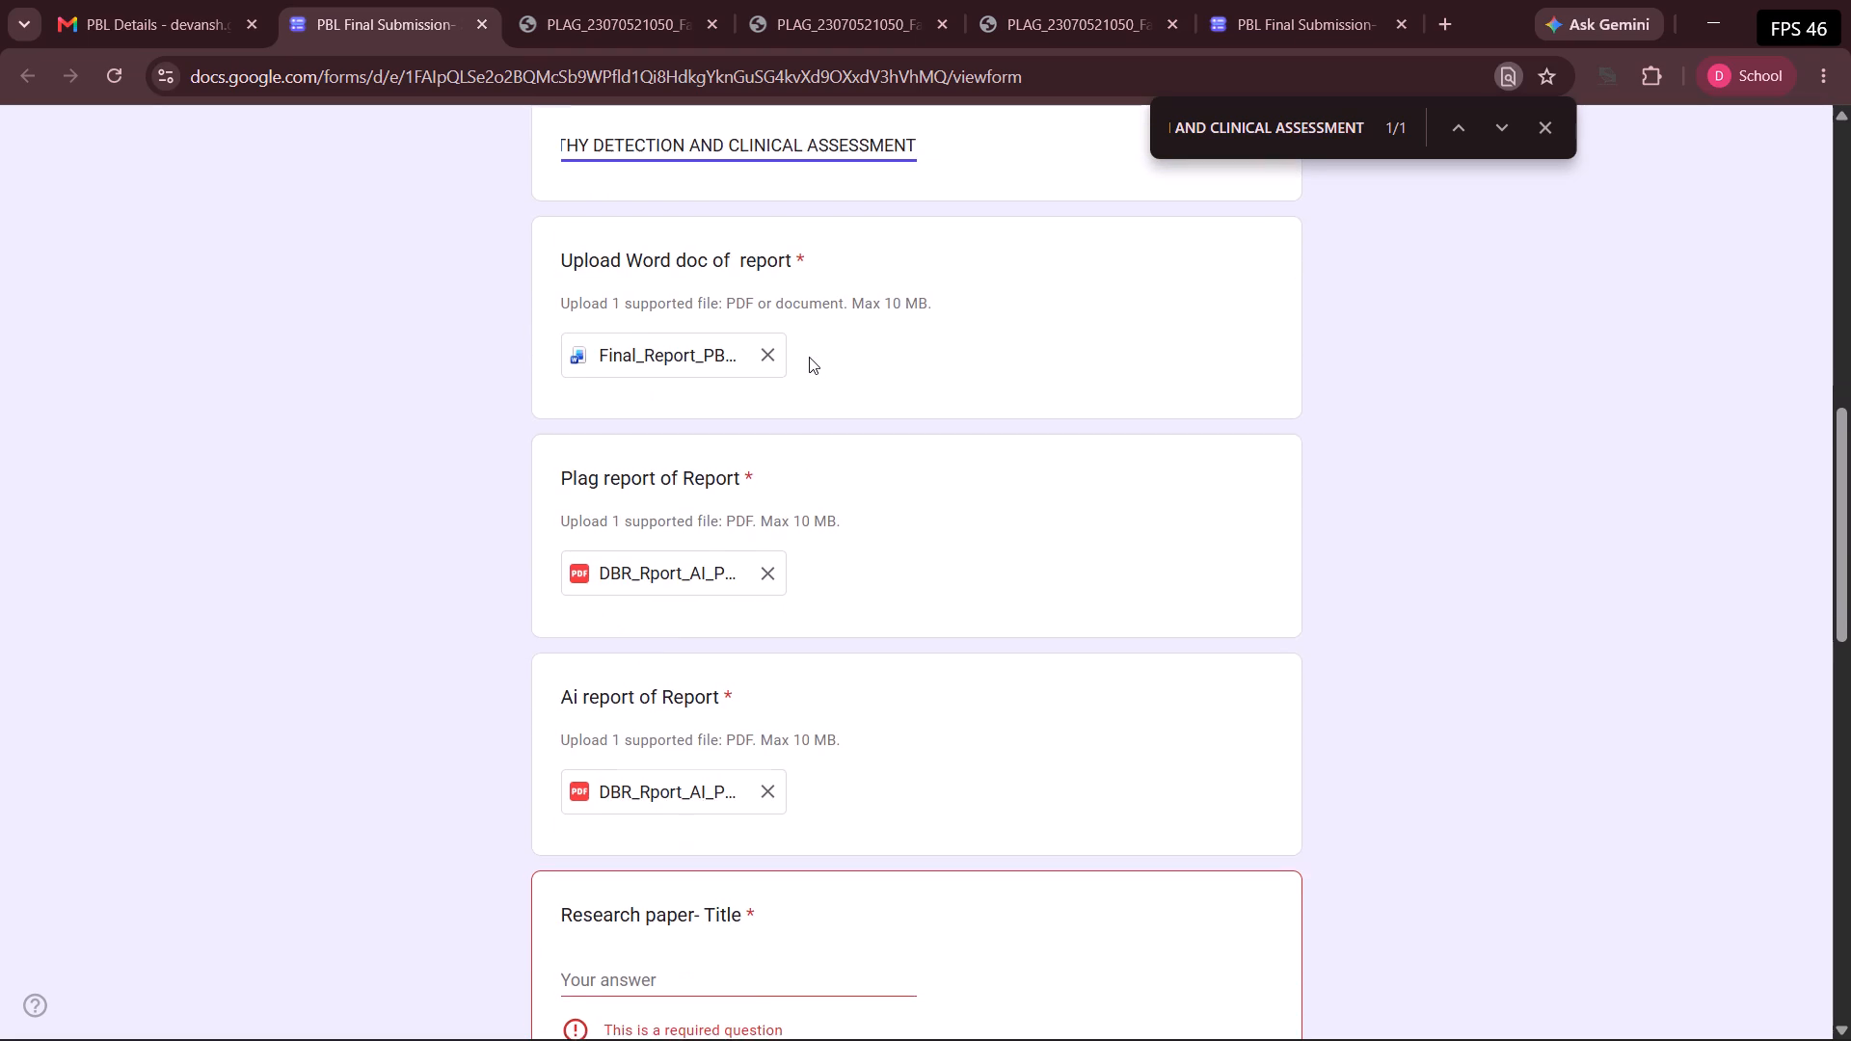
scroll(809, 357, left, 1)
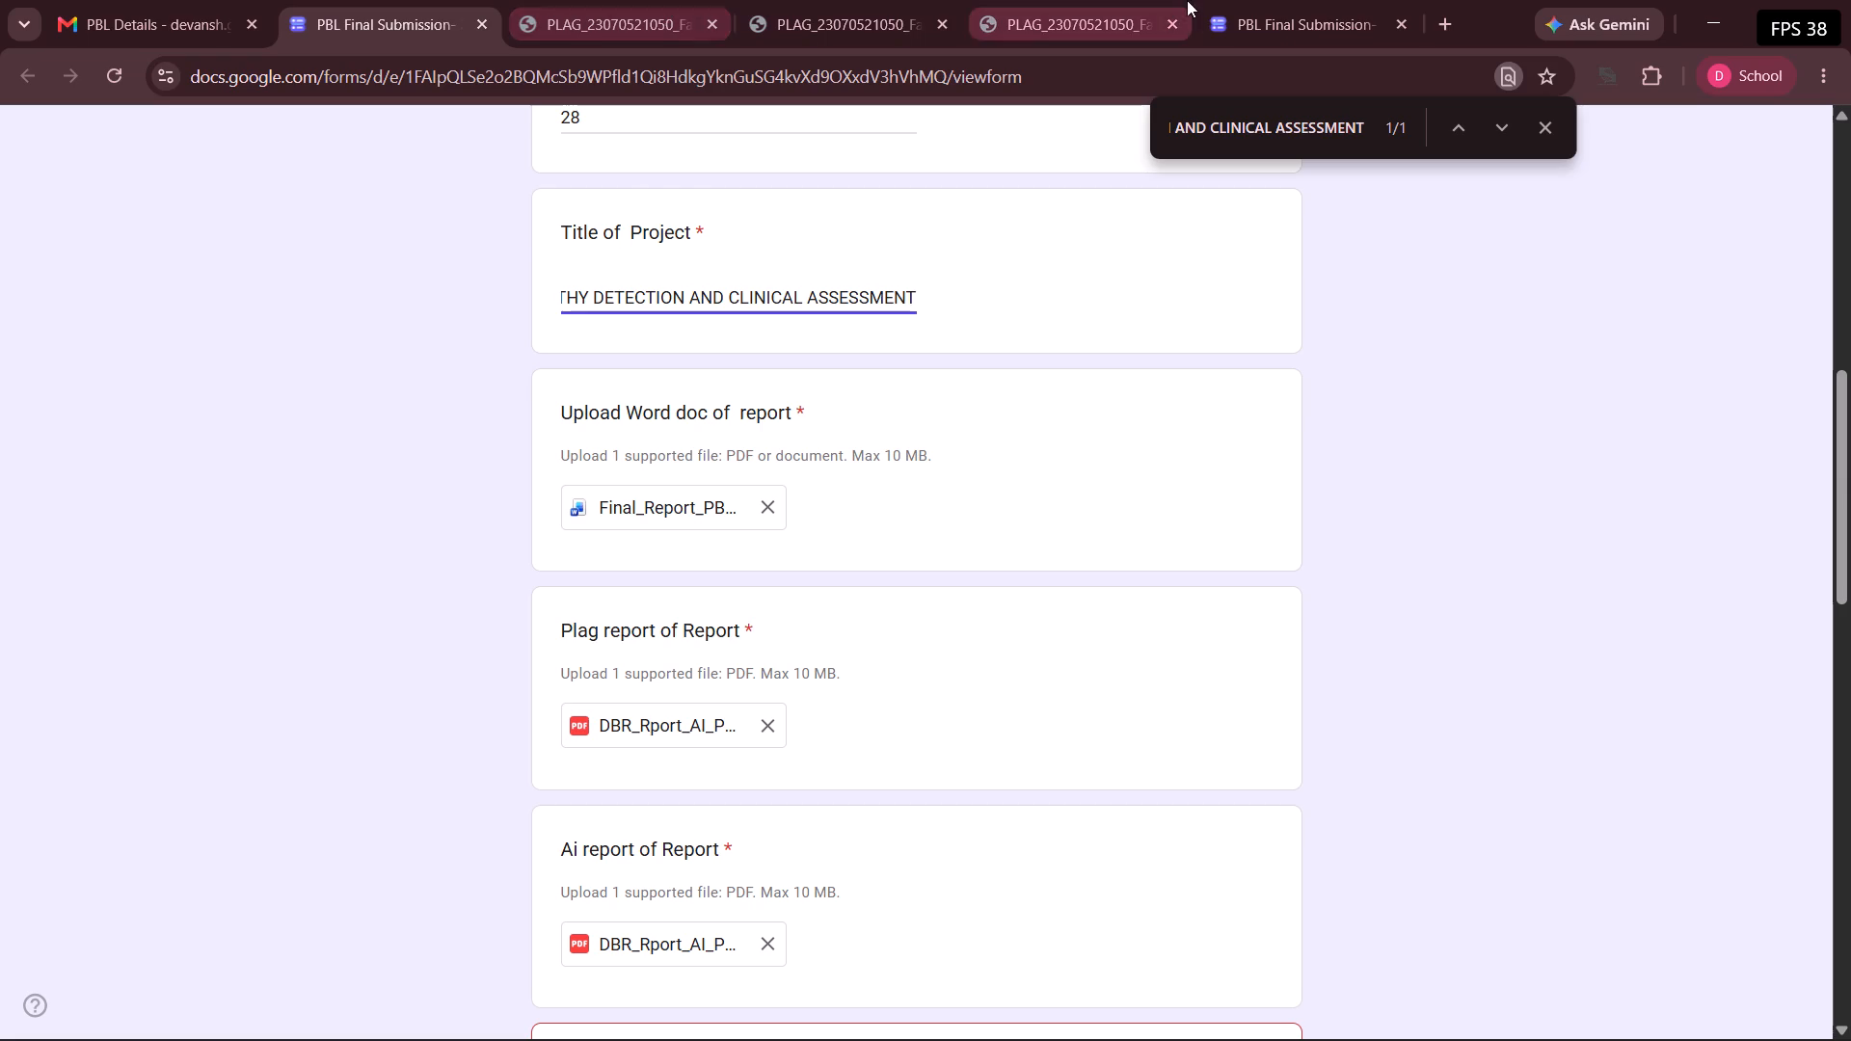
Review the submitted response's answers and attachments, from the student details through the research paper files to the signatures document.
click(1273, 2)
scroll(758, 600, down, 1)
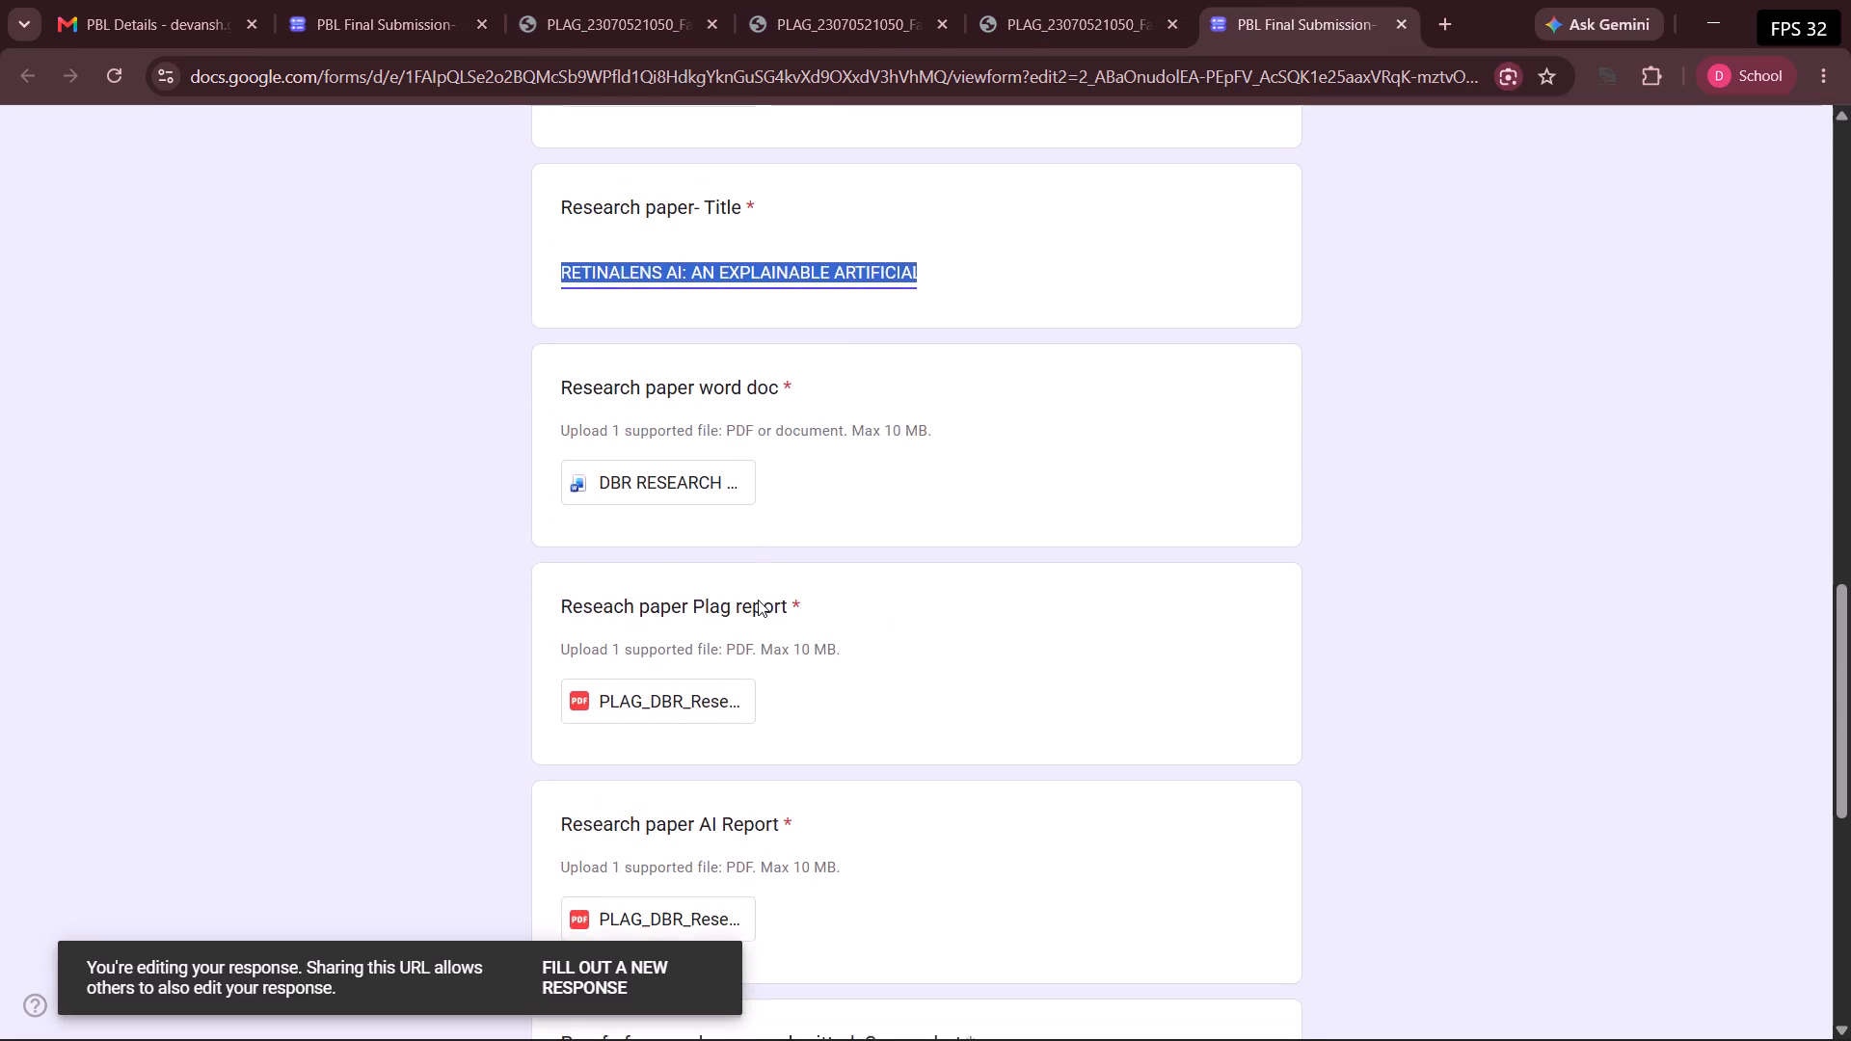
scroll(758, 600, down, 1)
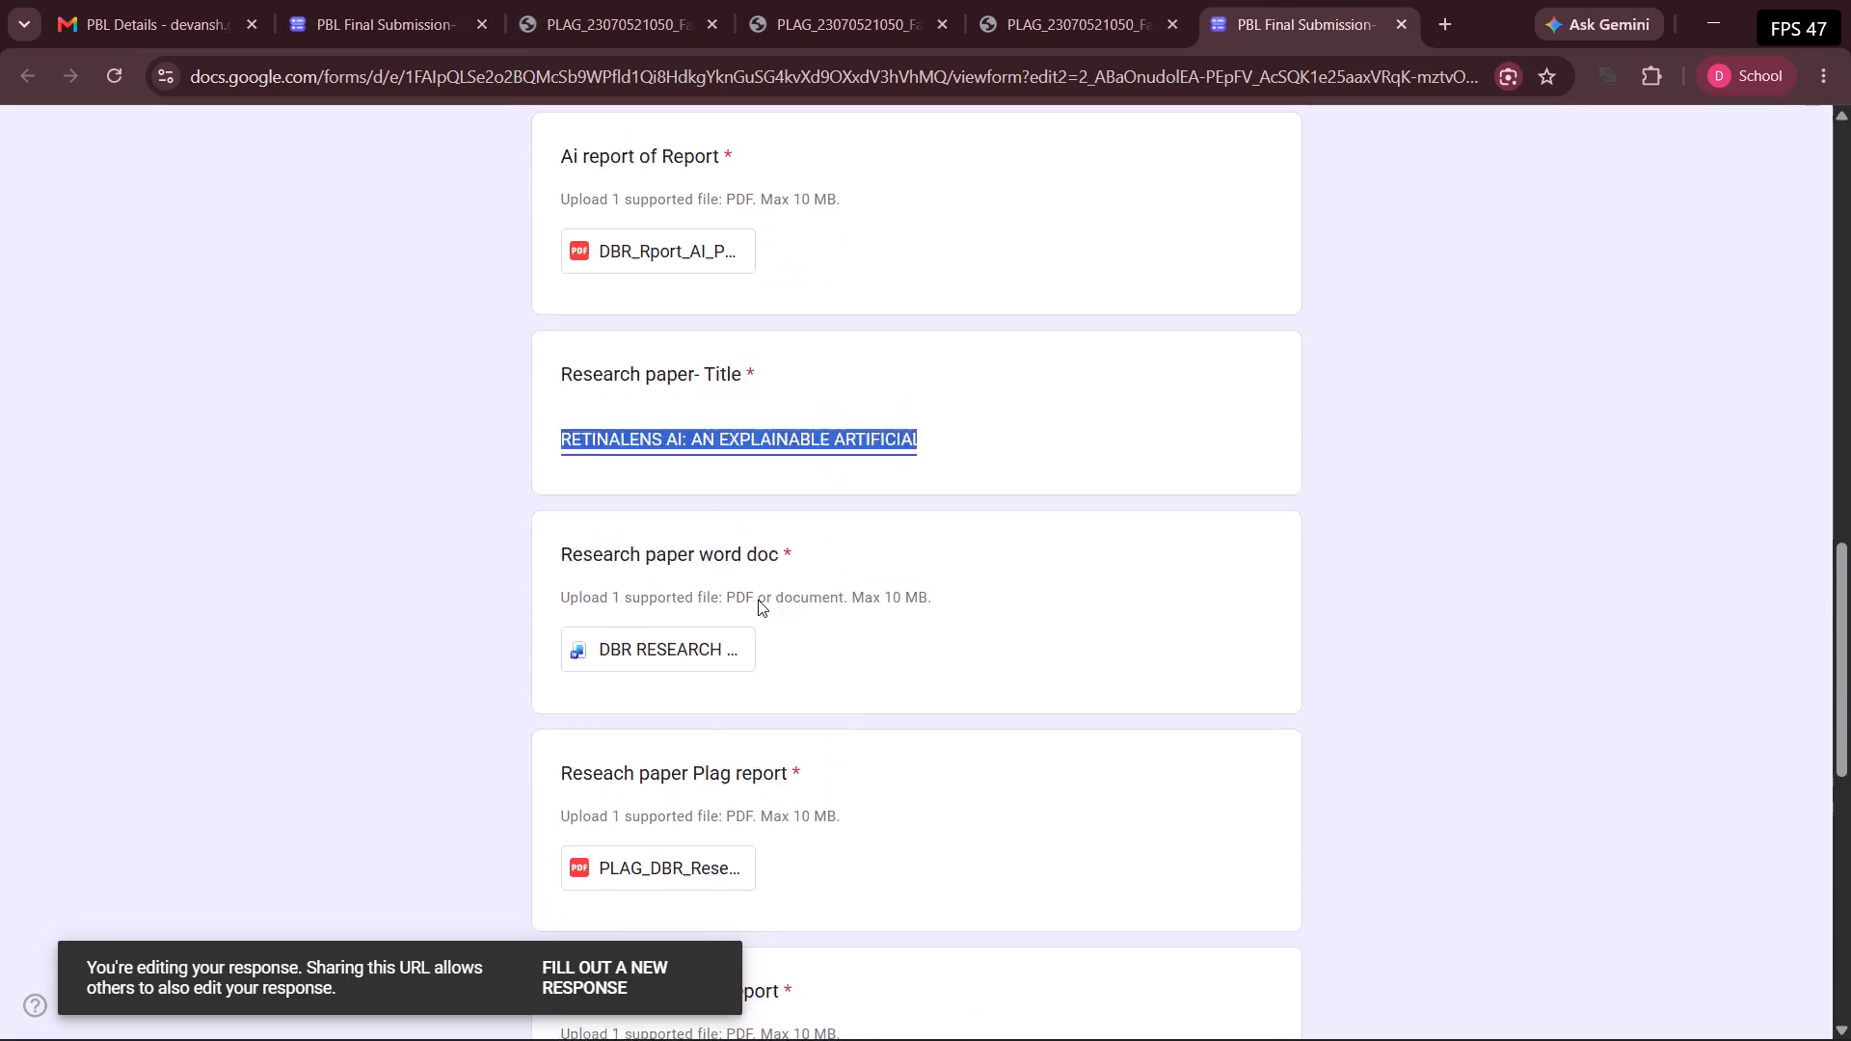
scroll(758, 600, down, 2)
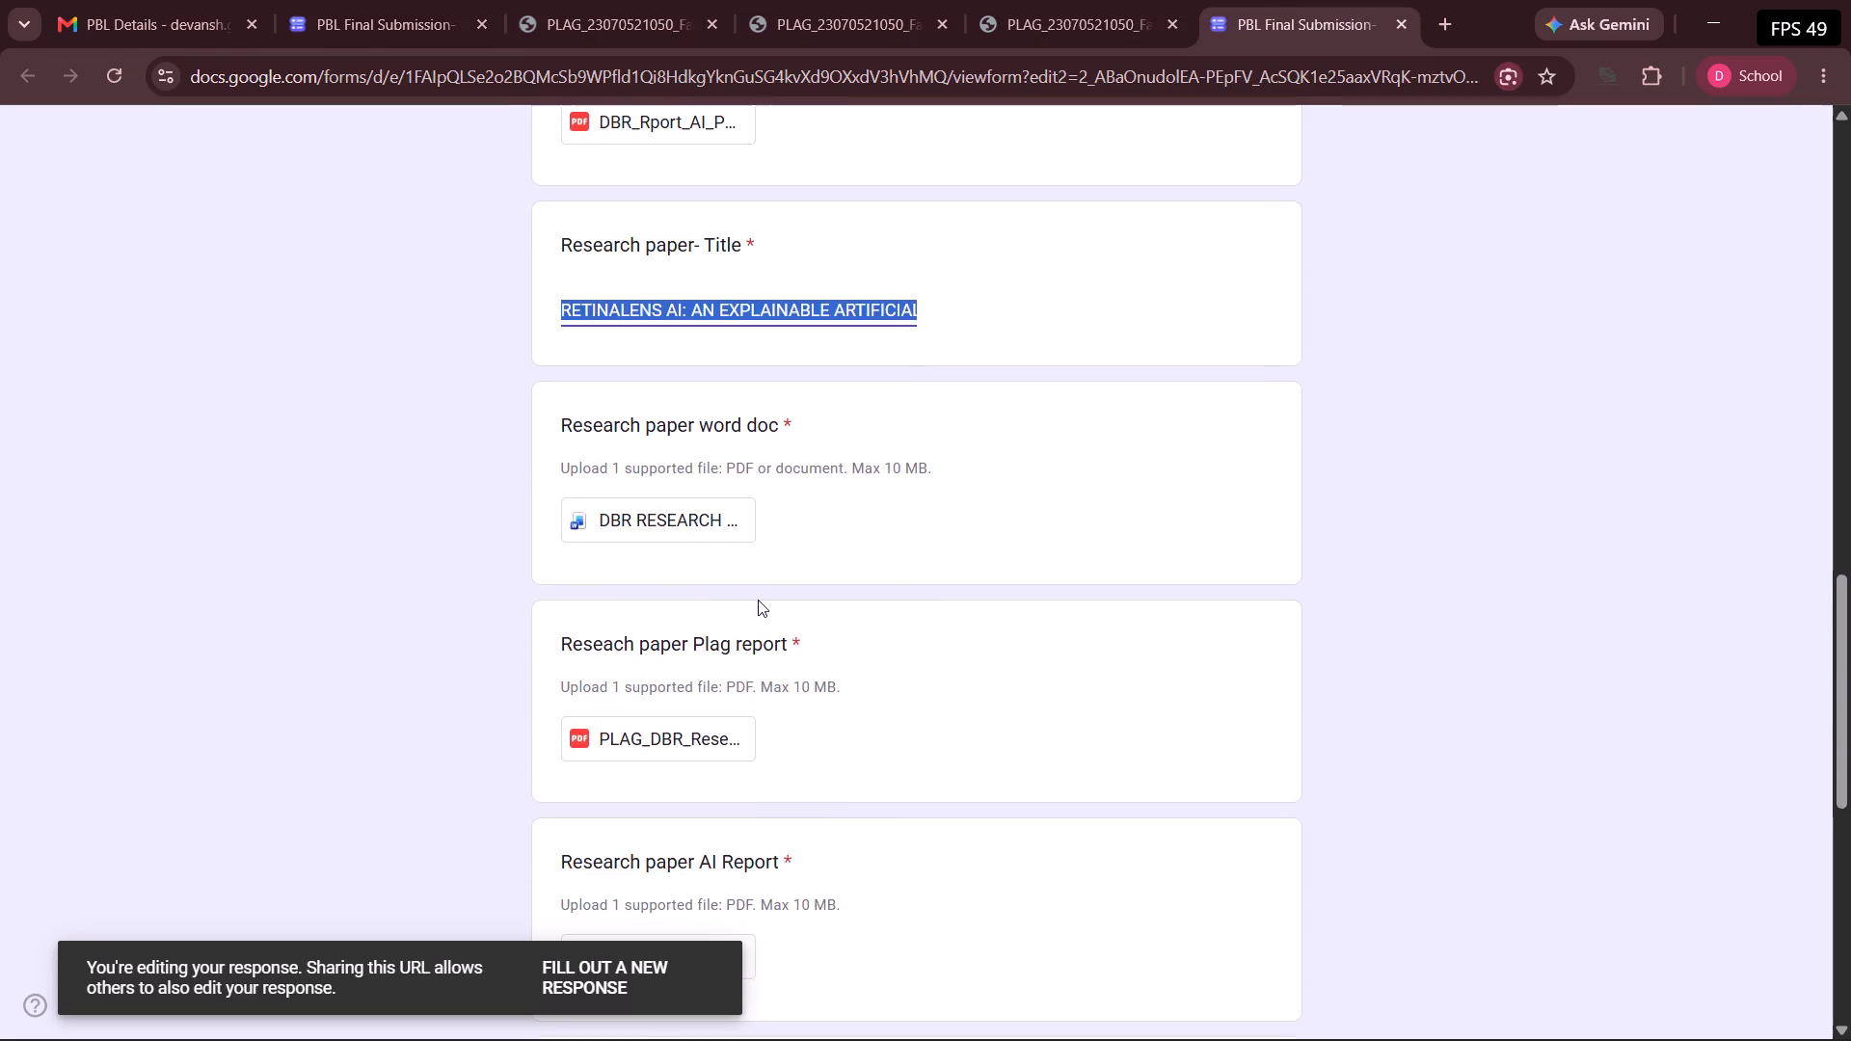
scroll(758, 600, up, 5)
scroll(705, 691, up, 8)
scroll(705, 691, down, 1)
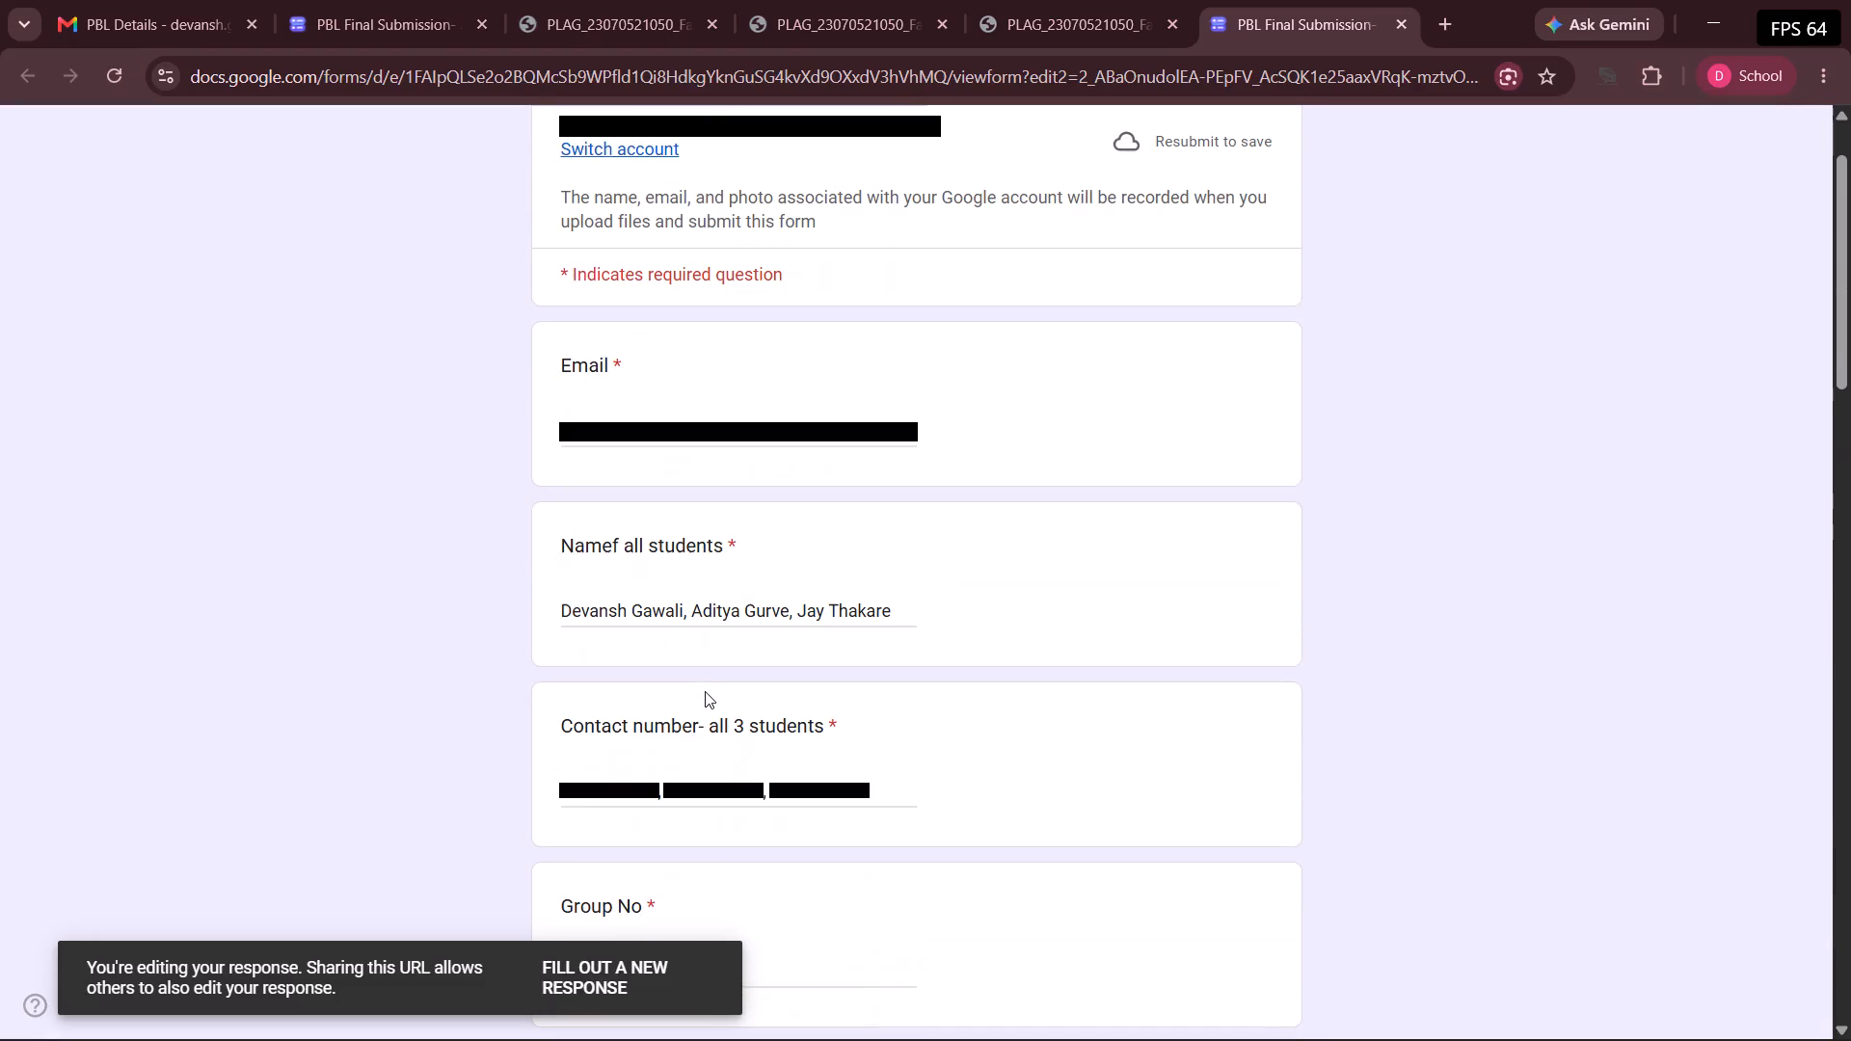
scroll(705, 691, down, 11)
scroll(705, 691, up, 1)
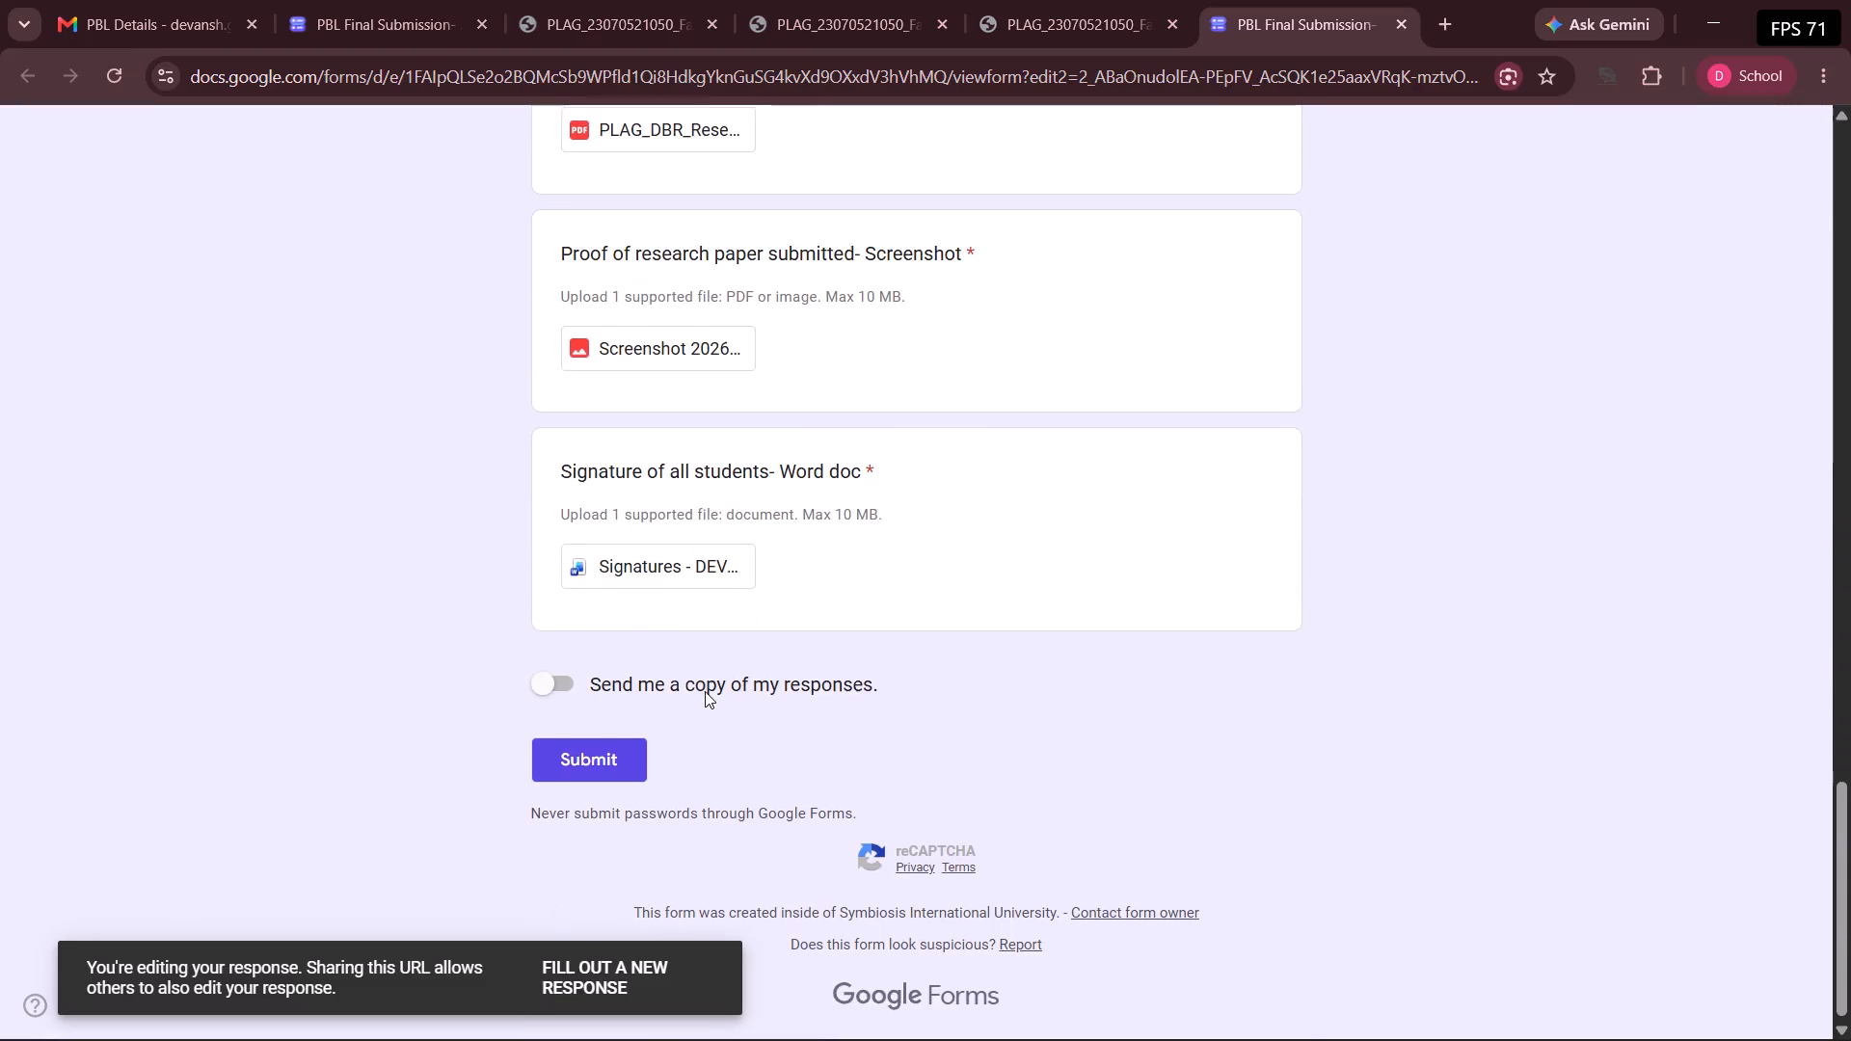
scroll(705, 691, up, 1)
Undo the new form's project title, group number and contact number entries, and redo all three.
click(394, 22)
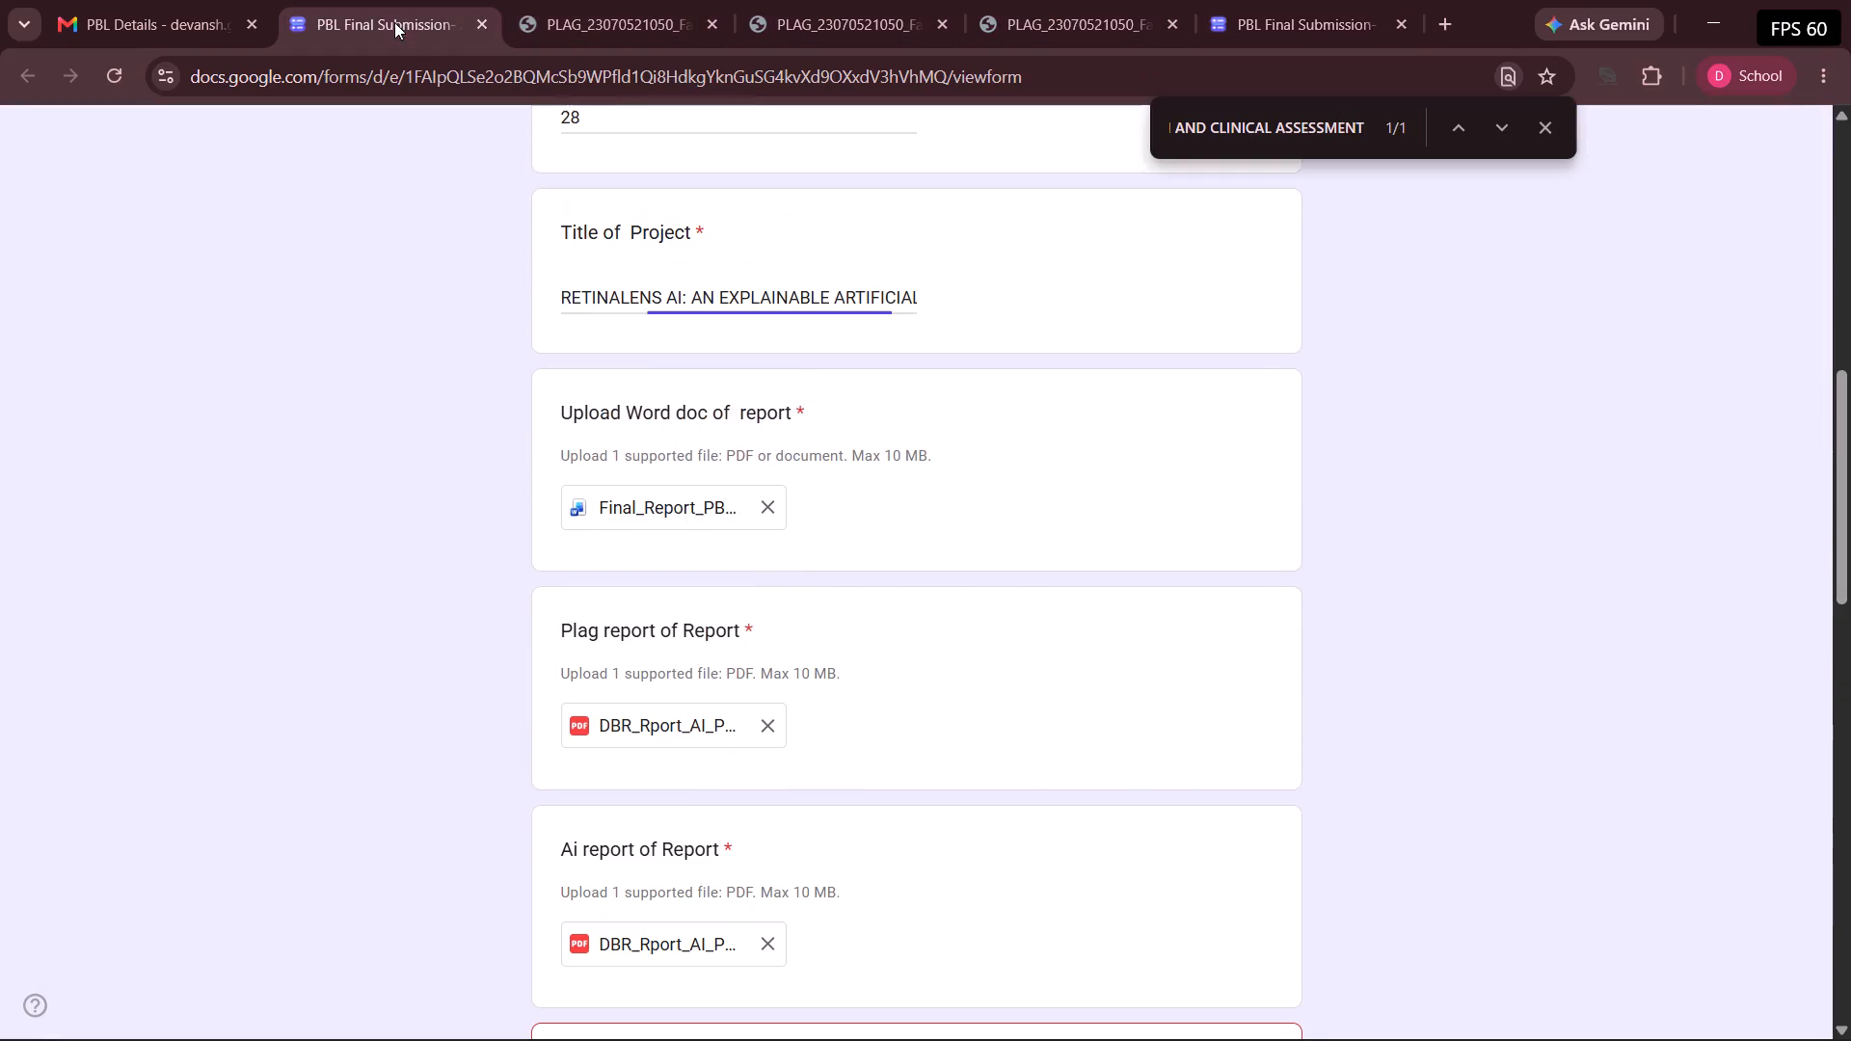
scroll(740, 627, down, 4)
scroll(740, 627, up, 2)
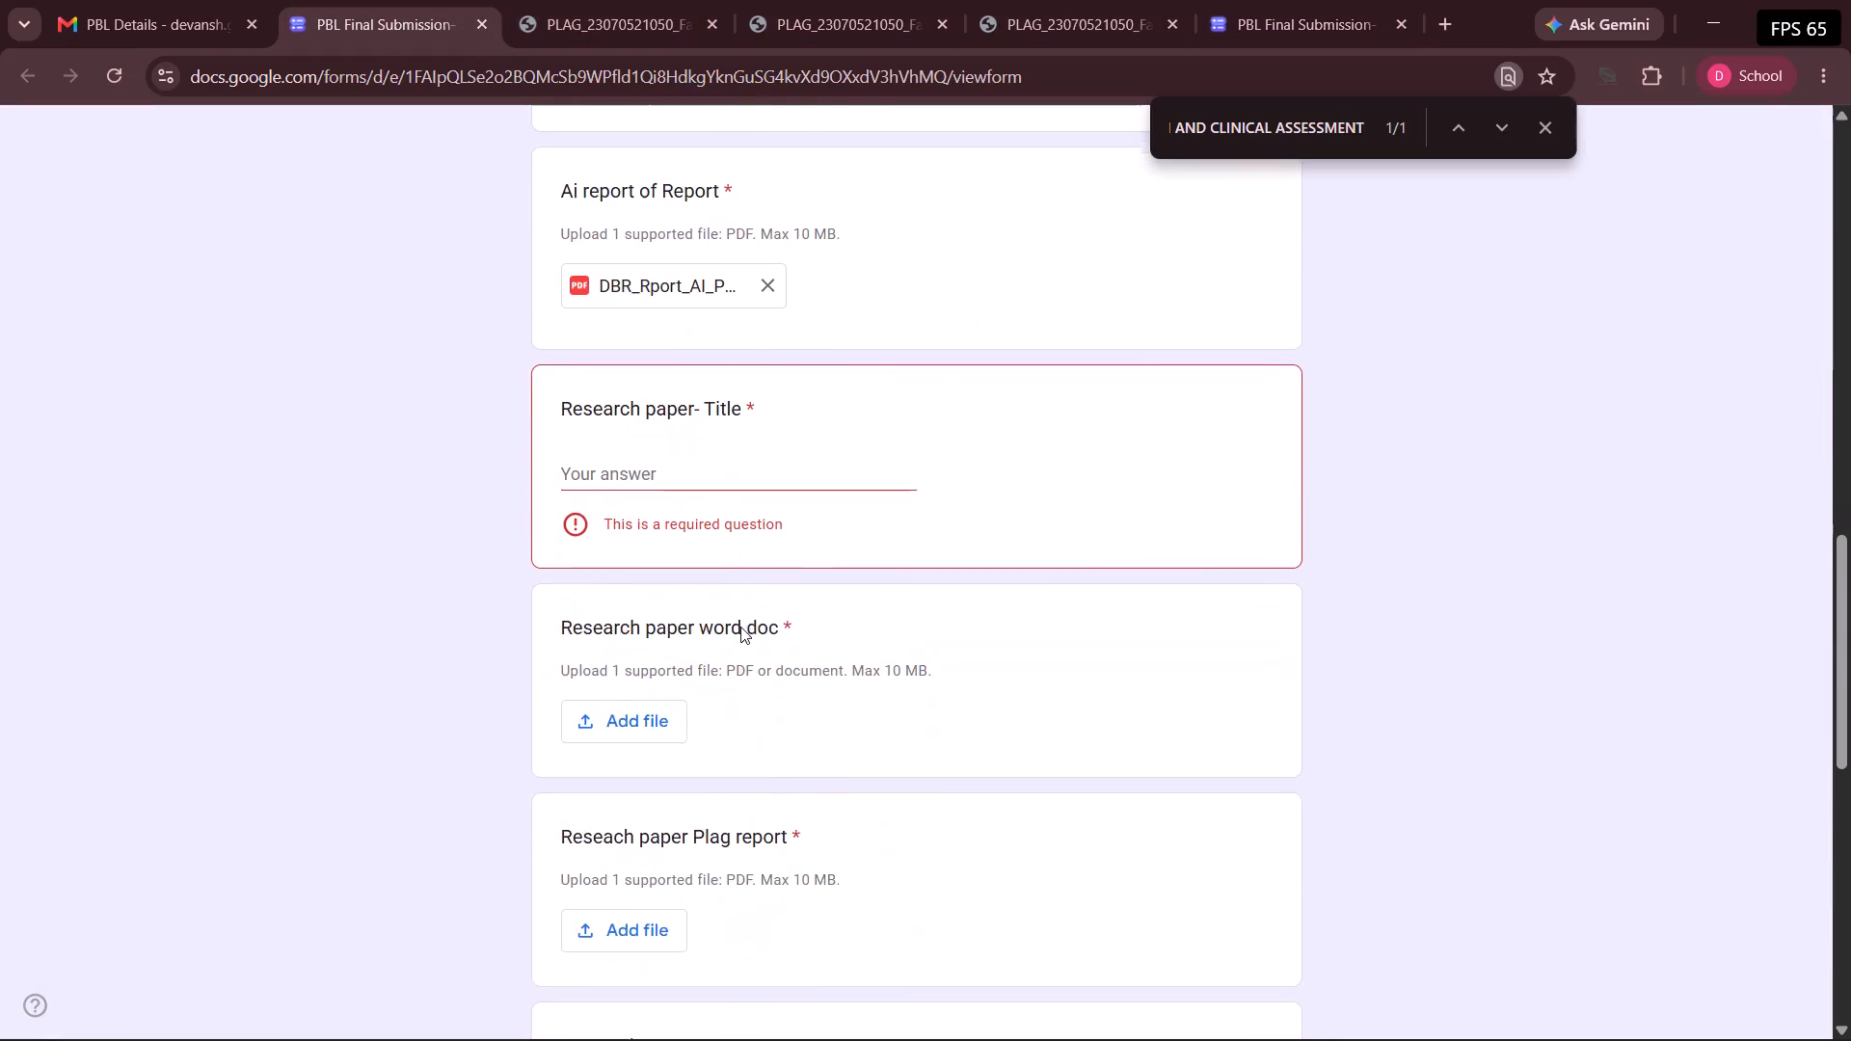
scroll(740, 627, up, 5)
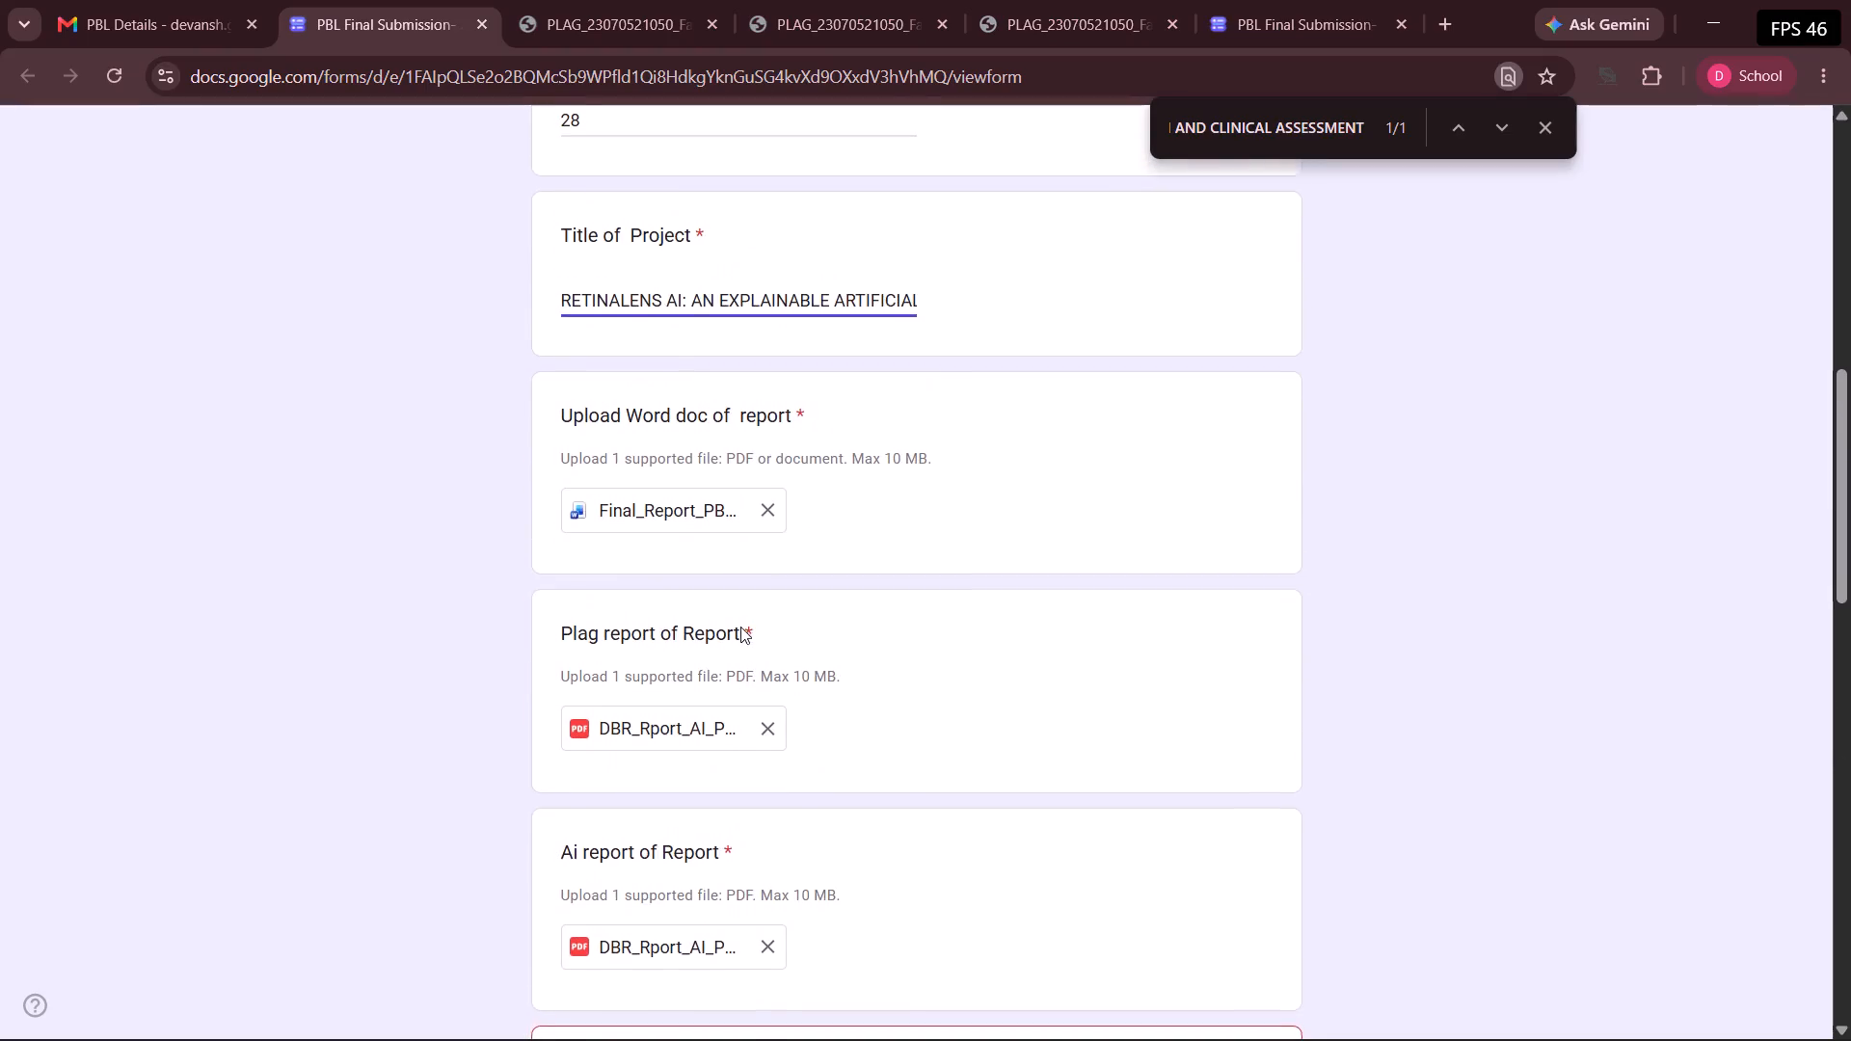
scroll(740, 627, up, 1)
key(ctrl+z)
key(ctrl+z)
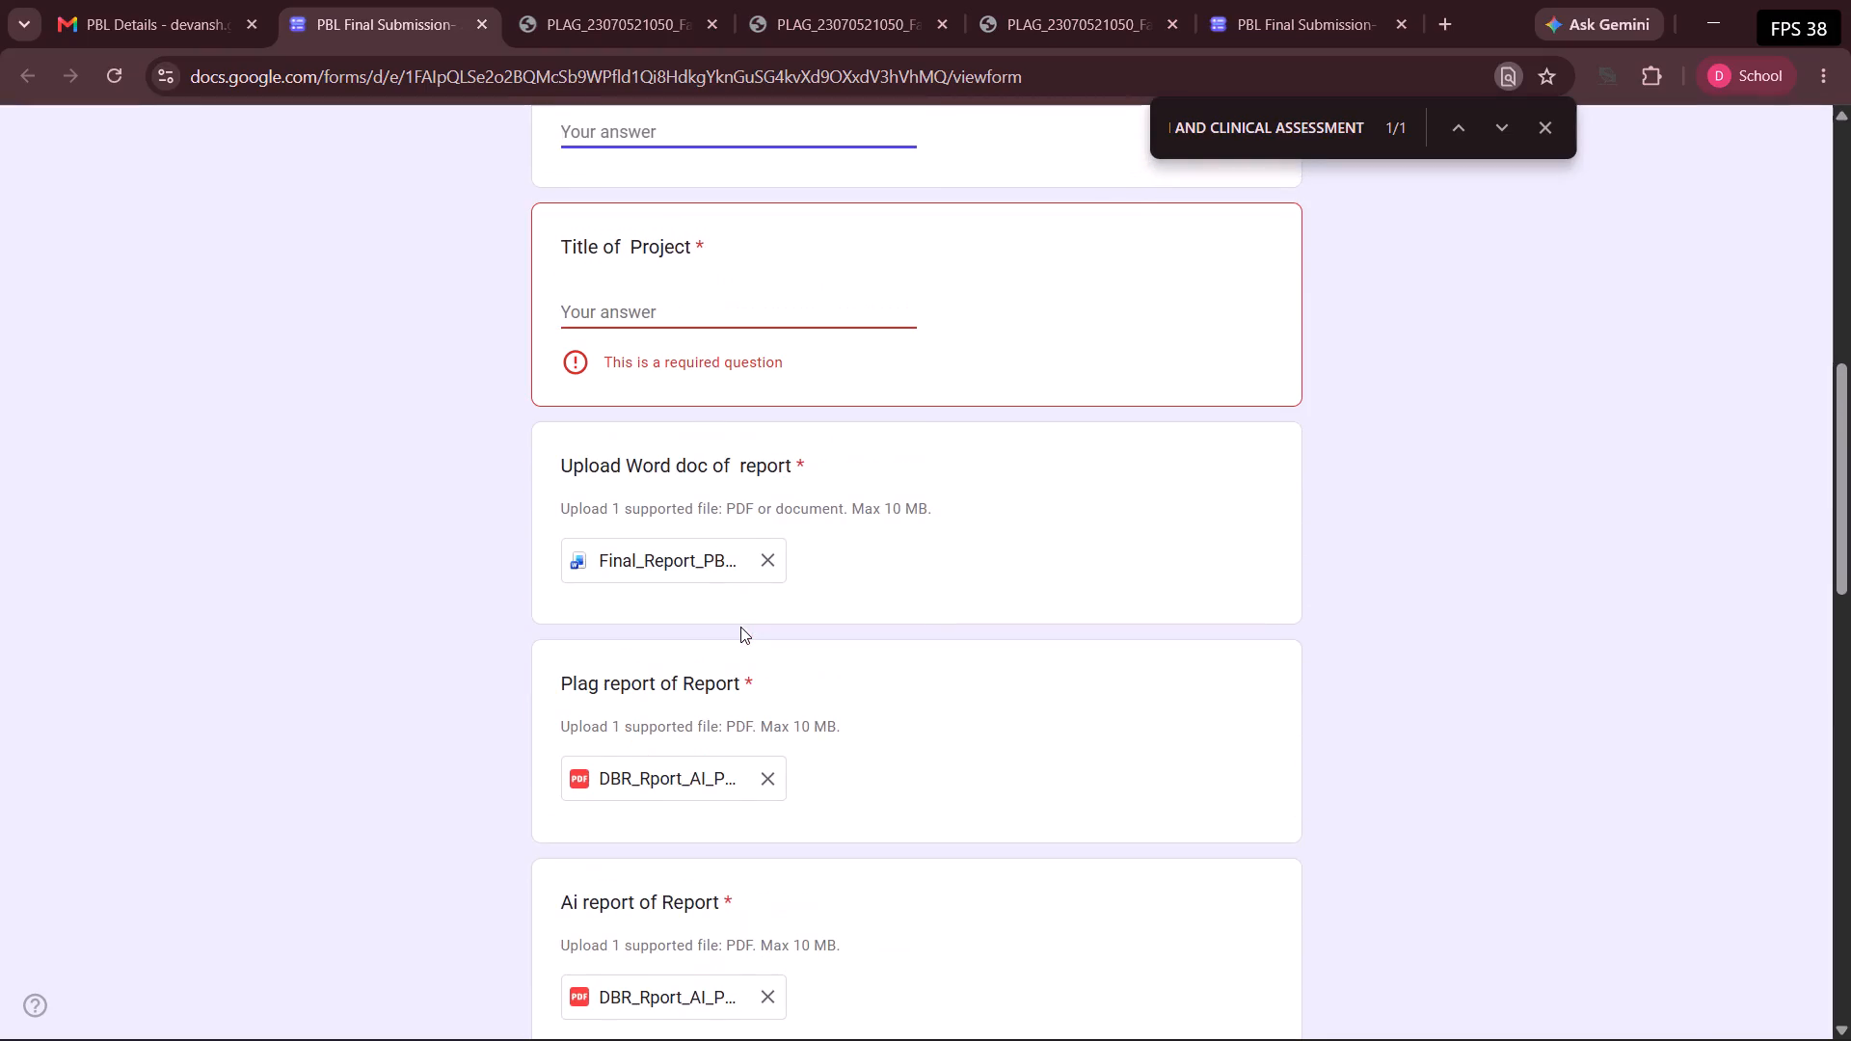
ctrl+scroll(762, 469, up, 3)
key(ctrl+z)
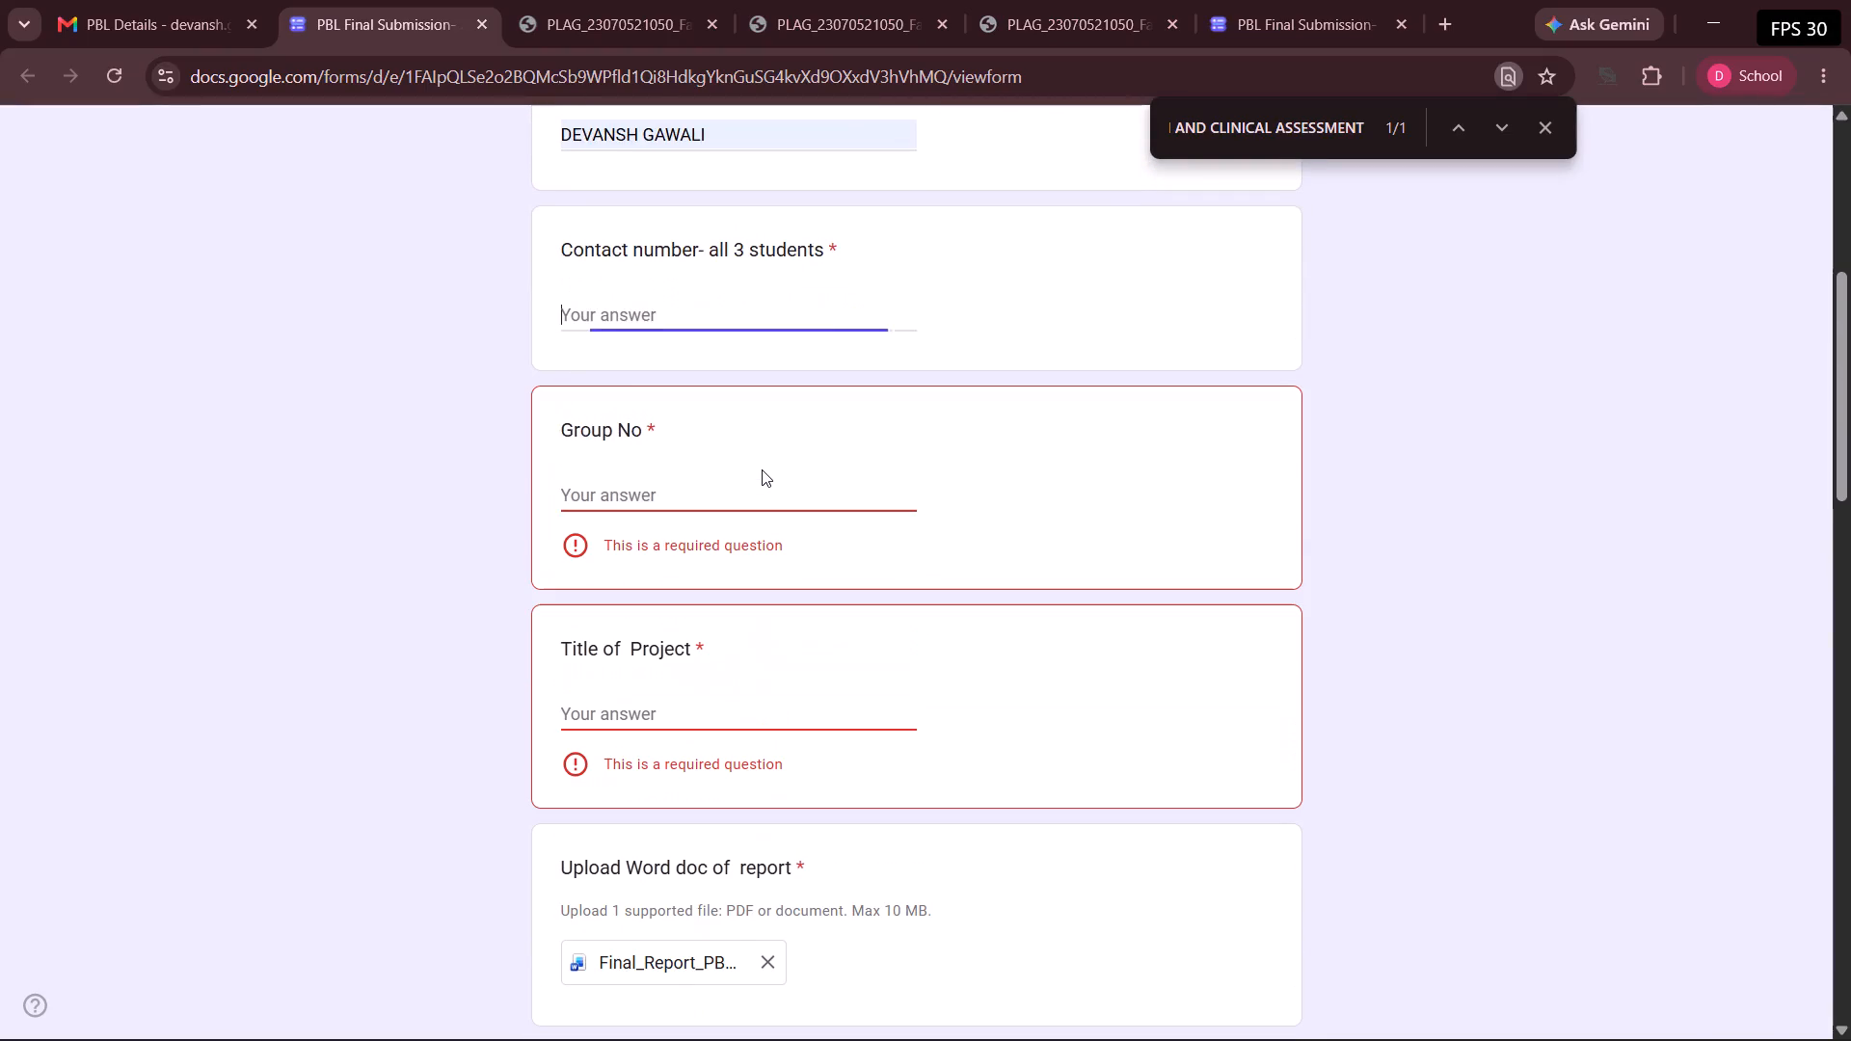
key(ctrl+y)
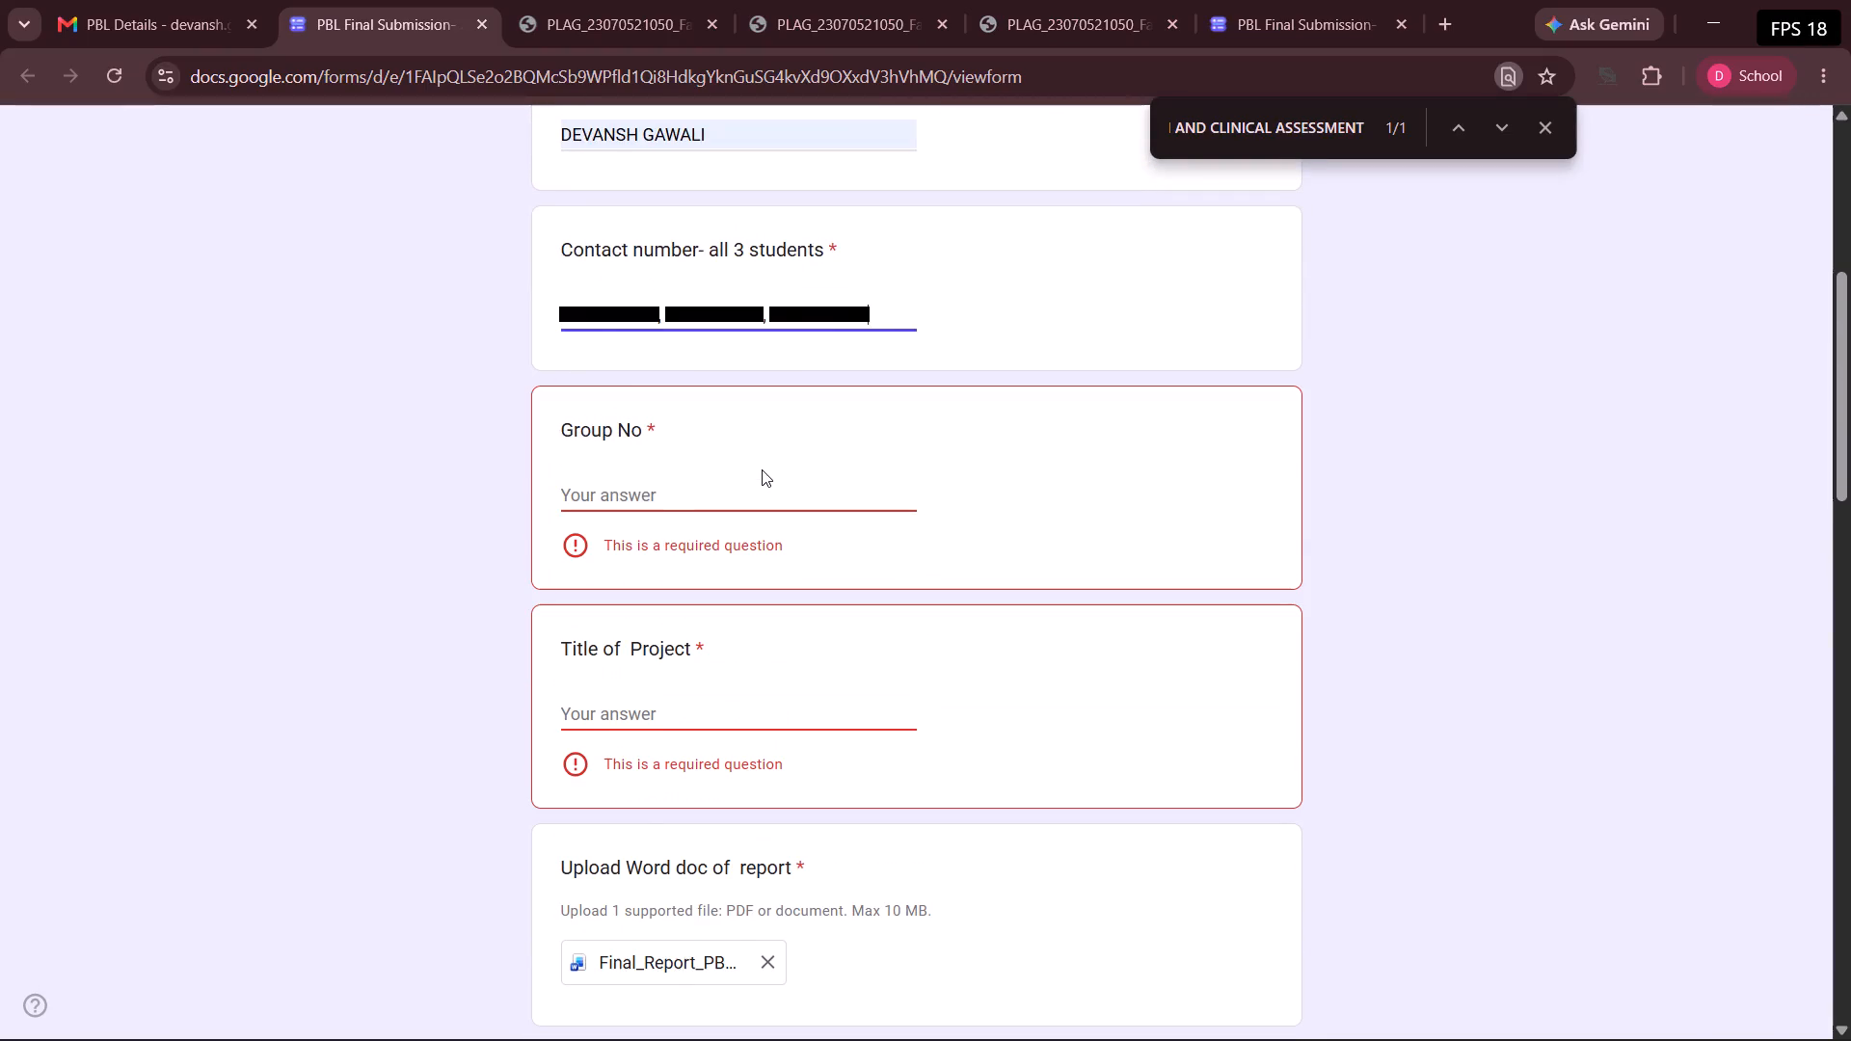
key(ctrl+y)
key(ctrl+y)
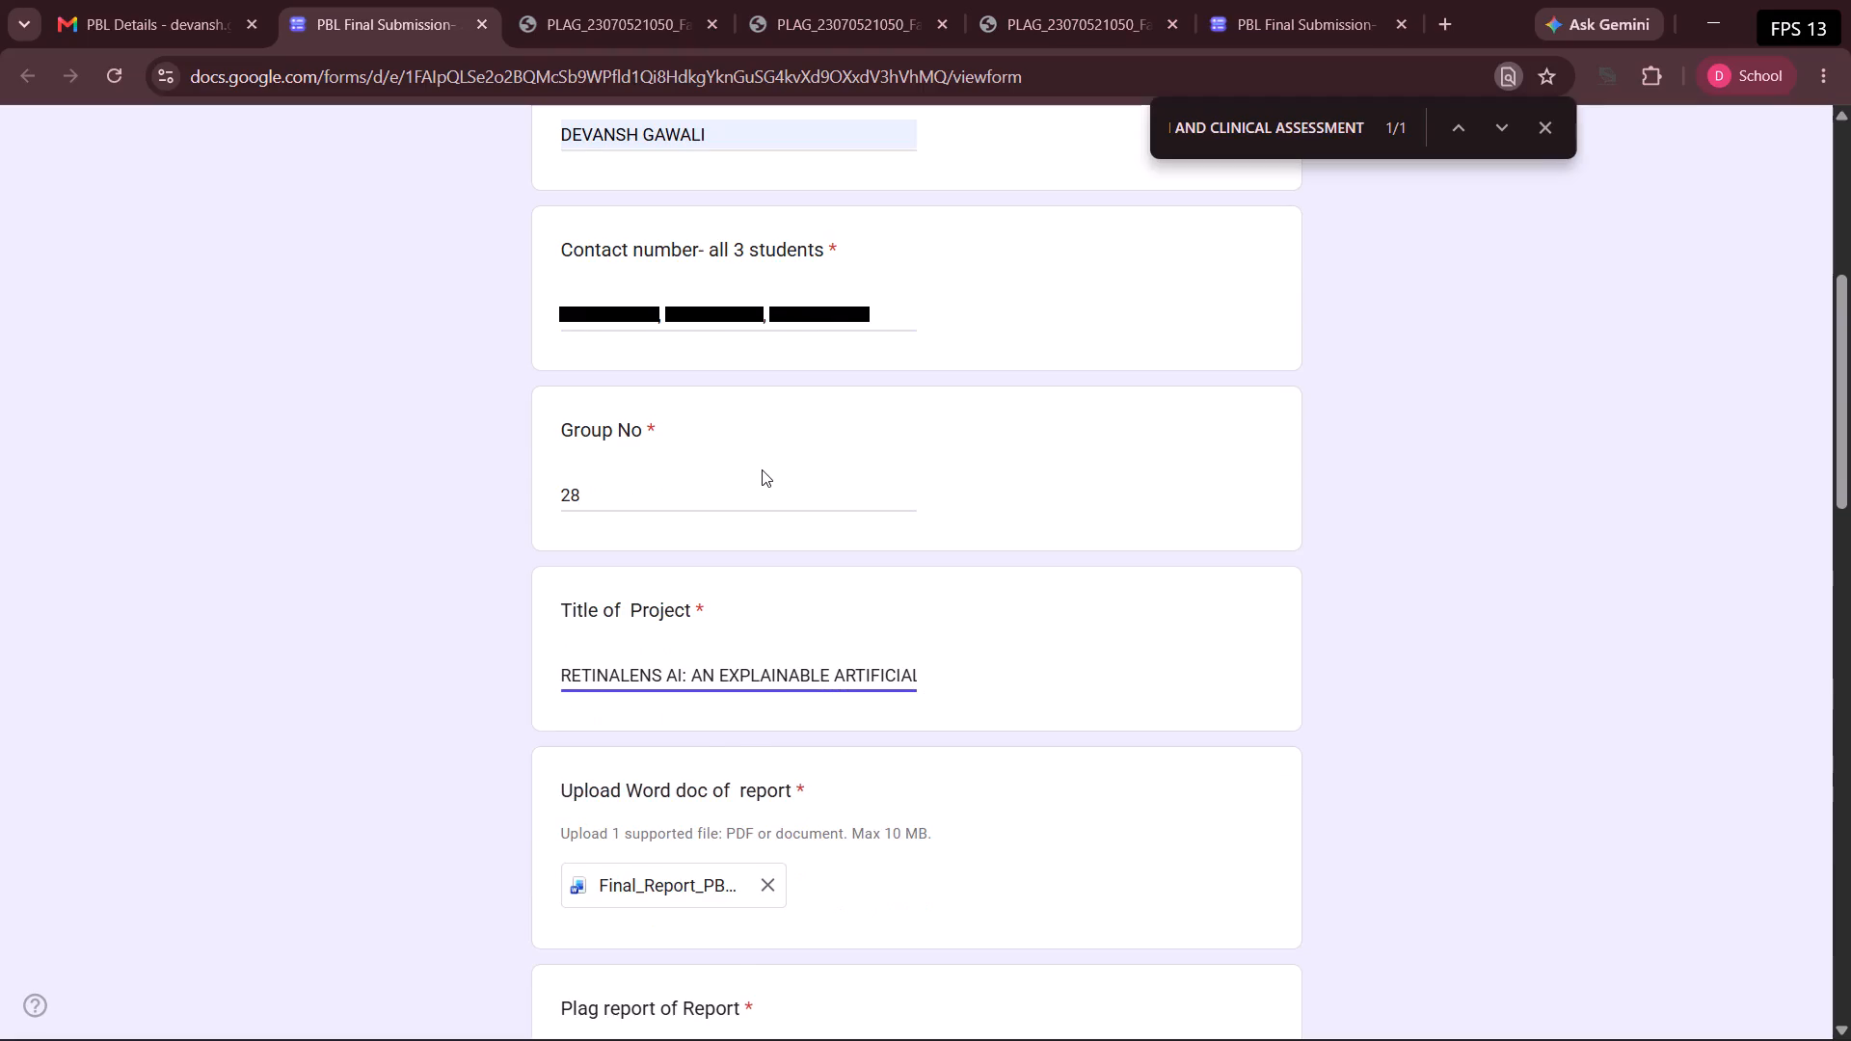
Copy the new form's Title of Project answer, starting with RETINALENS AI, into its Research paper- Title answer.
triple_click(771, 671)
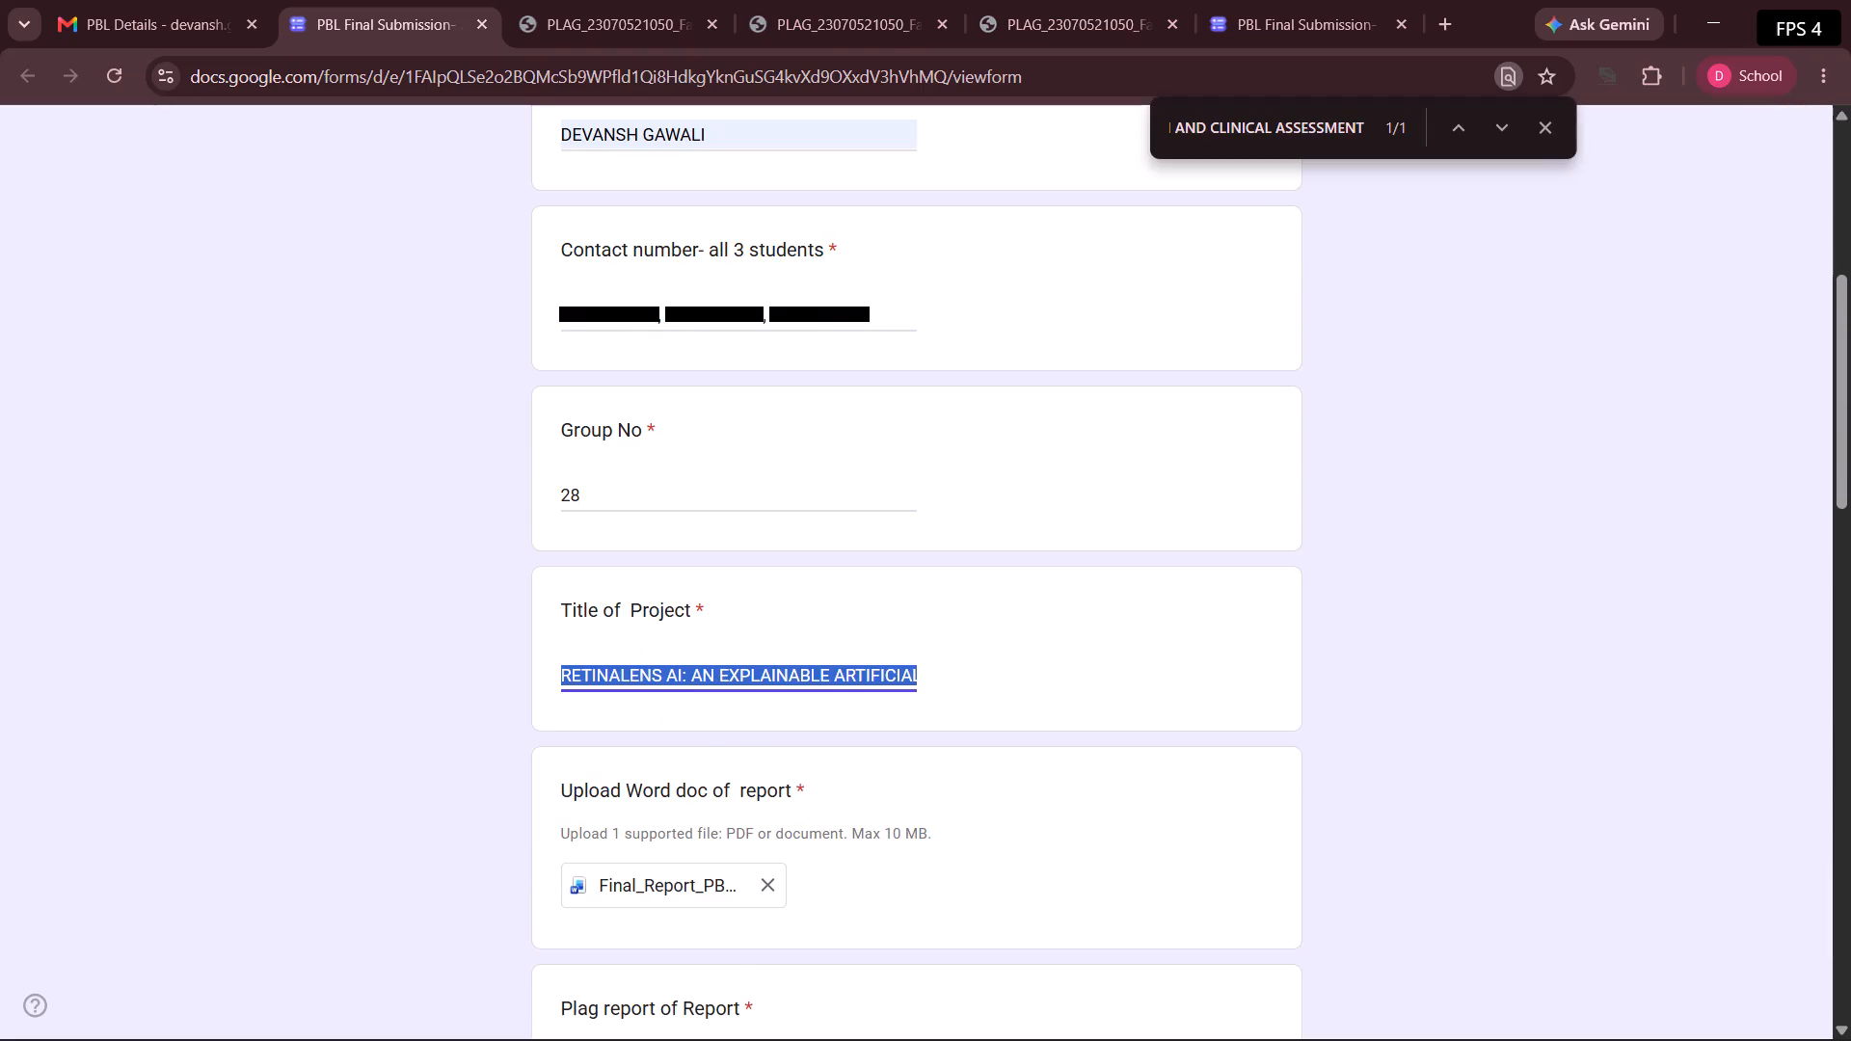
key(ctrl+c)
scroll(771, 671, down, 7)
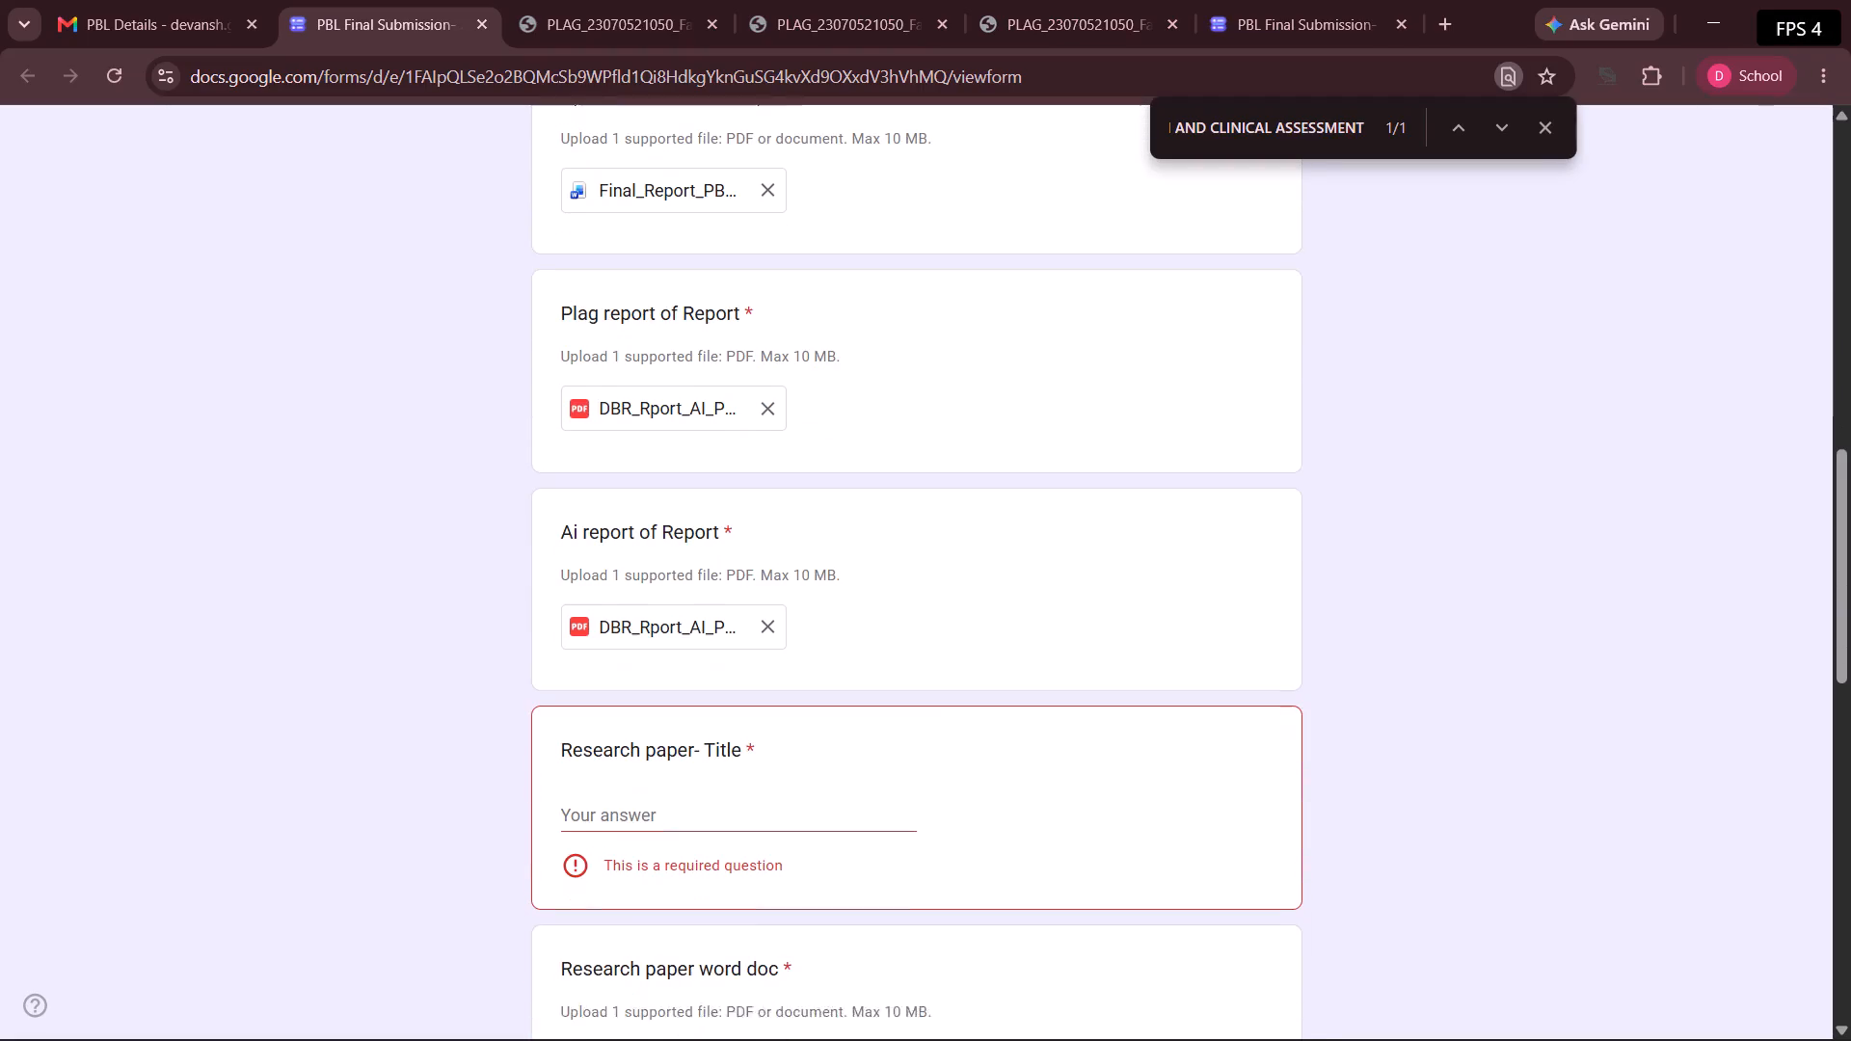
click(669, 791)
key(ctrl+v)
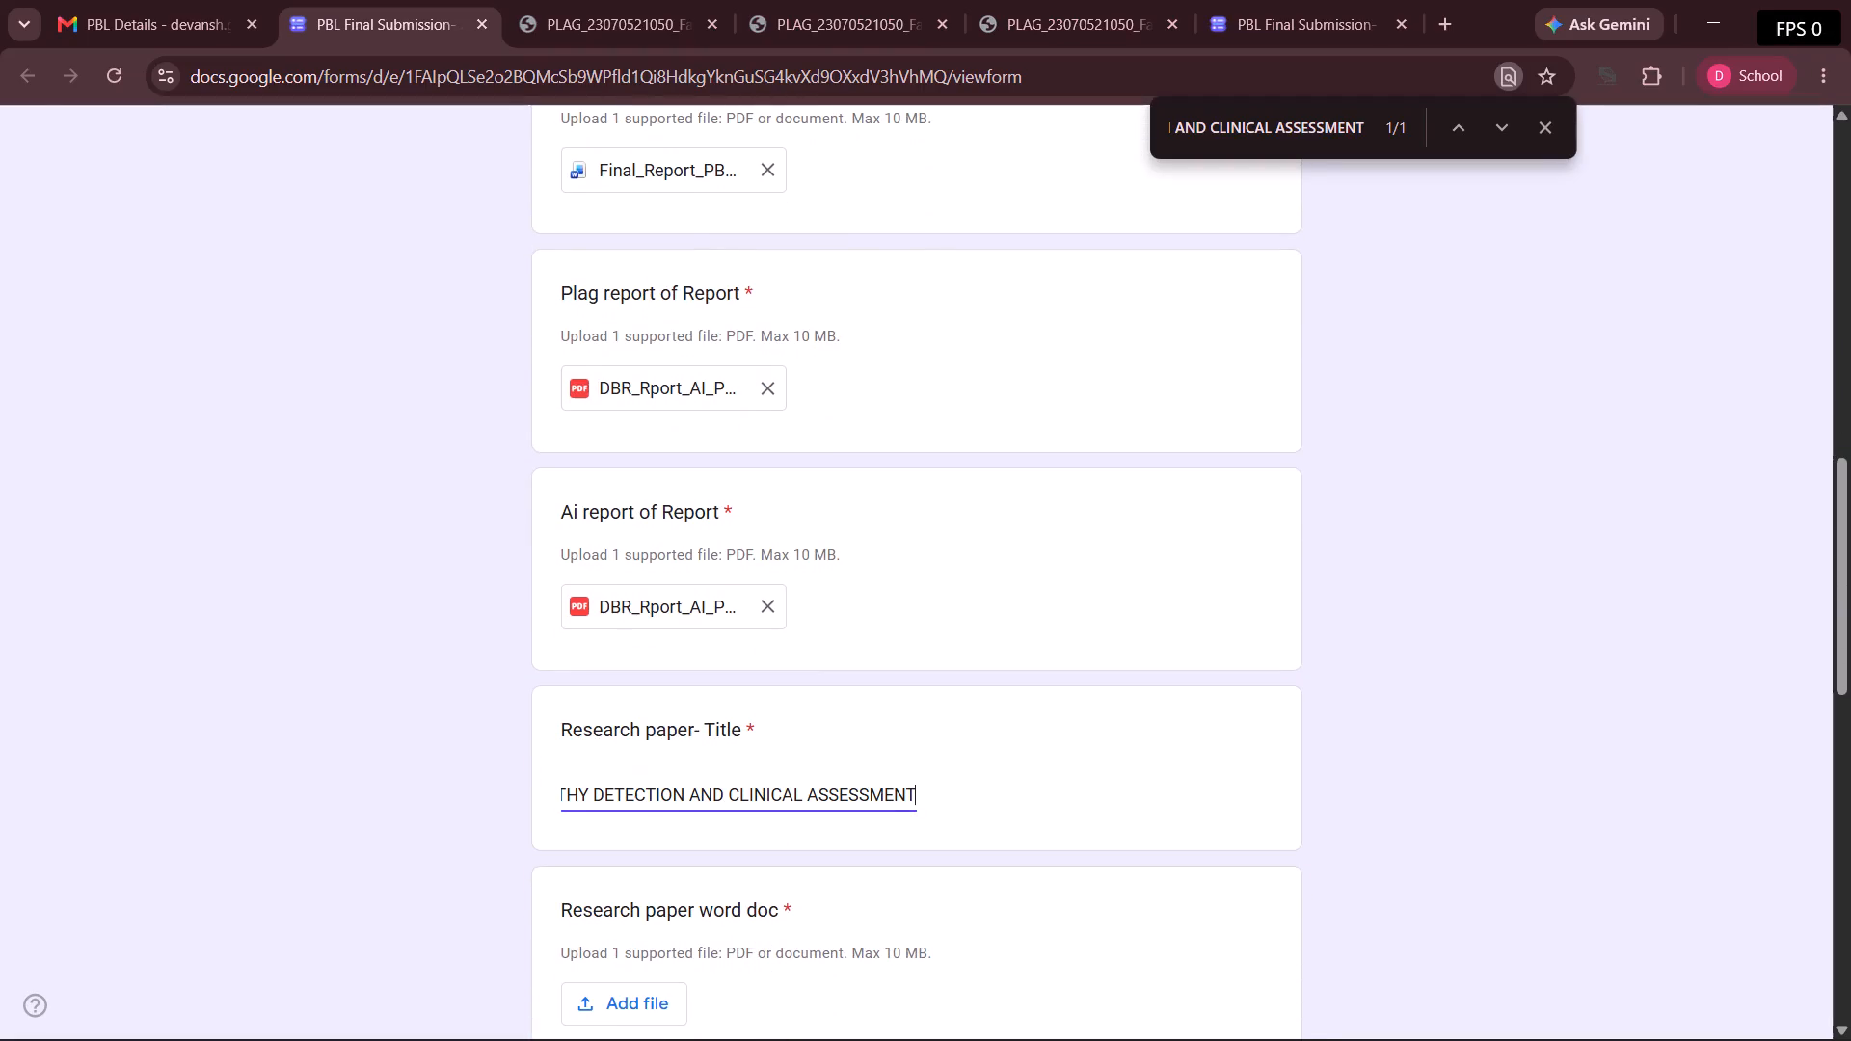
Upload the DBR RESEARCH PAPER document from Downloads as the Research paper word doc.
scroll(669, 791, down, 2)
scroll(590, 1000, down, 1)
scroll(695, 732, down, 1)
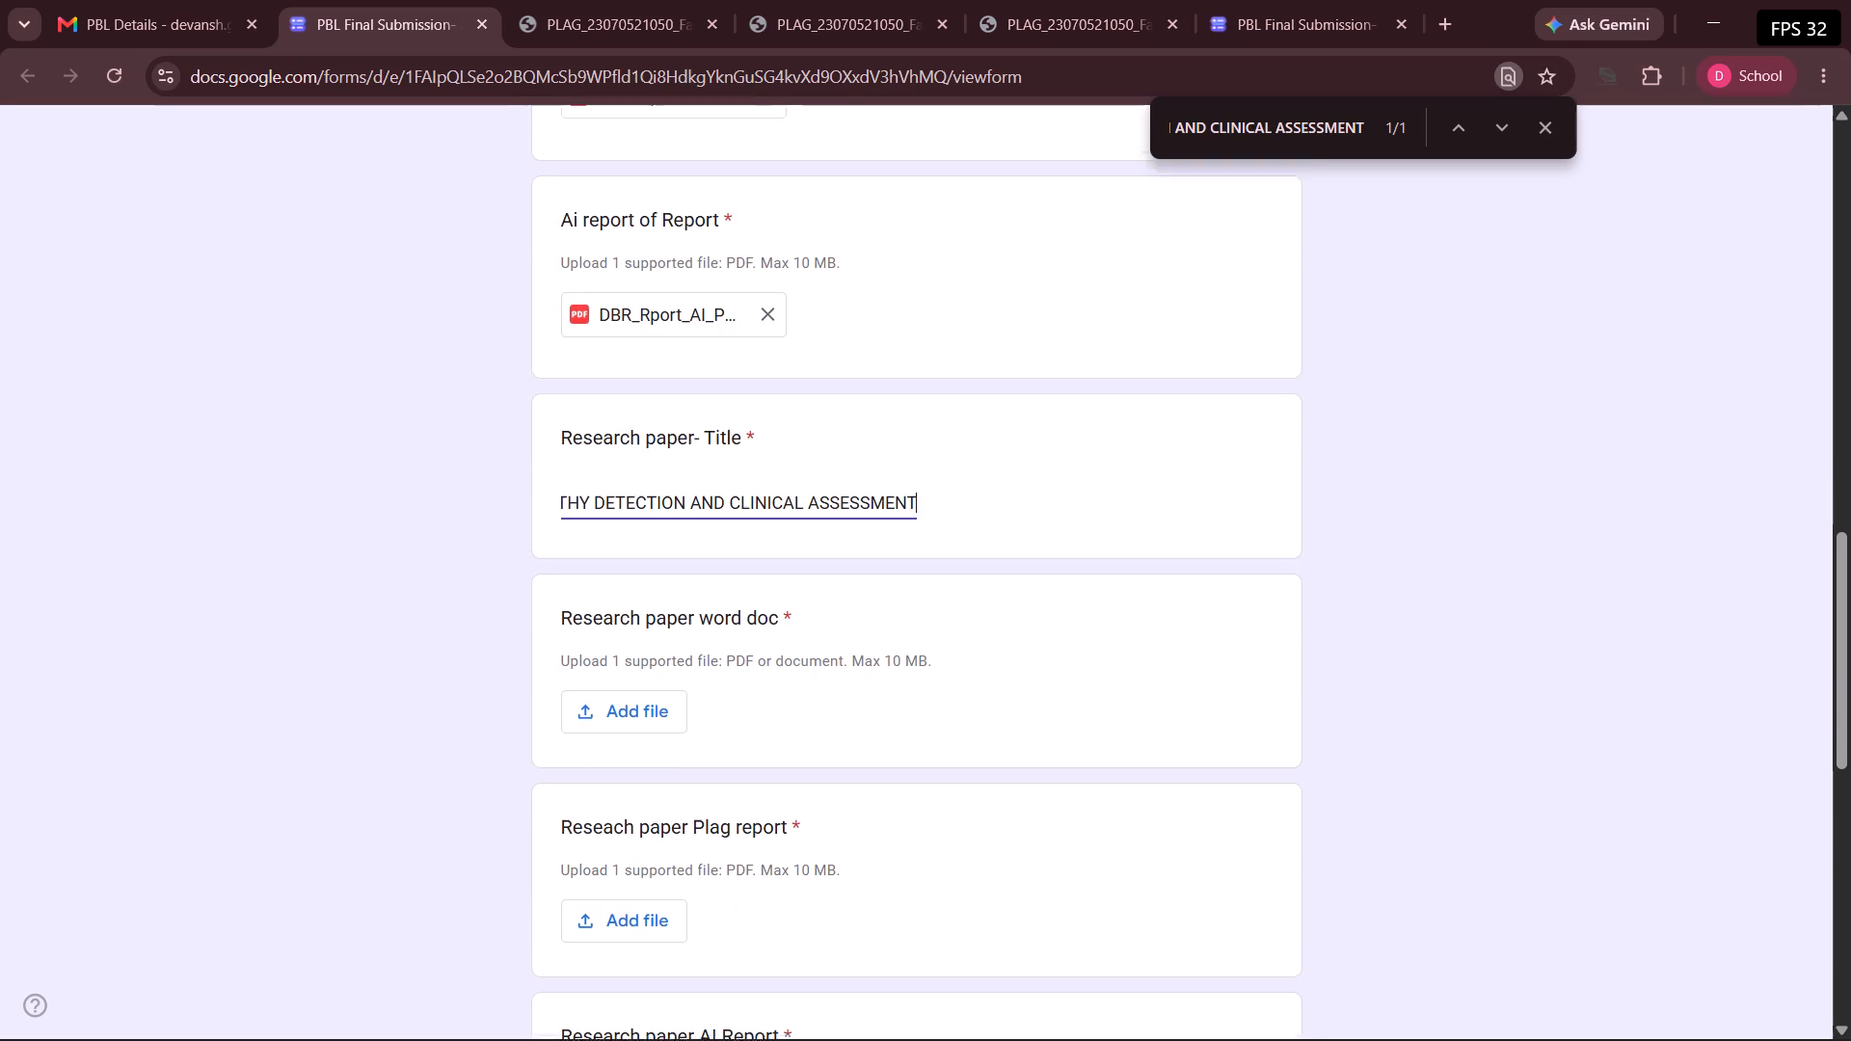
scroll(695, 732, down, 1)
click(599, 681)
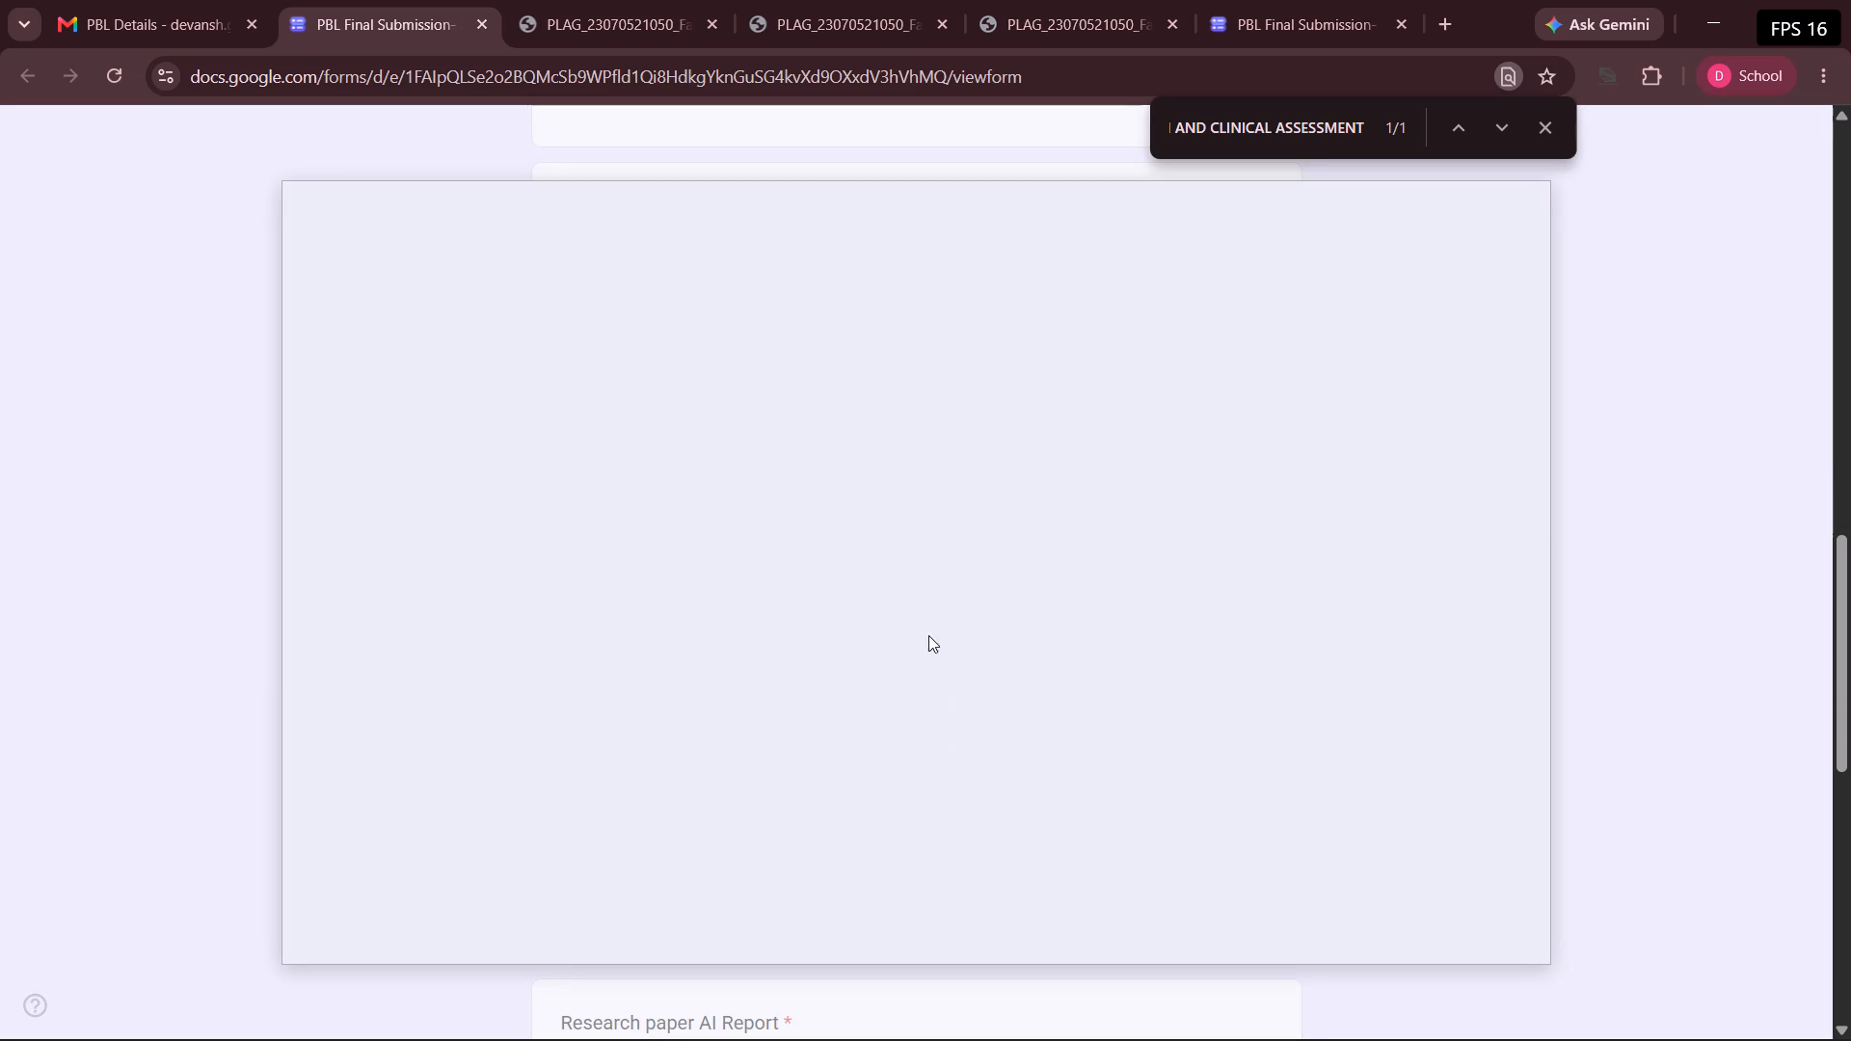
click(1544, 126)
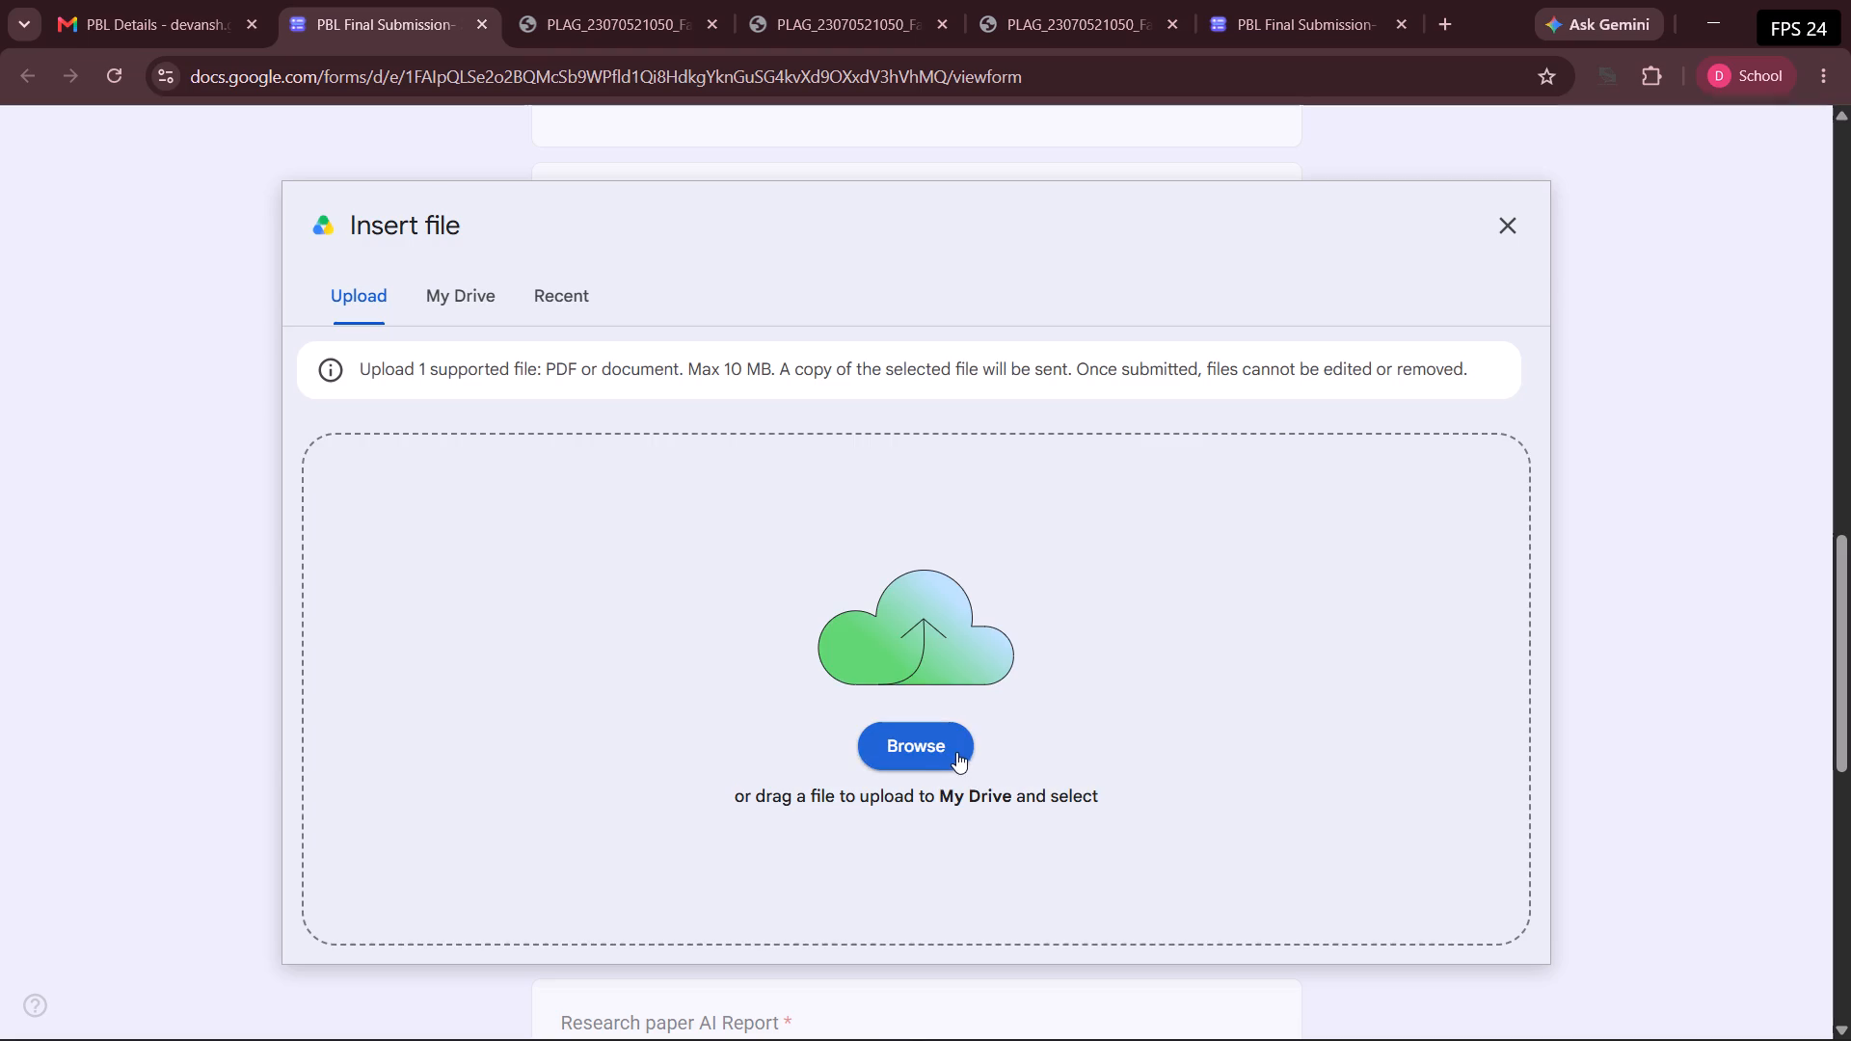
click(955, 752)
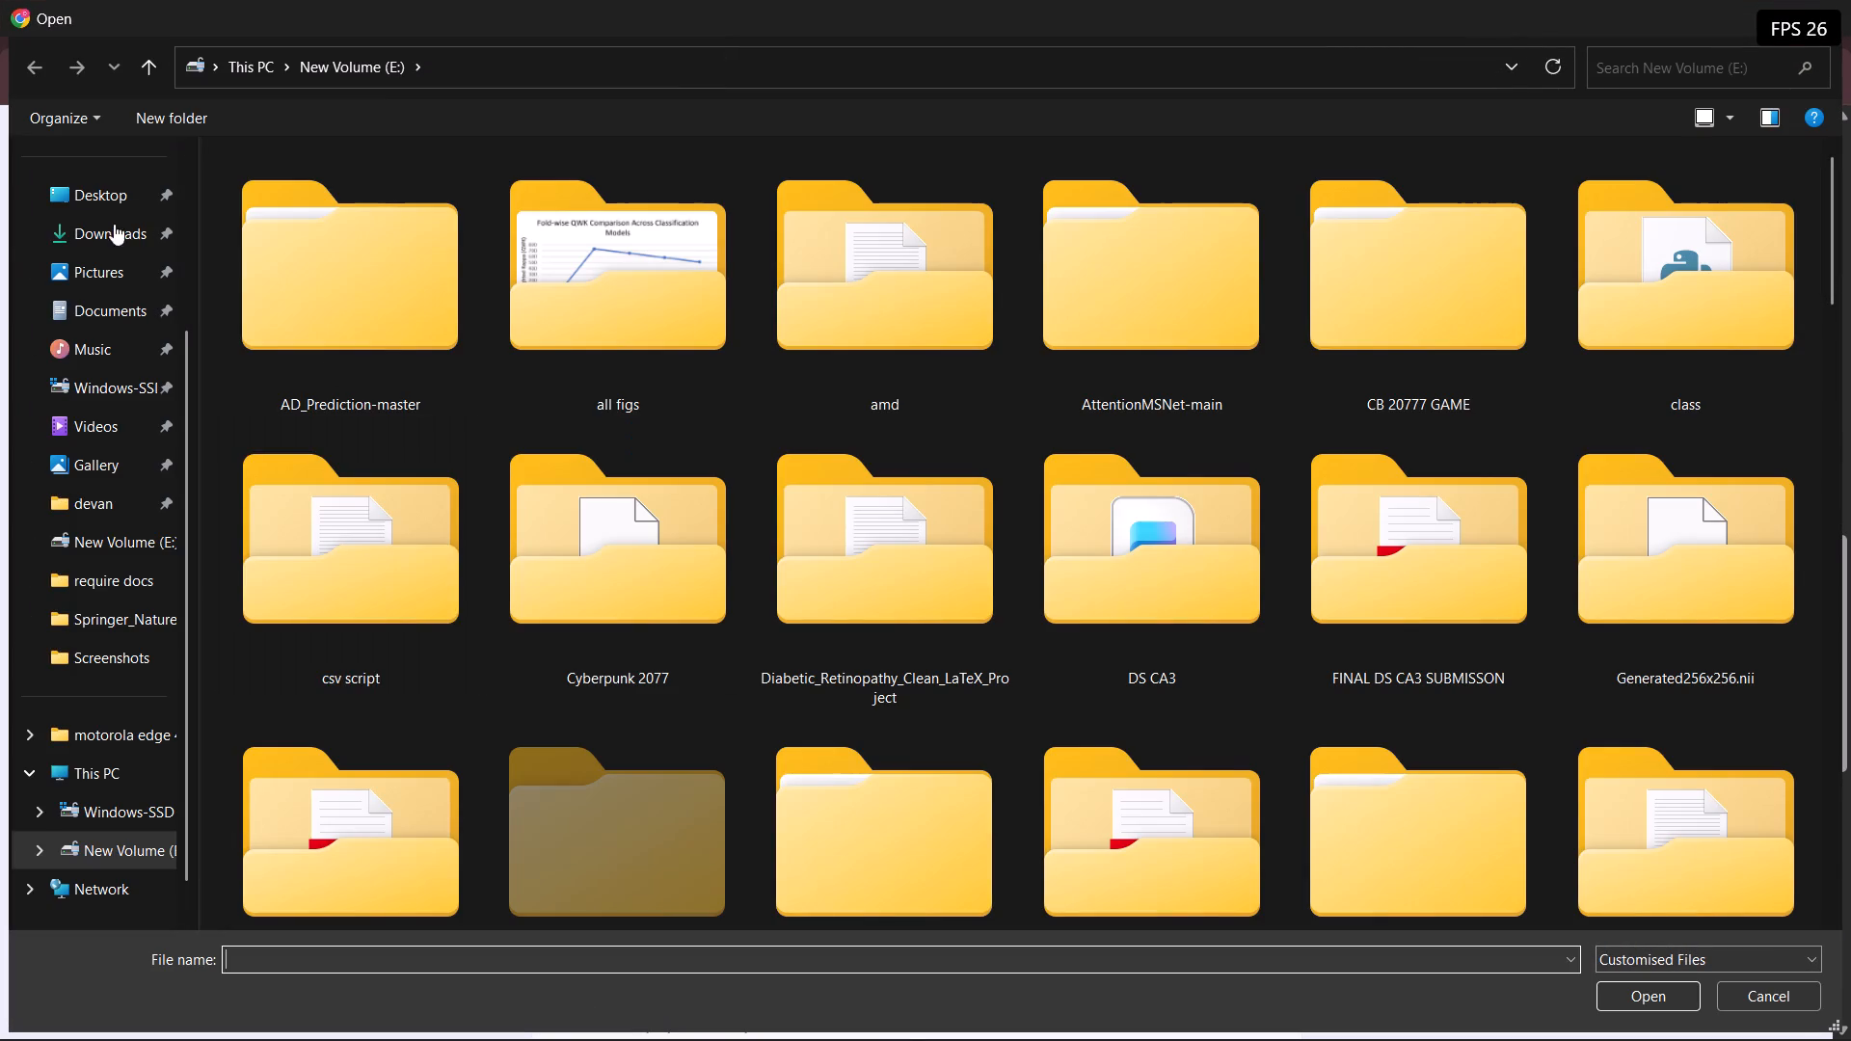
click(93, 221)
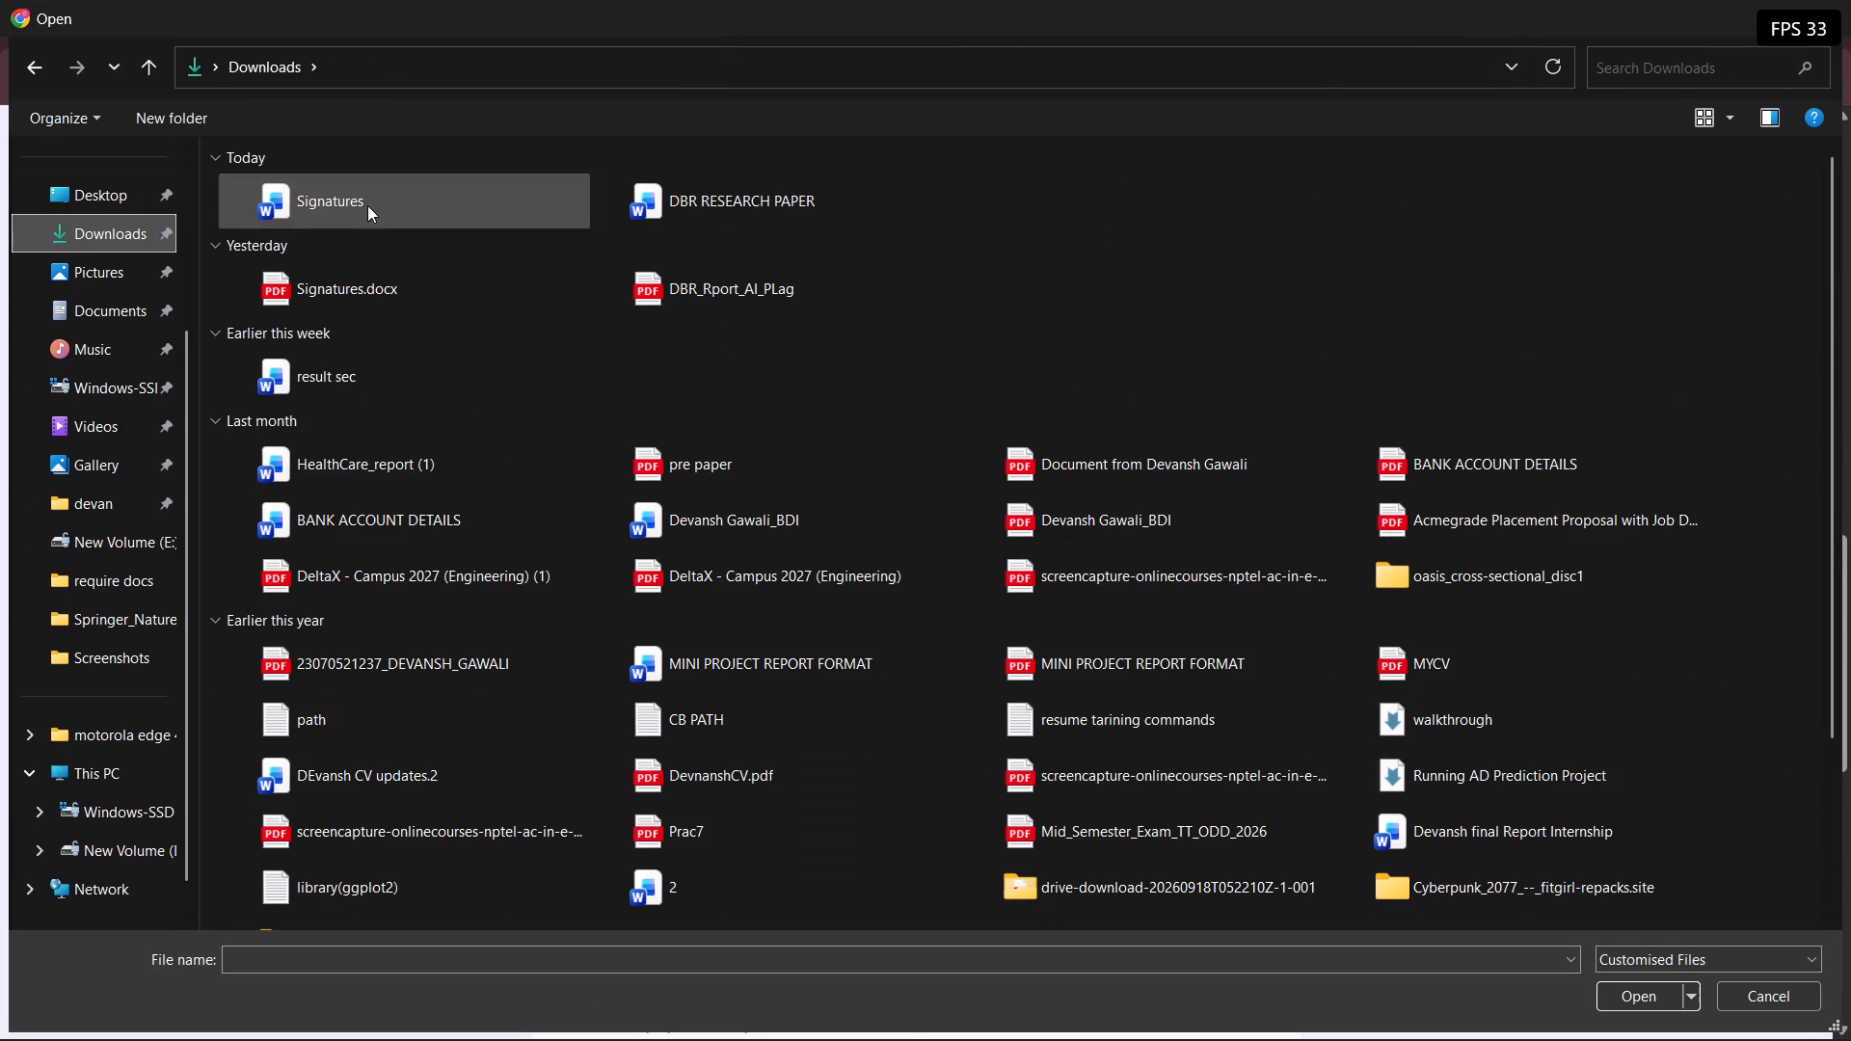
click(829, 189)
click(1650, 1000)
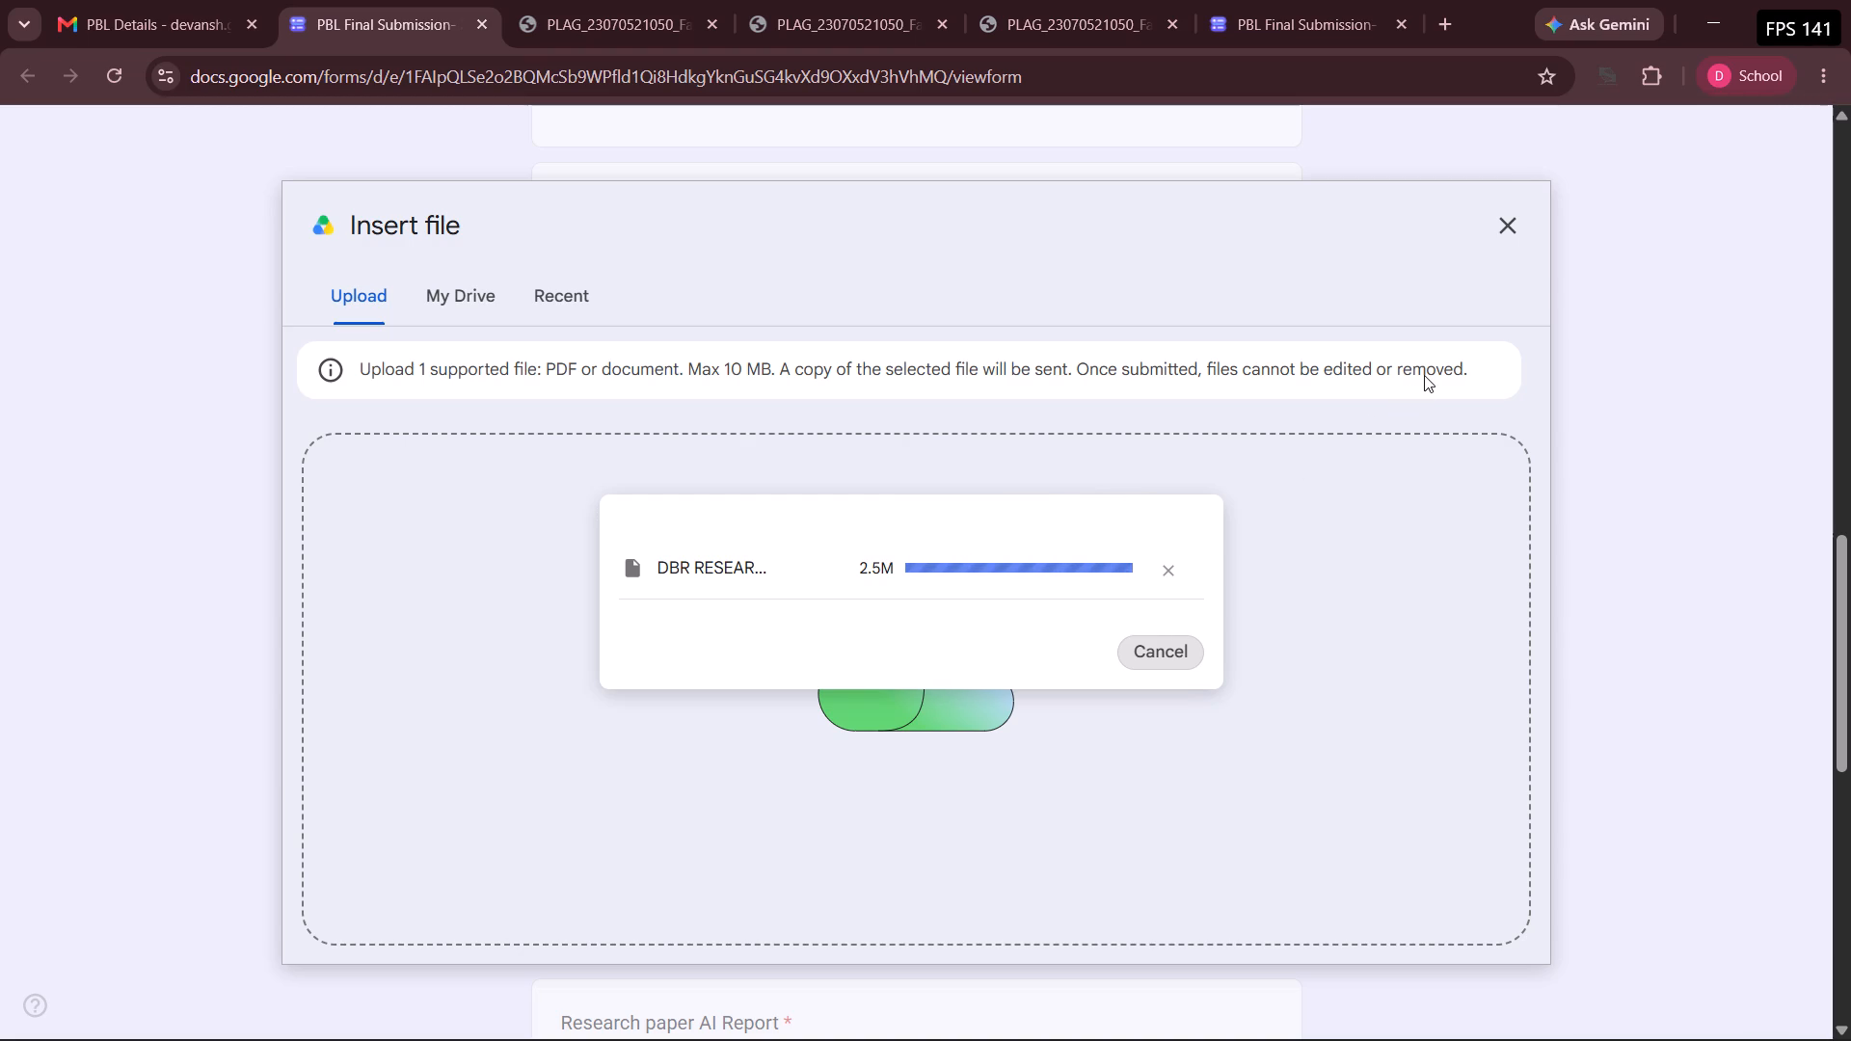
scroll(678, 791, down, 1)
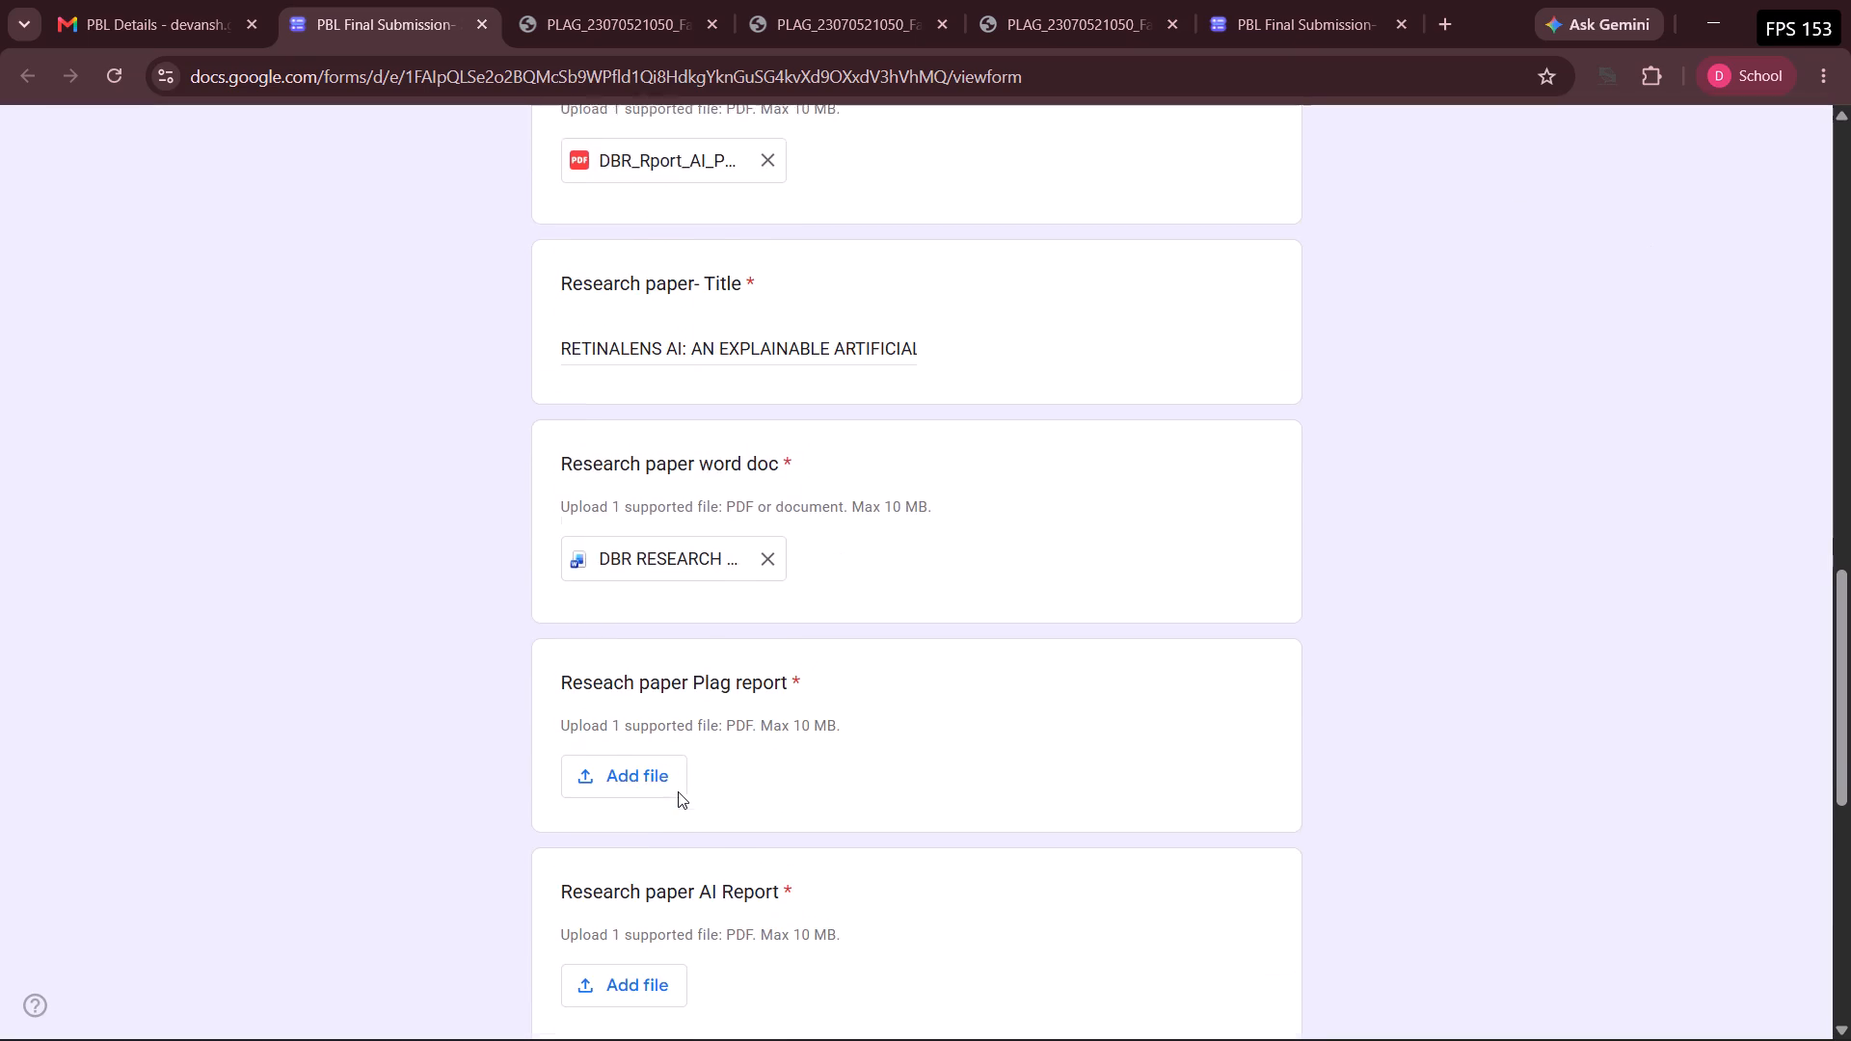
scroll(678, 791, down, 1)
scroll(617, 734, down, 1)
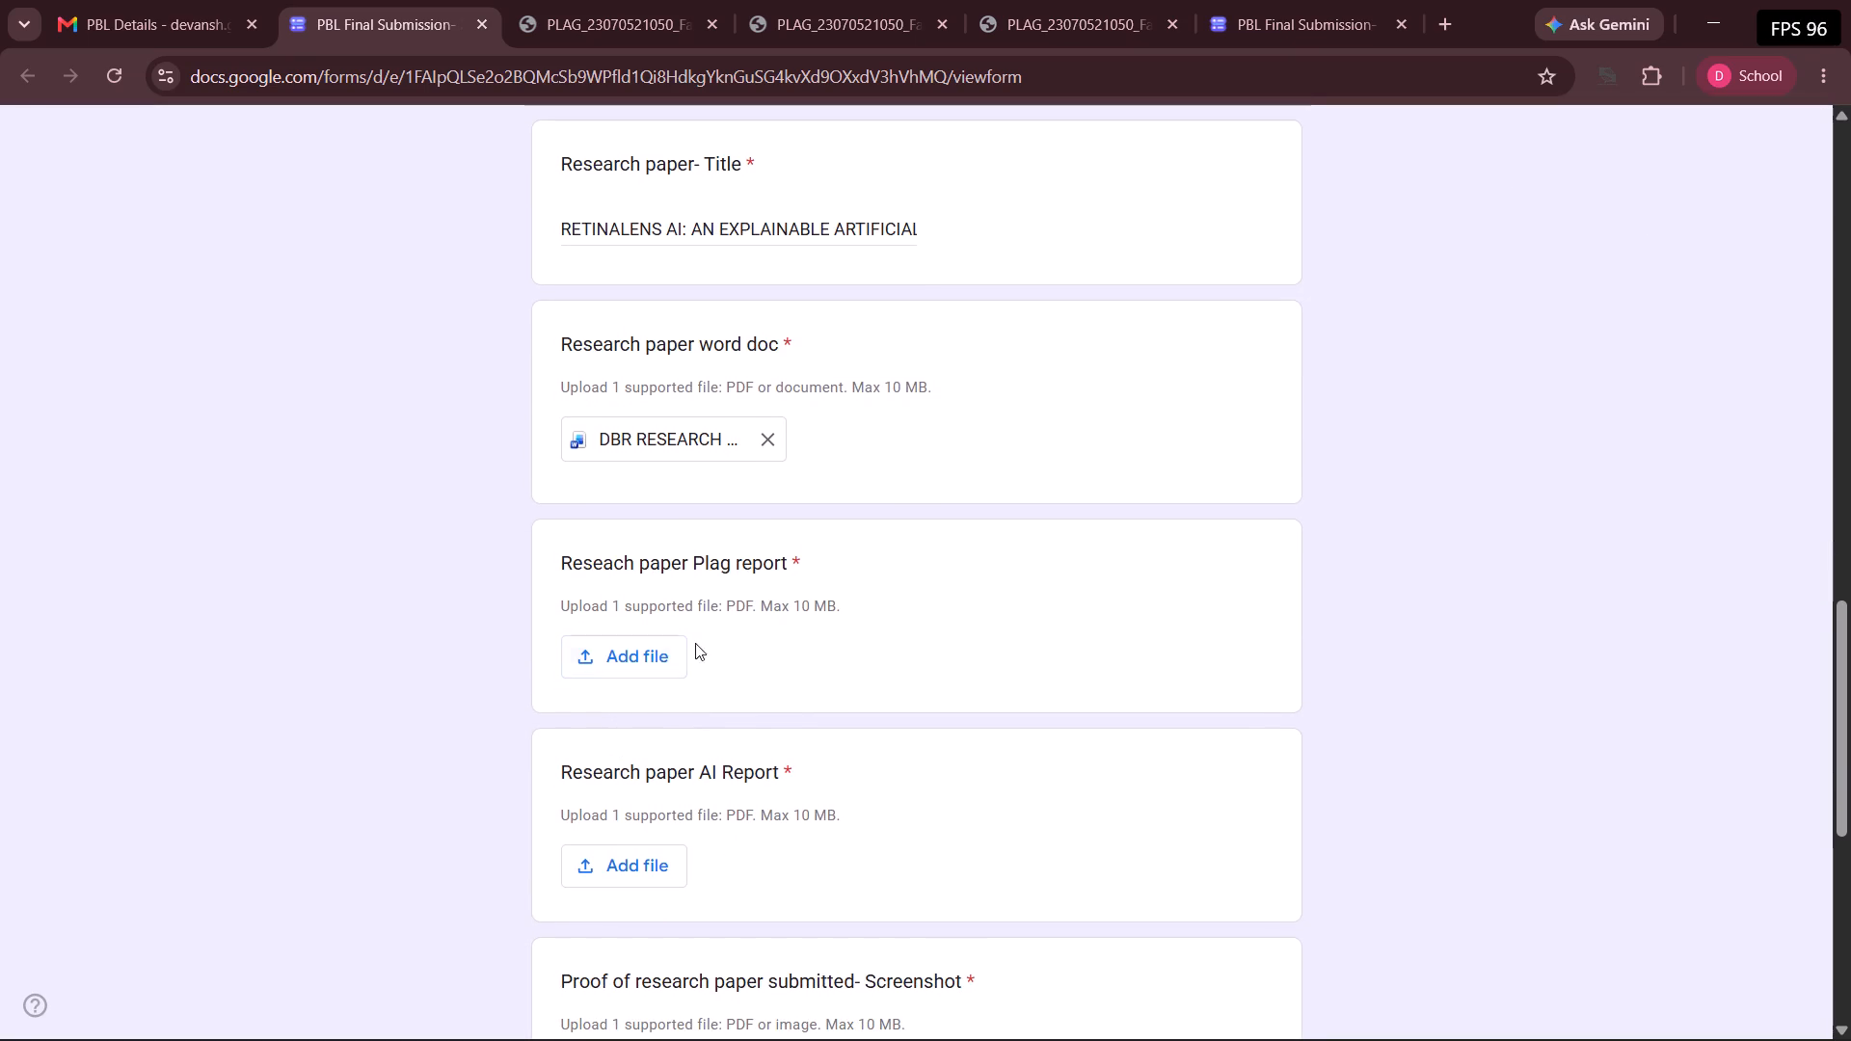
Upload the PLAG_DBR_Research_Paper PDF from the other browser window's recent downloads as the Reseach paper Plag report.
click(637, 662)
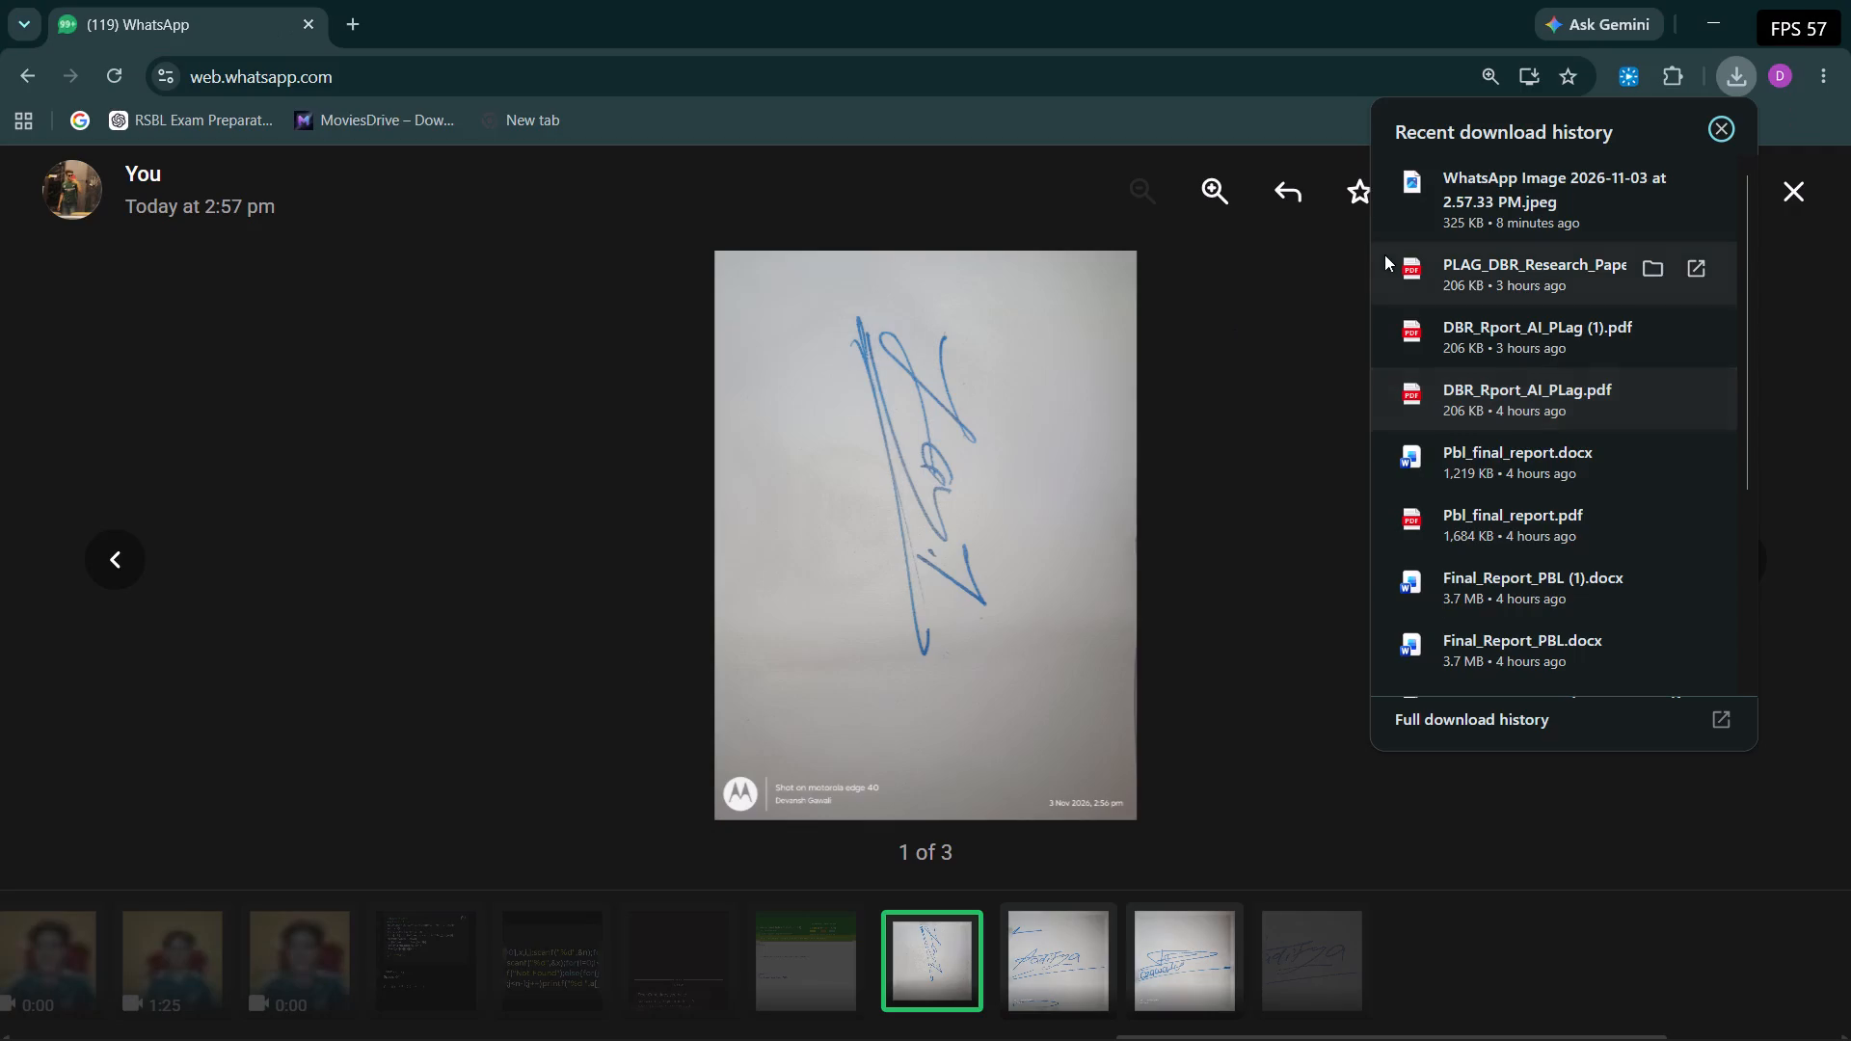
drag(1473, 274, 1044, 1040)
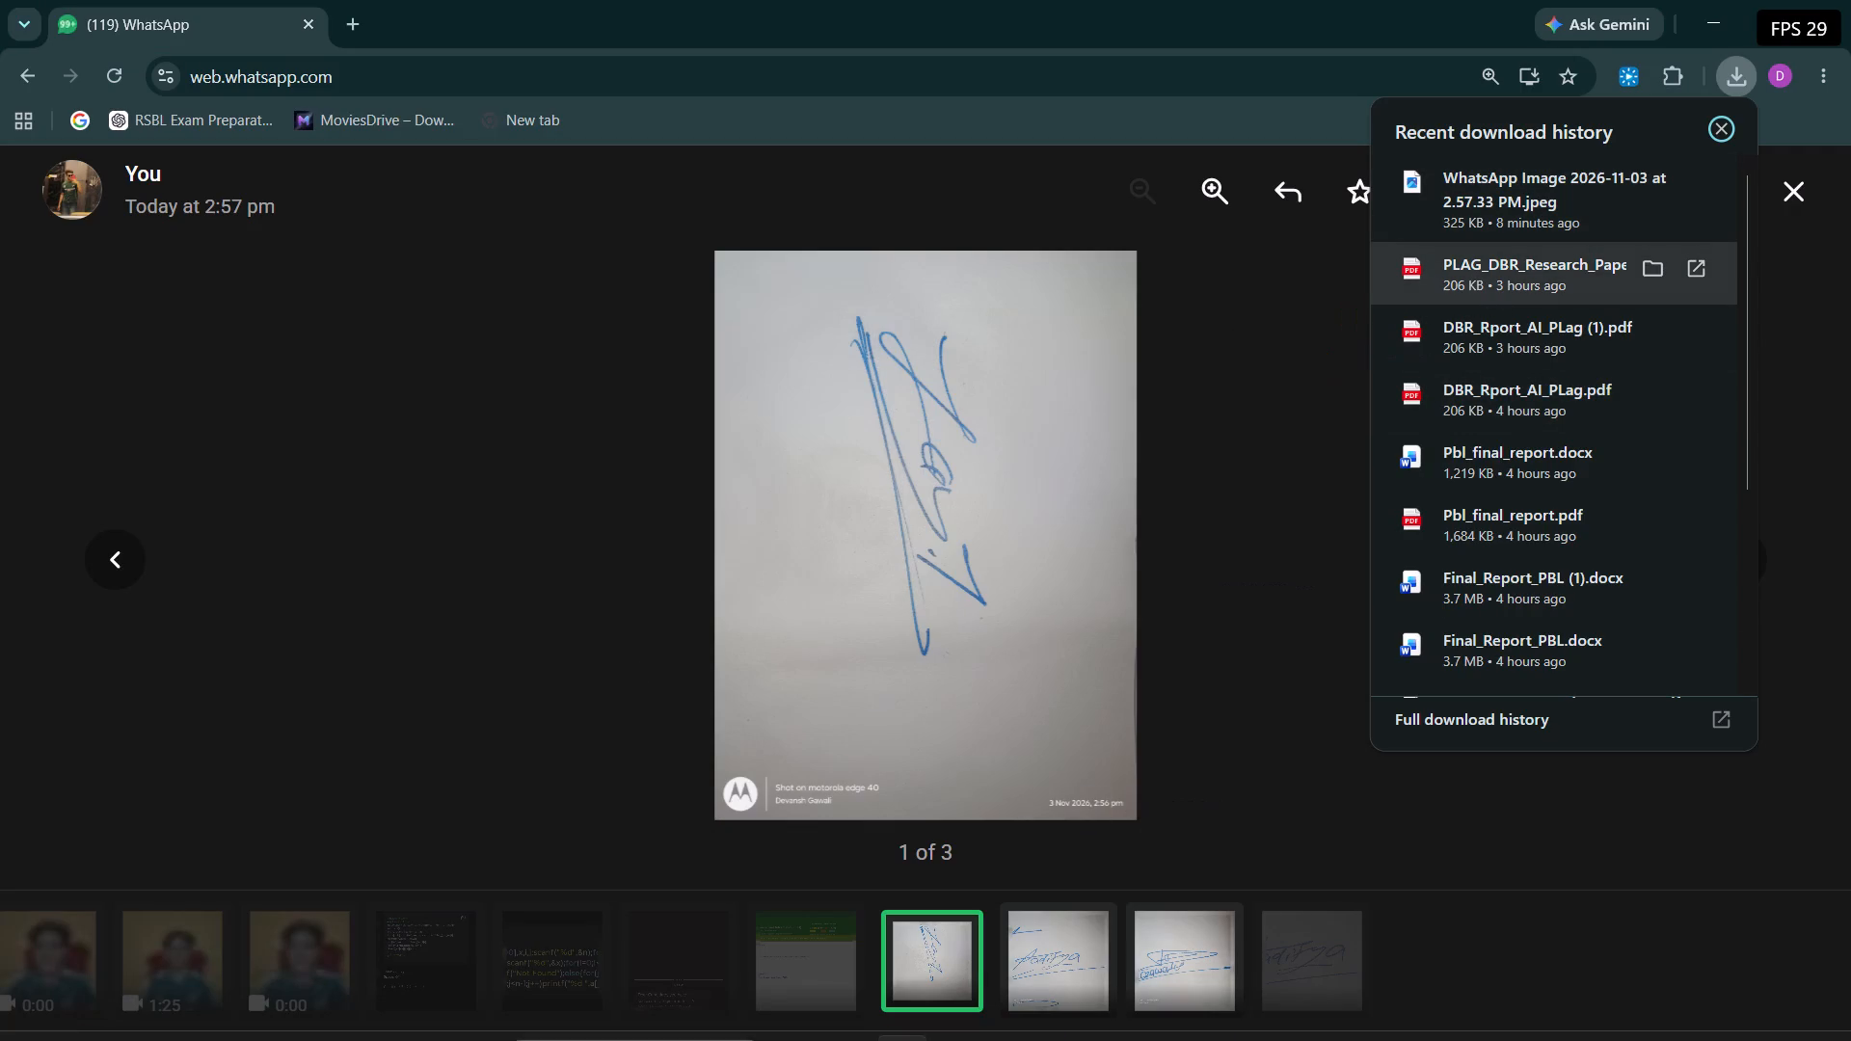
drag(1044, 1040, 725, 589)
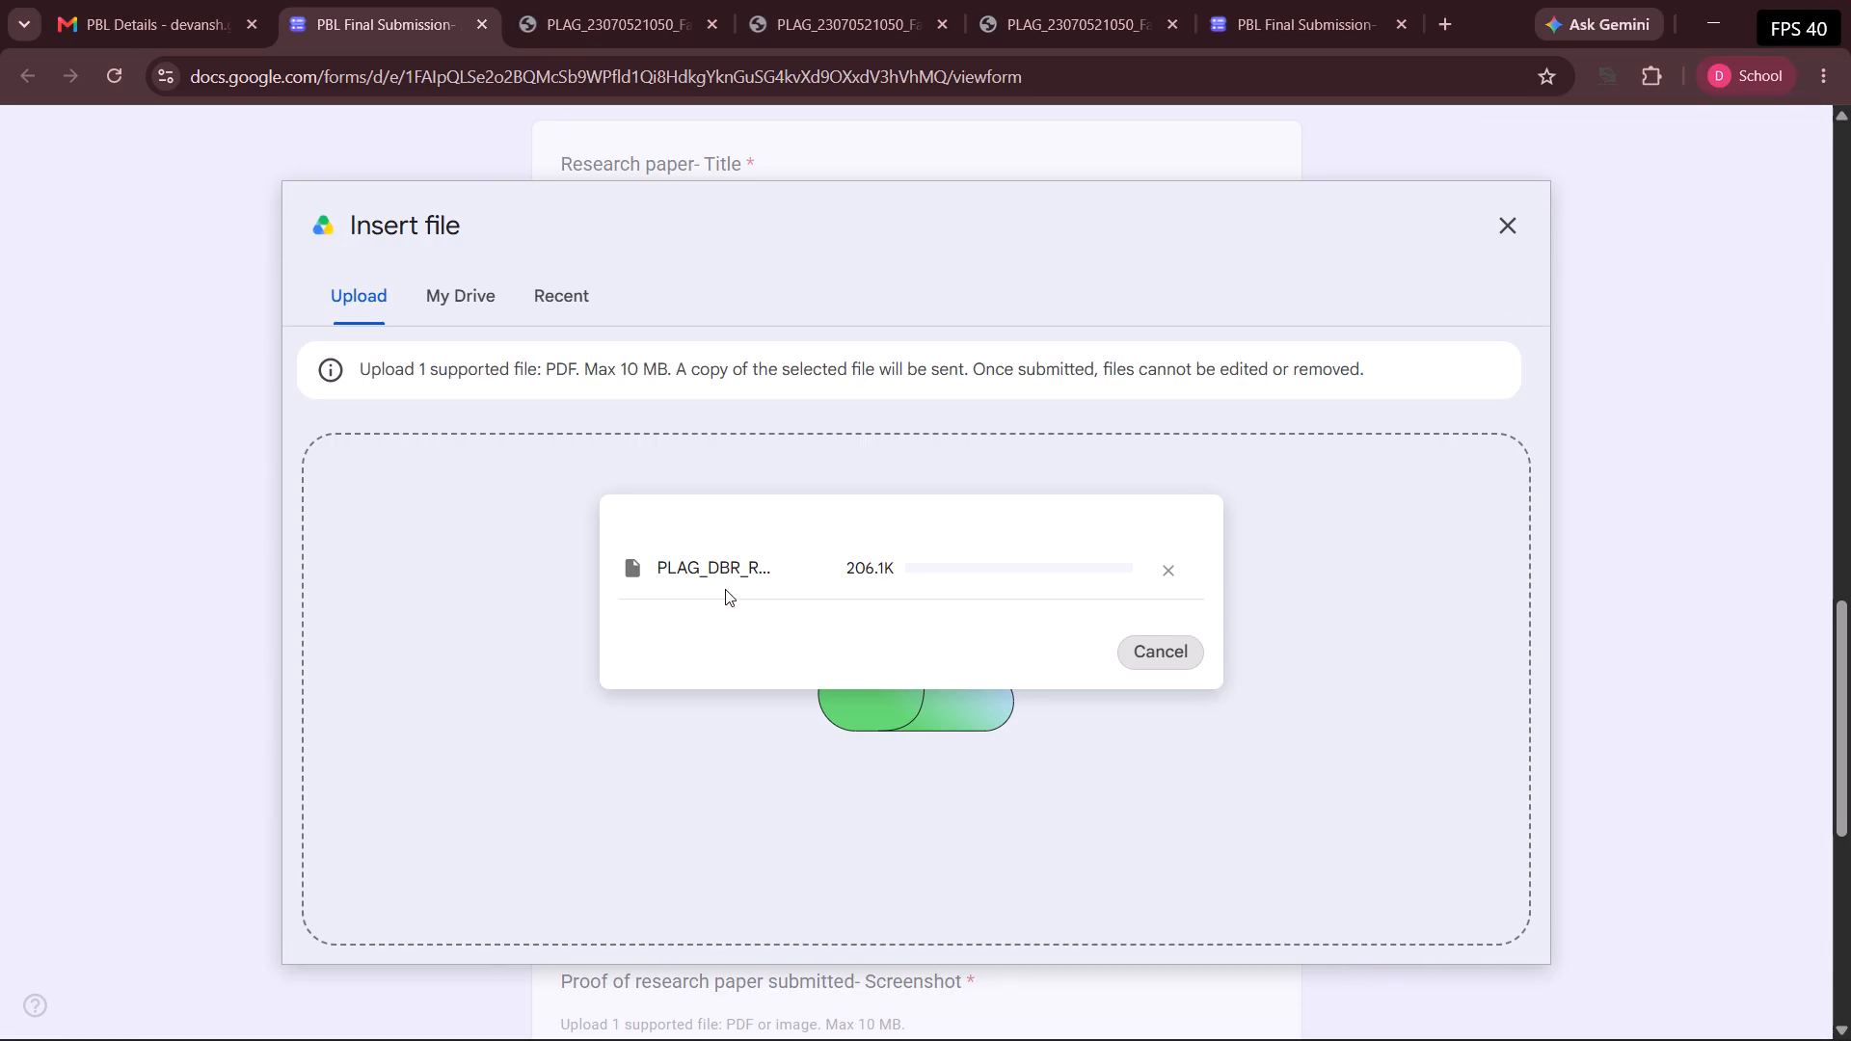
Upload the same PLAG_DBR_Research_Paper PDF from the recent downloads as the Research paper AI Report.
scroll(775, 749, down, 2)
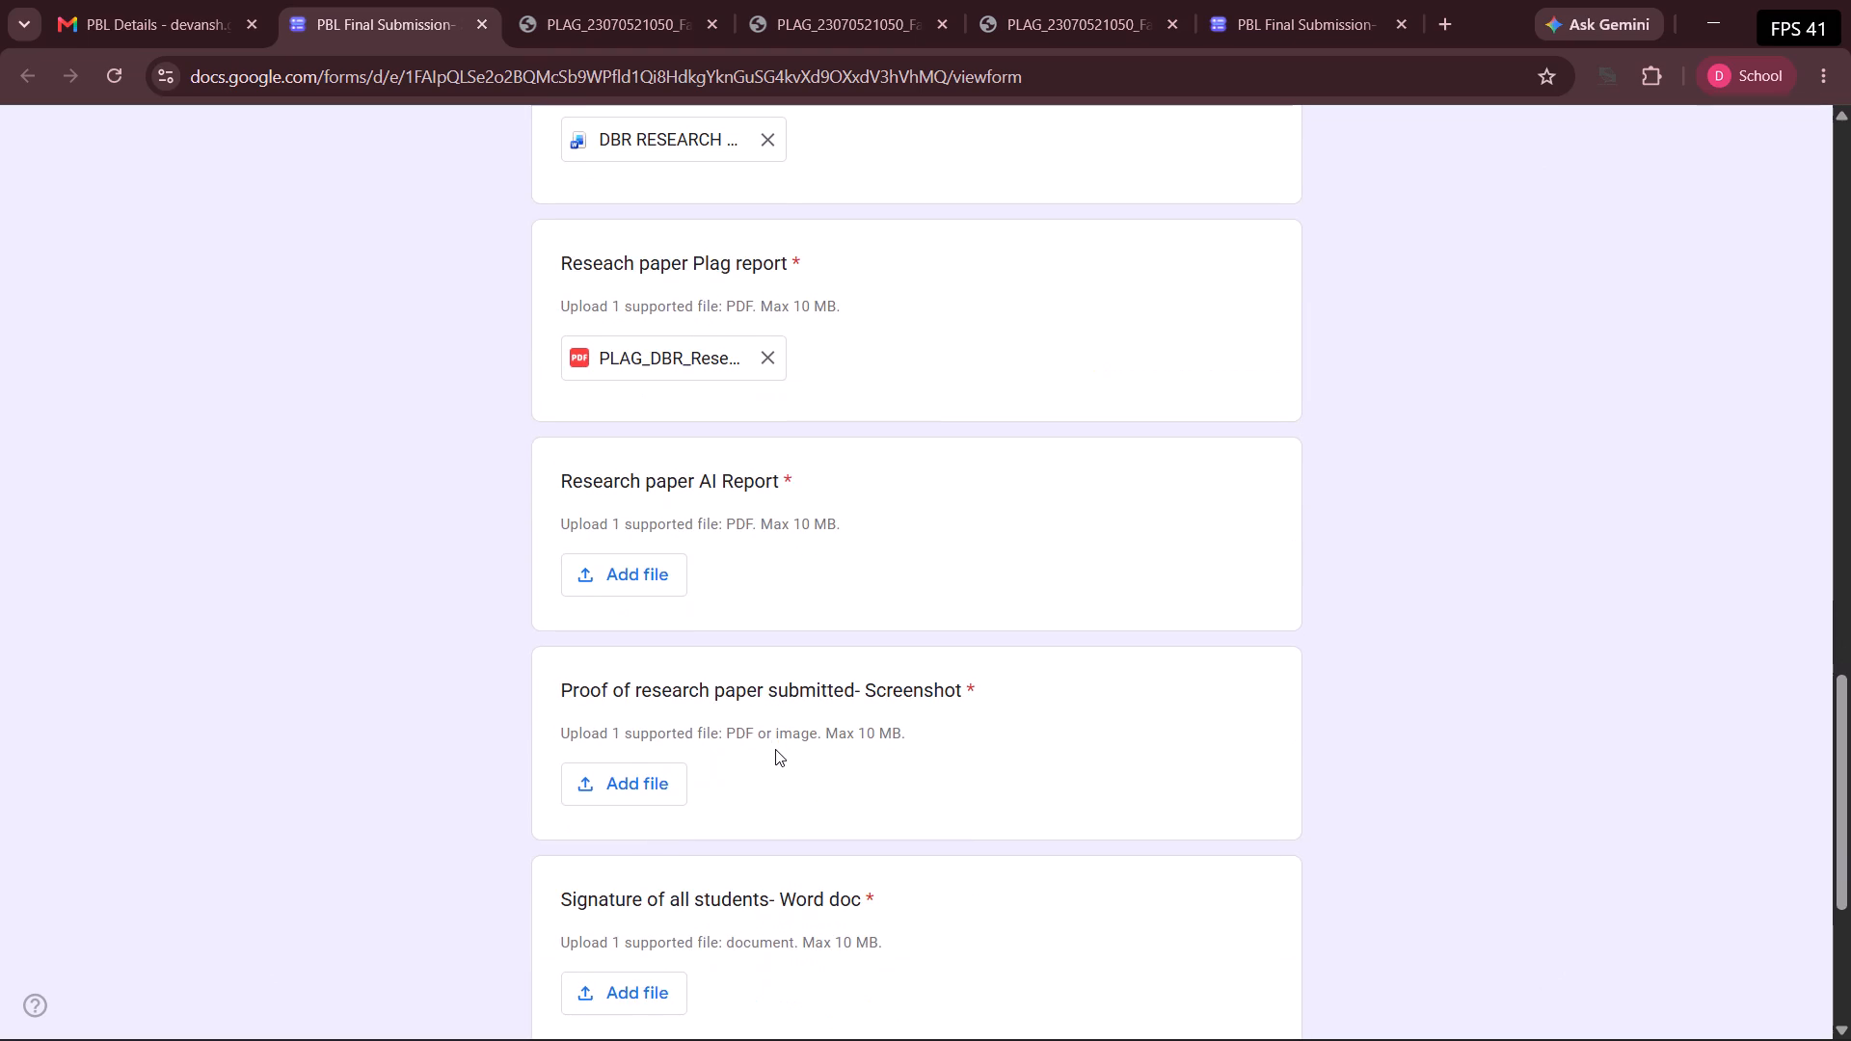
click(620, 569)
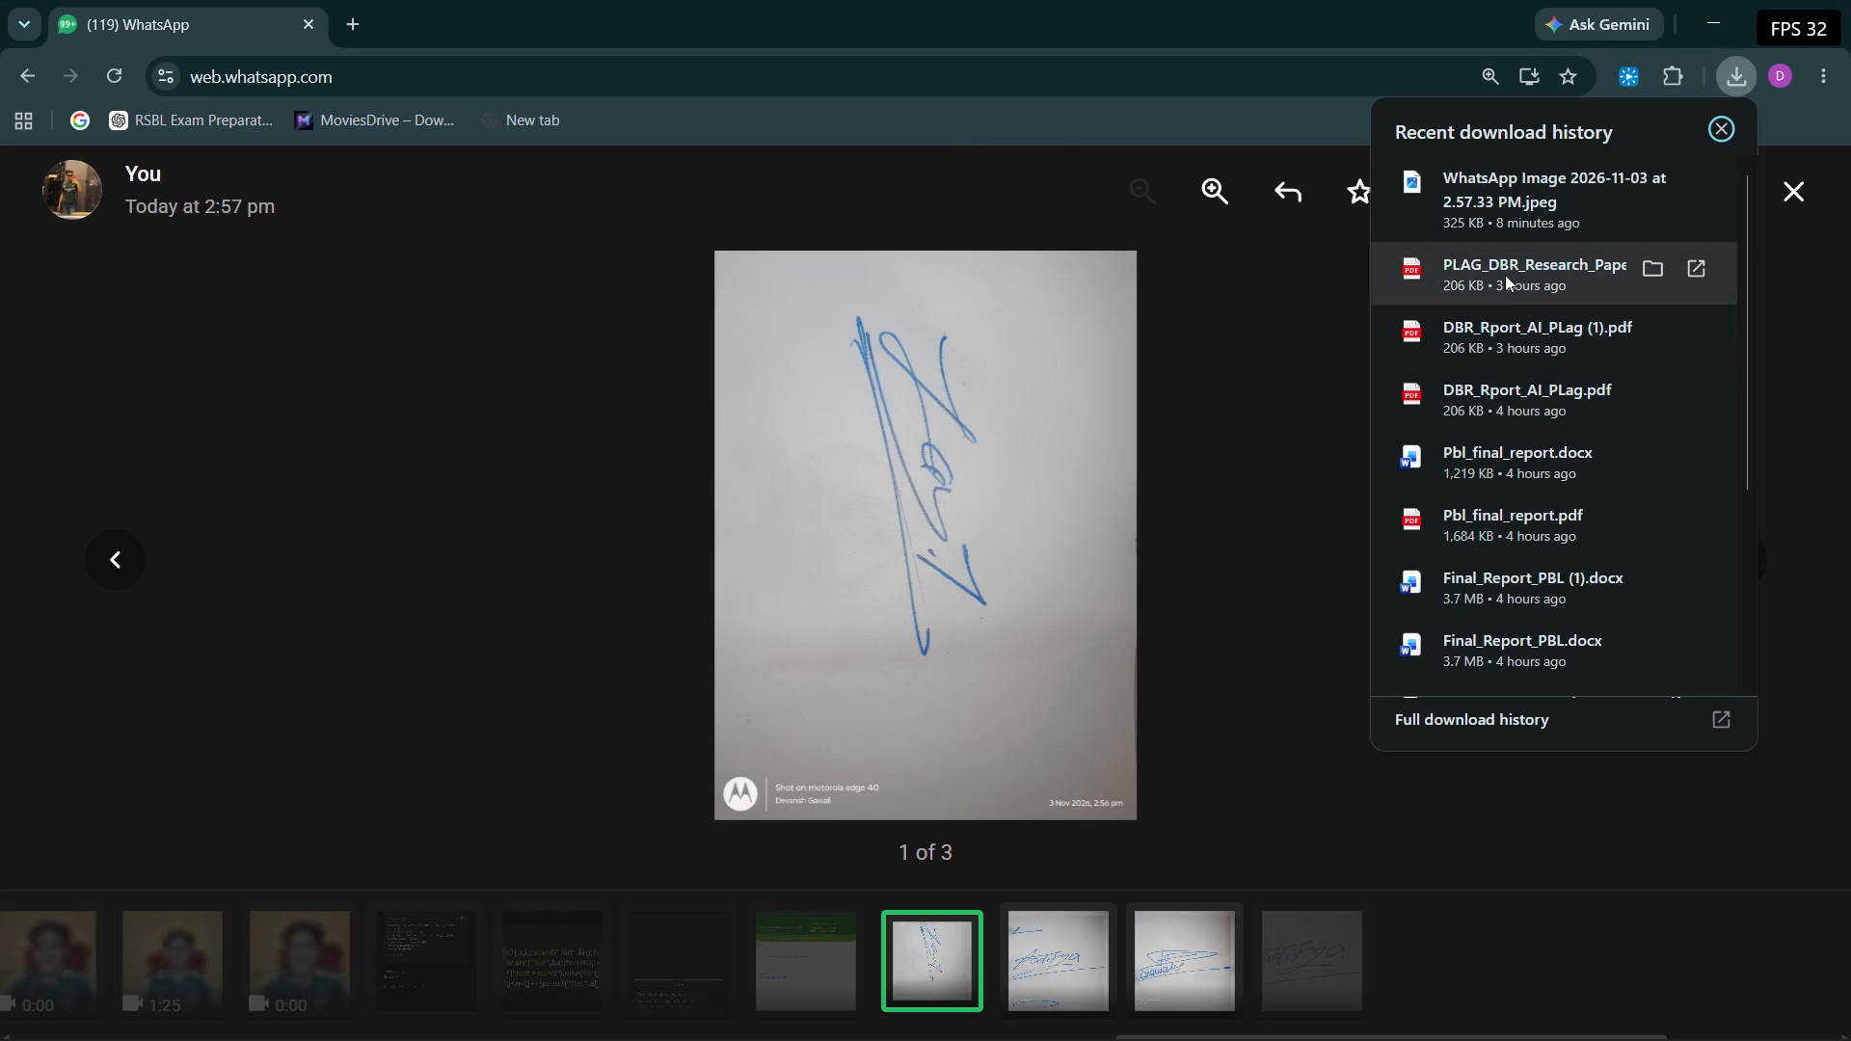
drag(1503, 278, 827, 551)
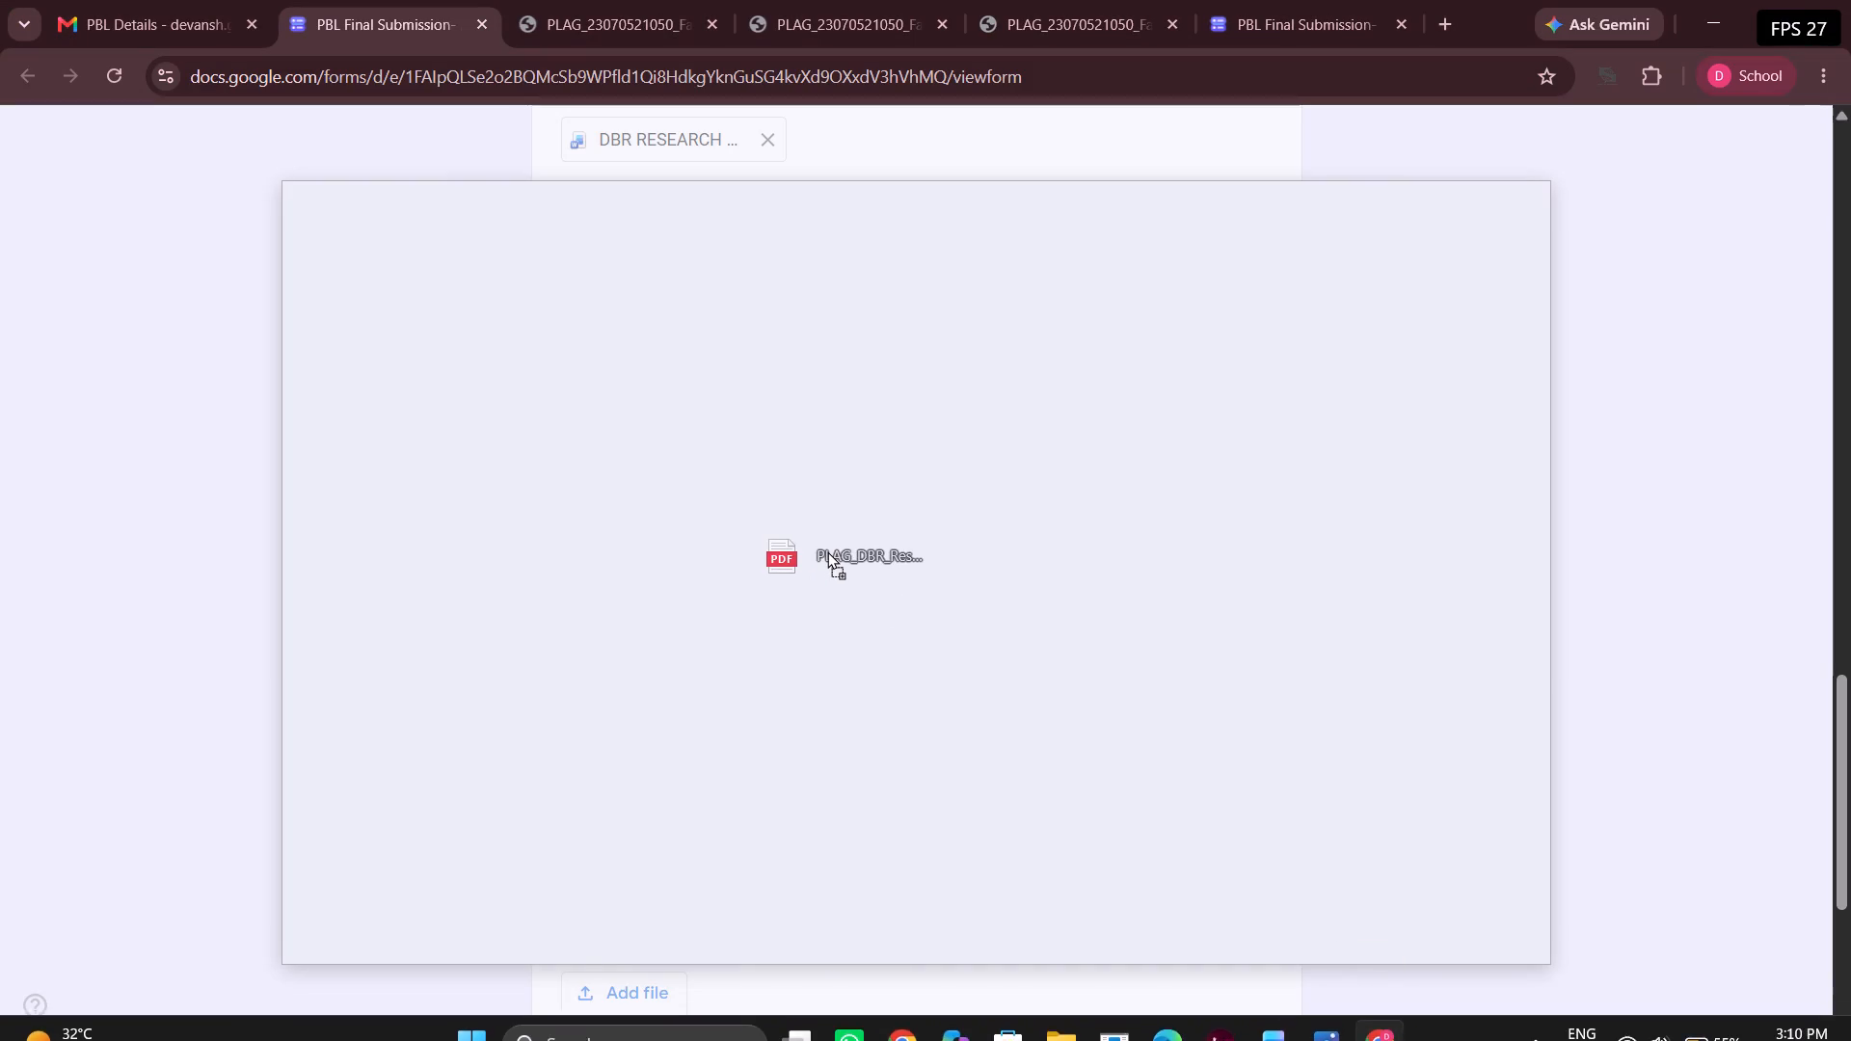
drag(827, 551, 827, 548)
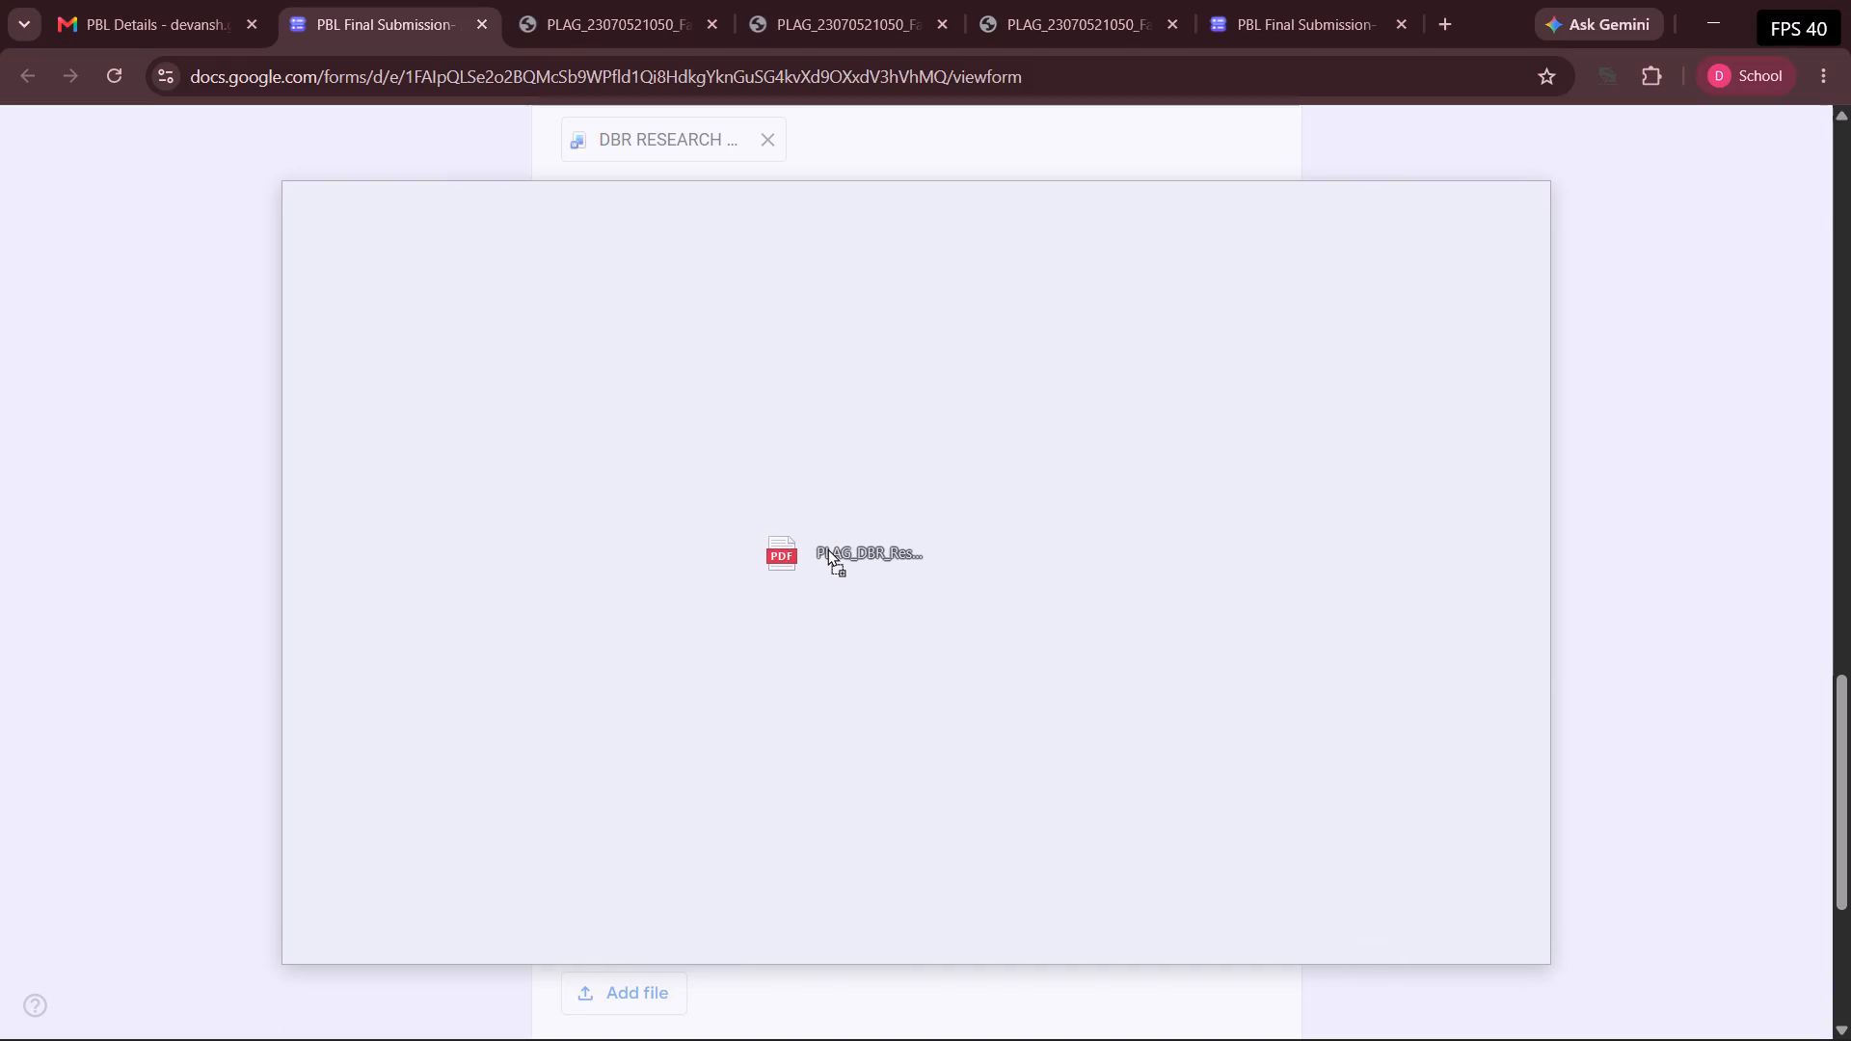
drag(827, 548, 968, 746)
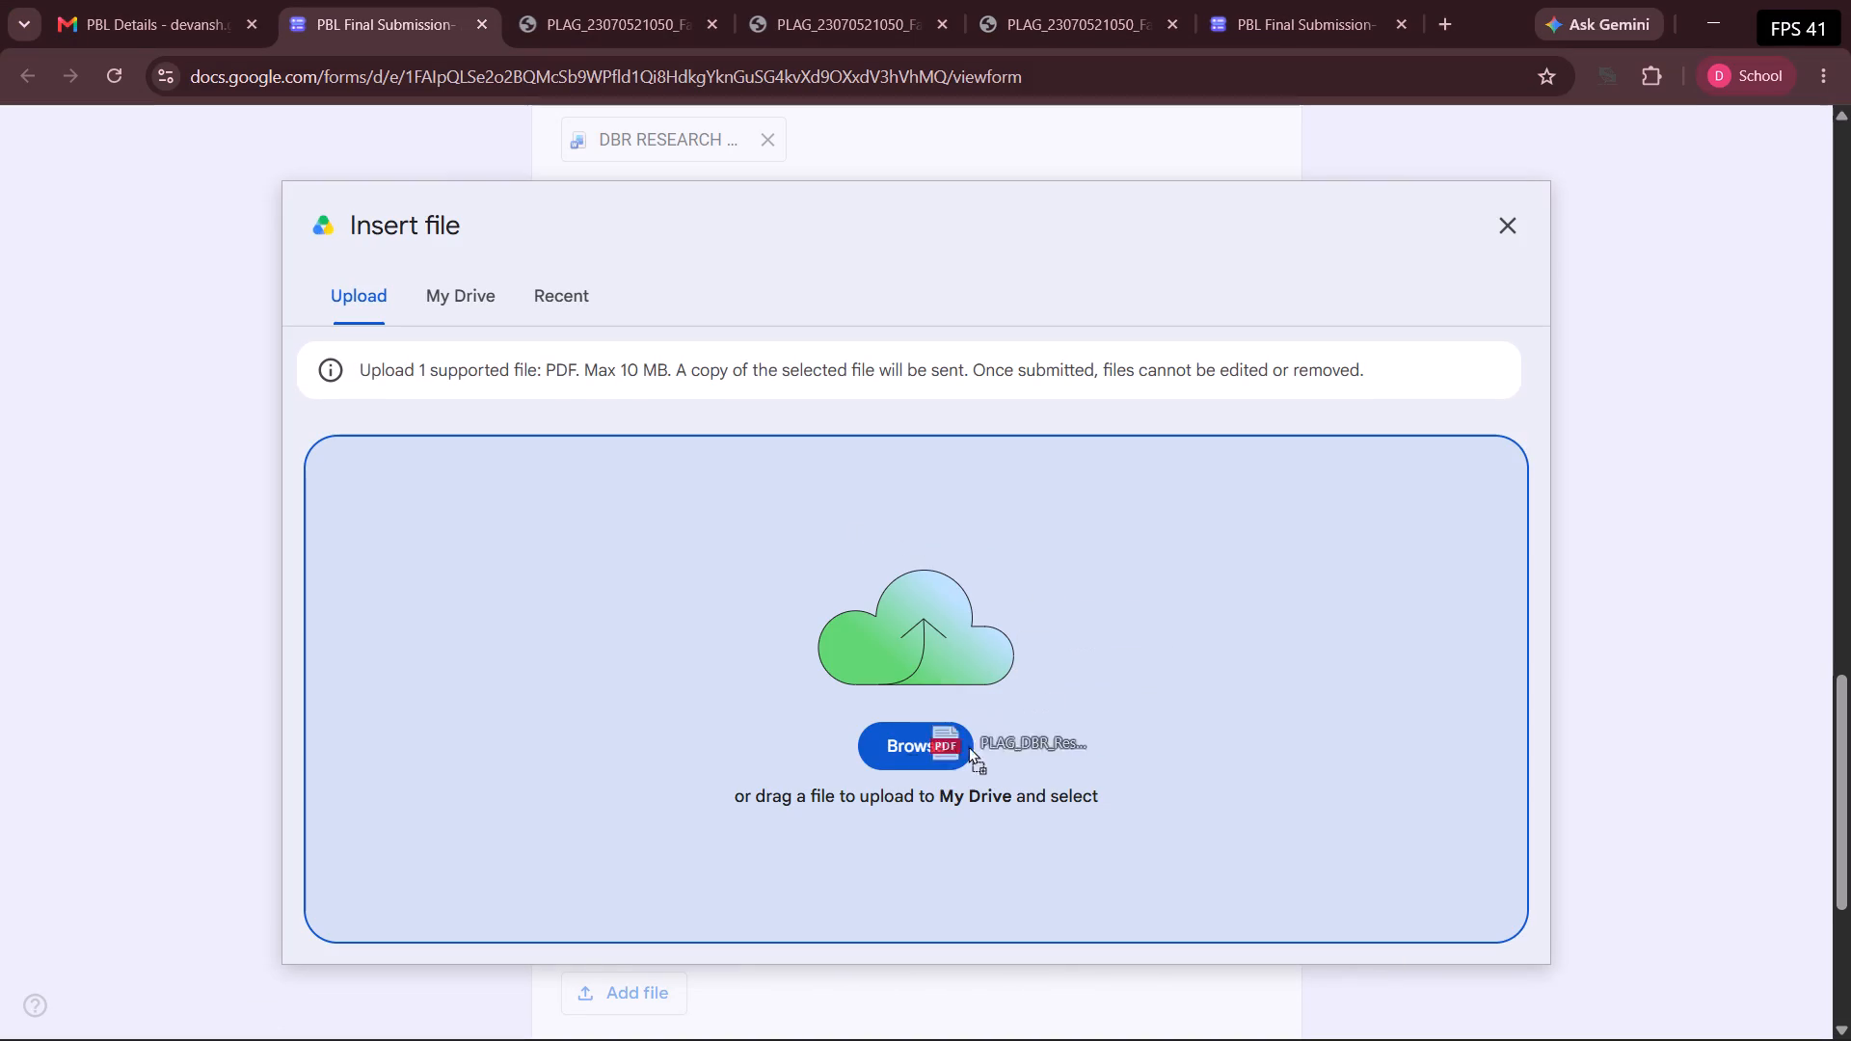
drag(968, 746, 906, 739)
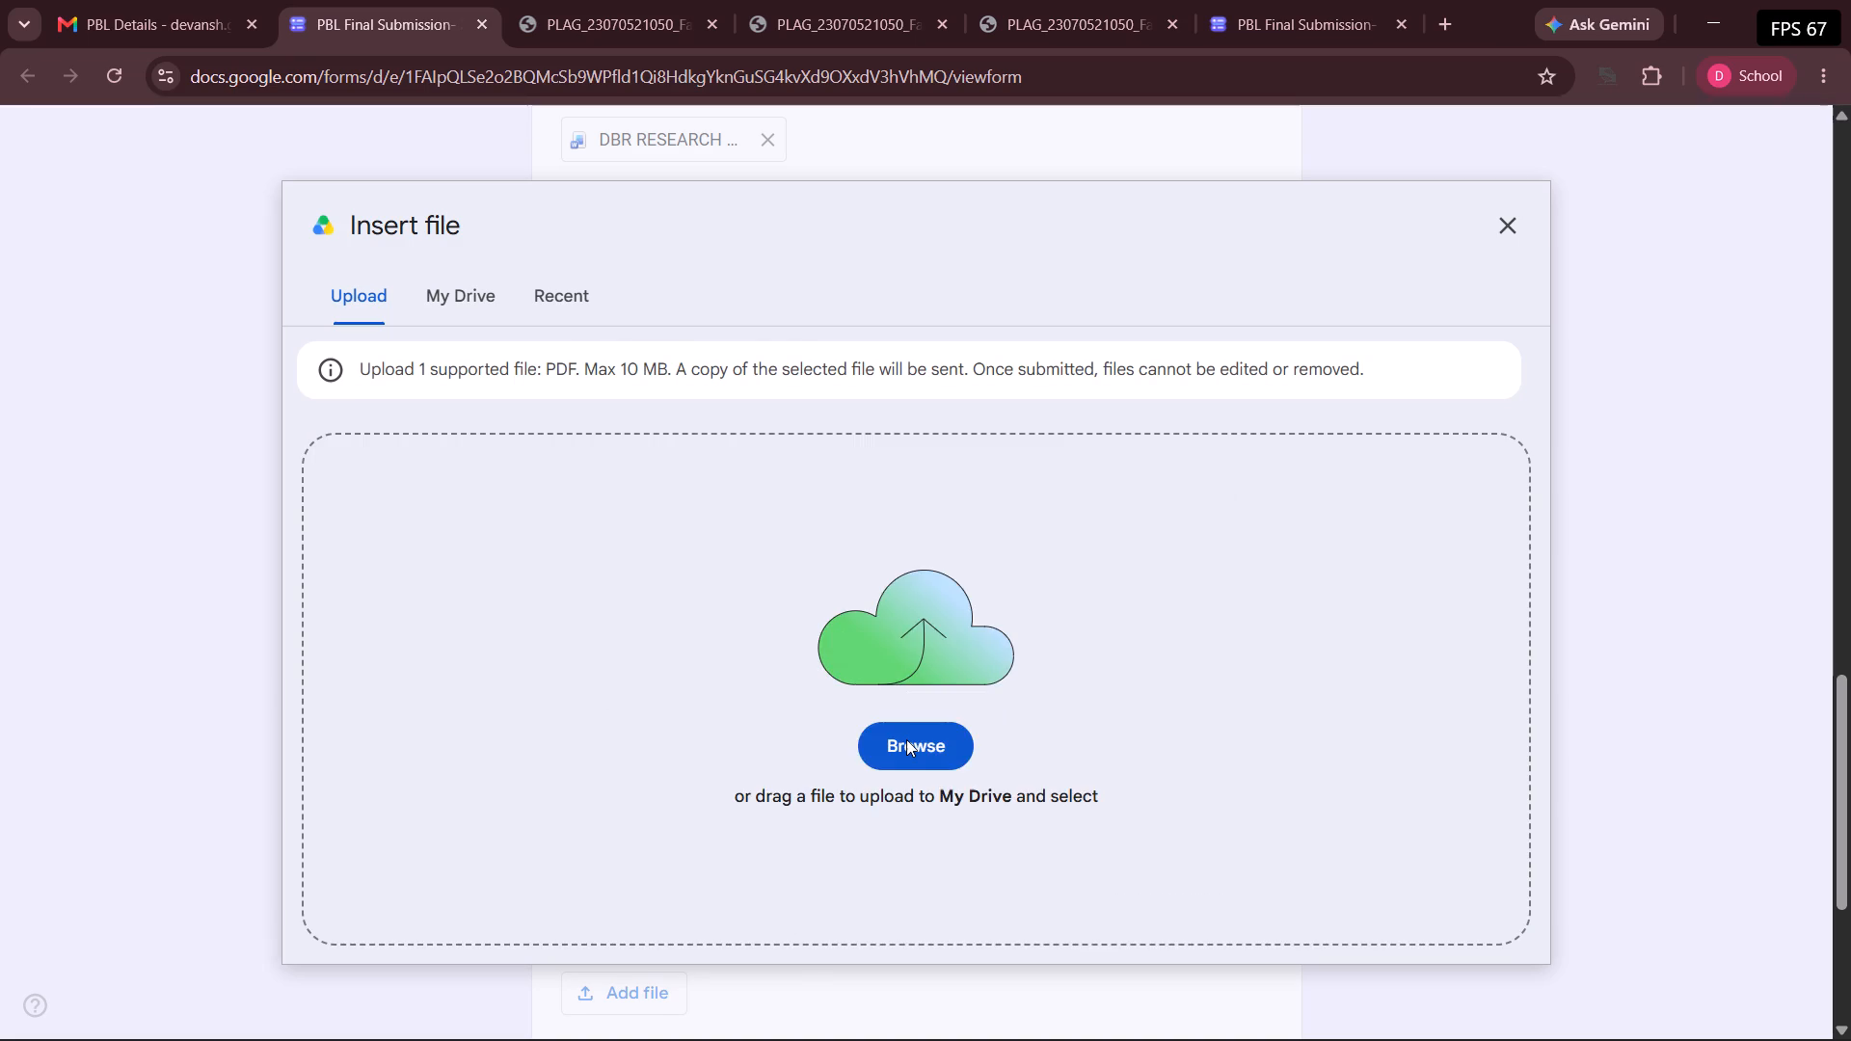
Start a file upload for the Proof of research paper submitted- Screenshot question and browse the computer's files.
scroll(641, 707, down, 1)
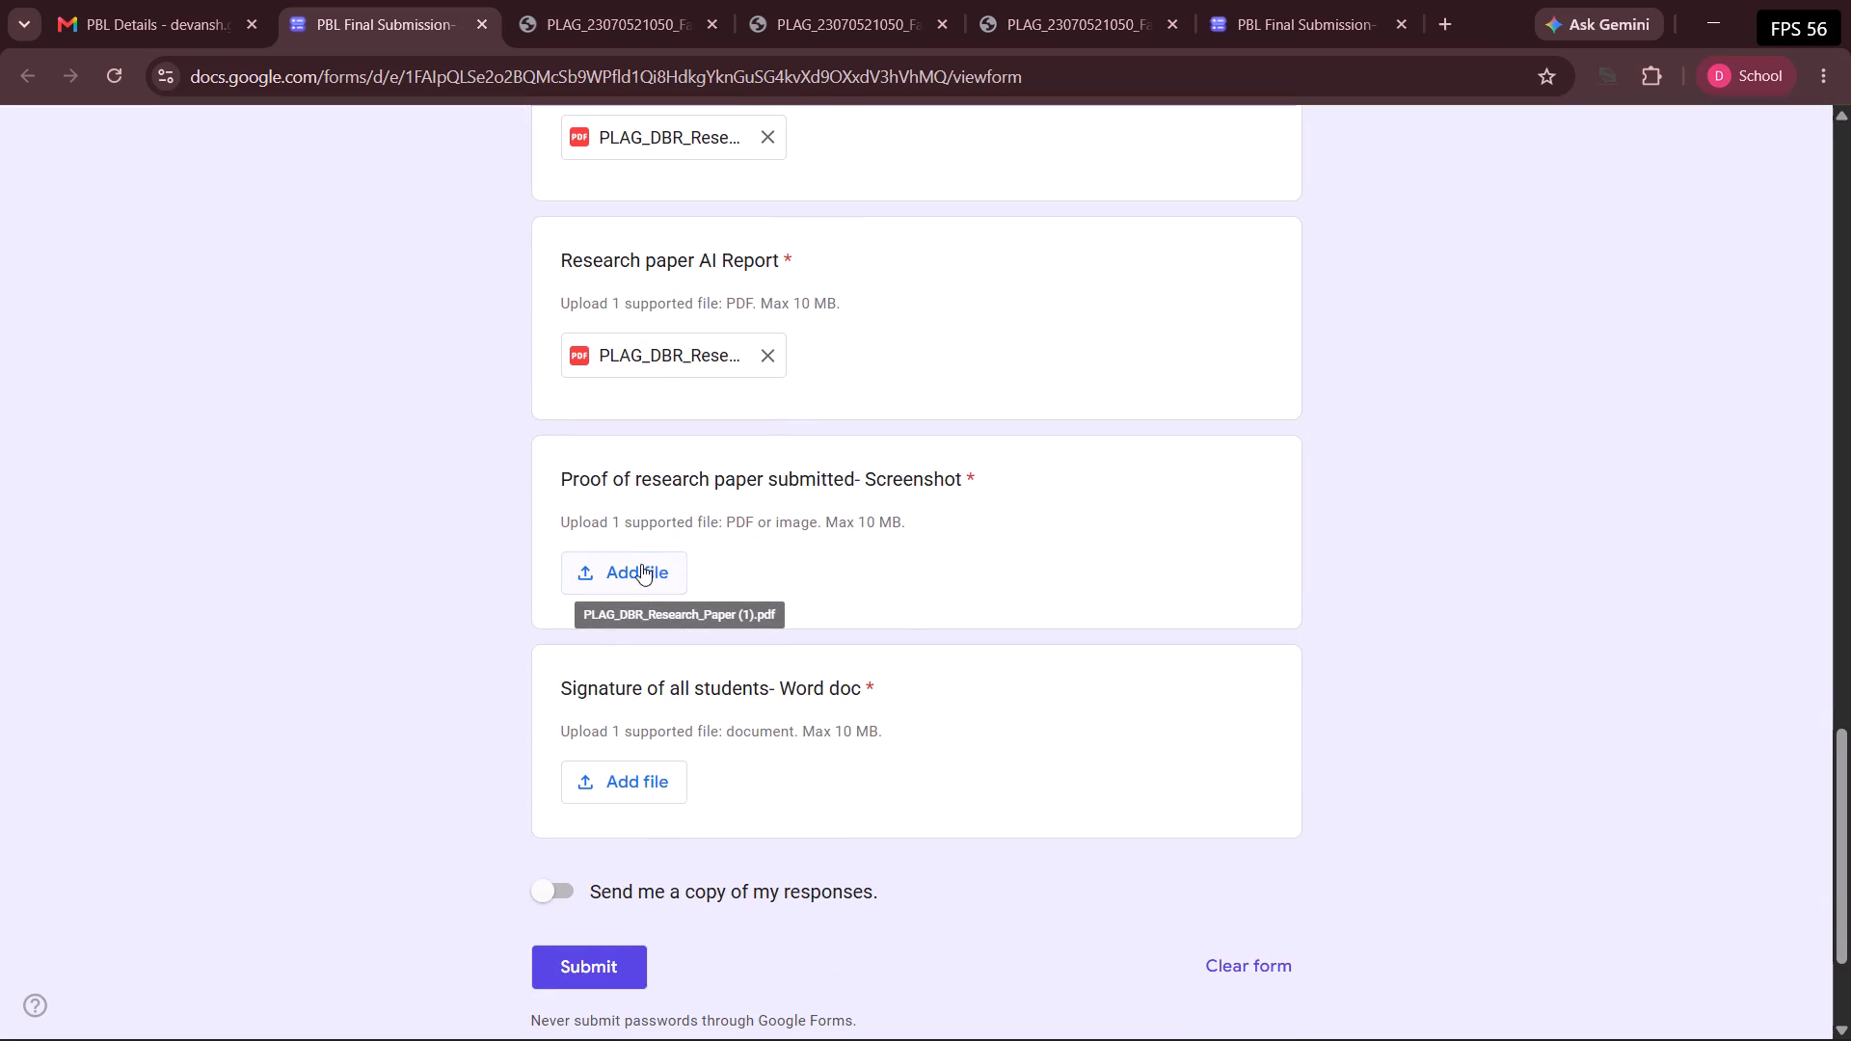
click(629, 574)
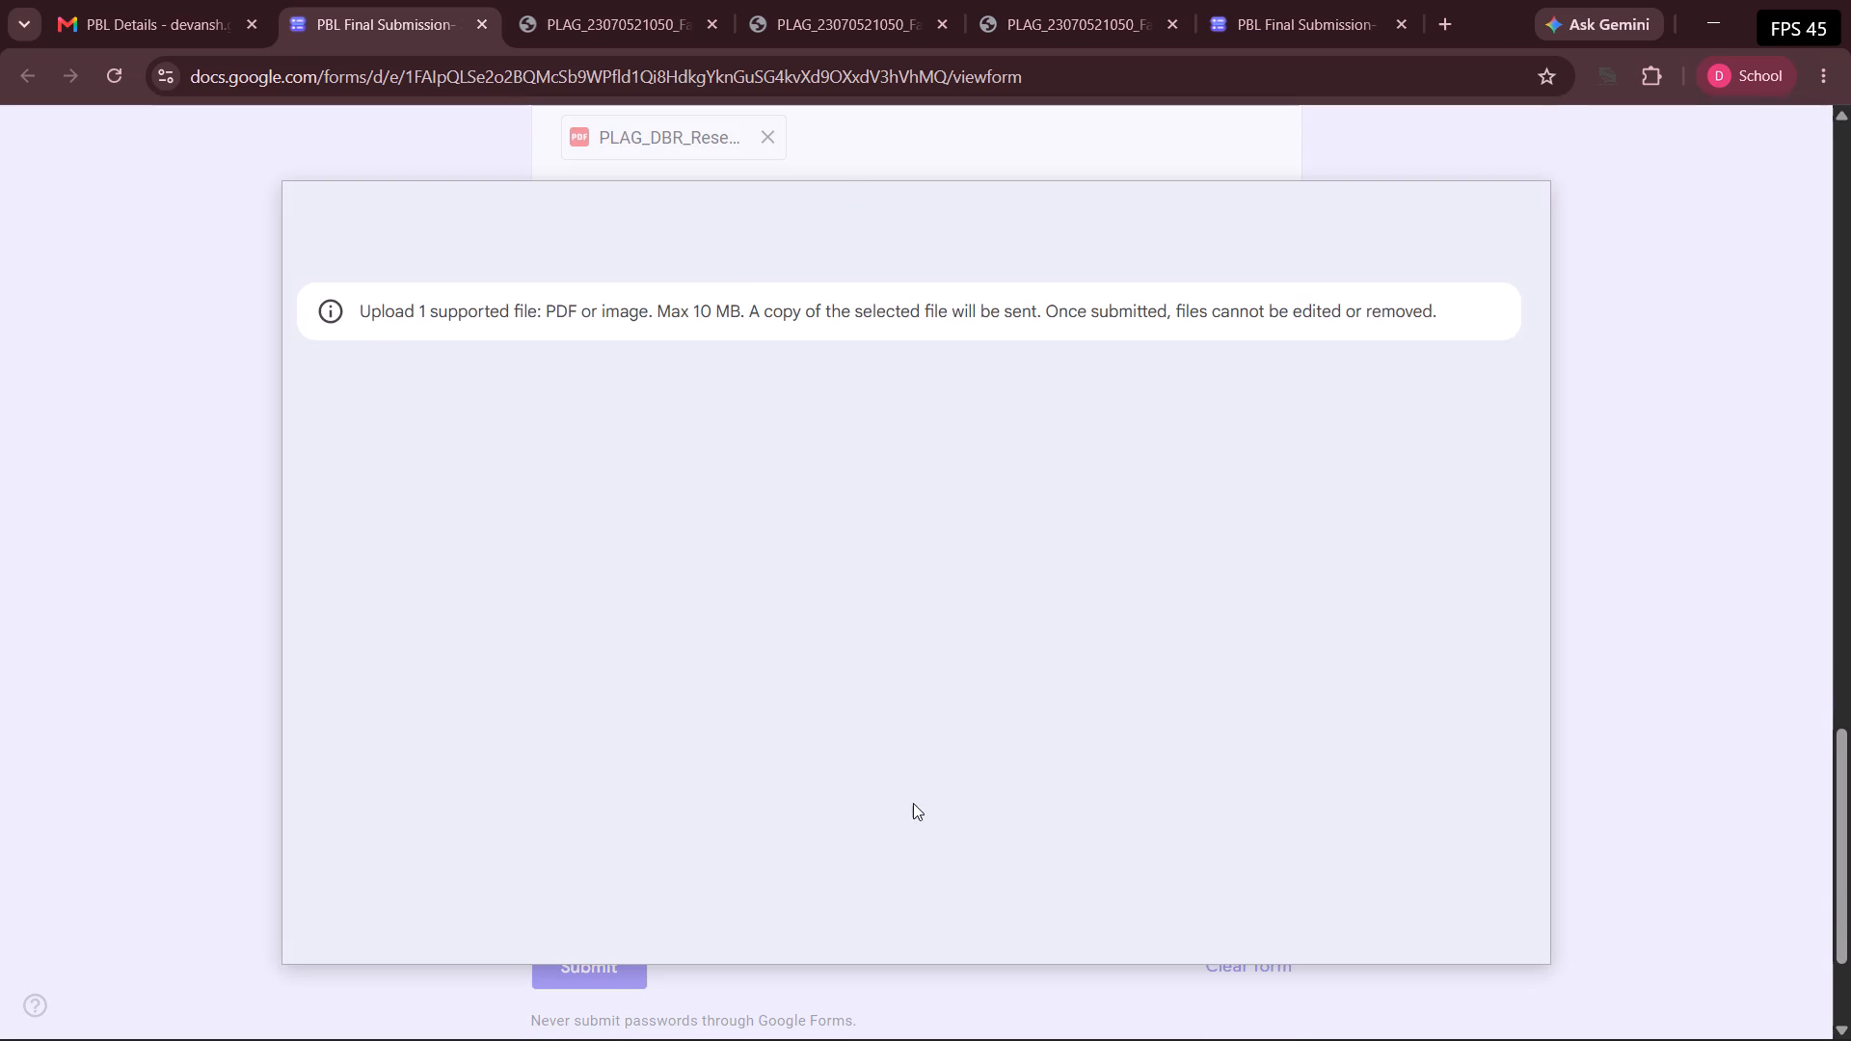
click(901, 736)
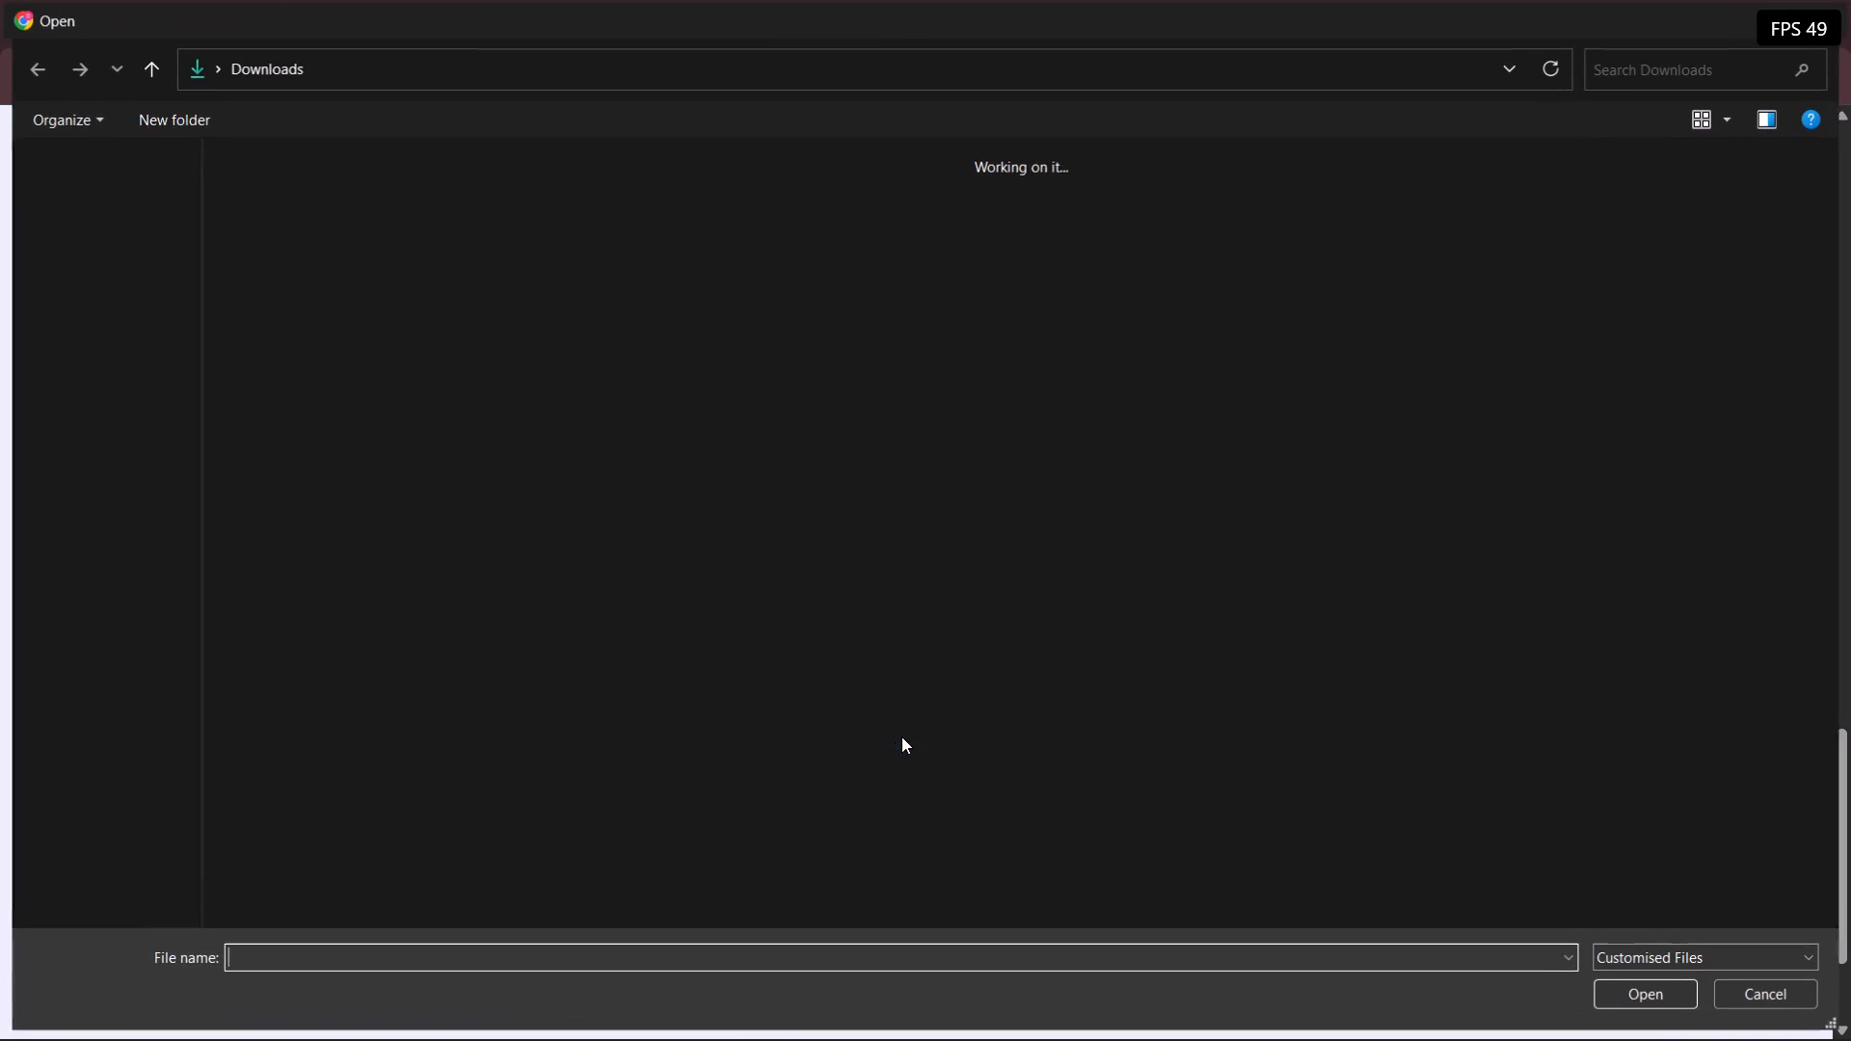
click(125, 329)
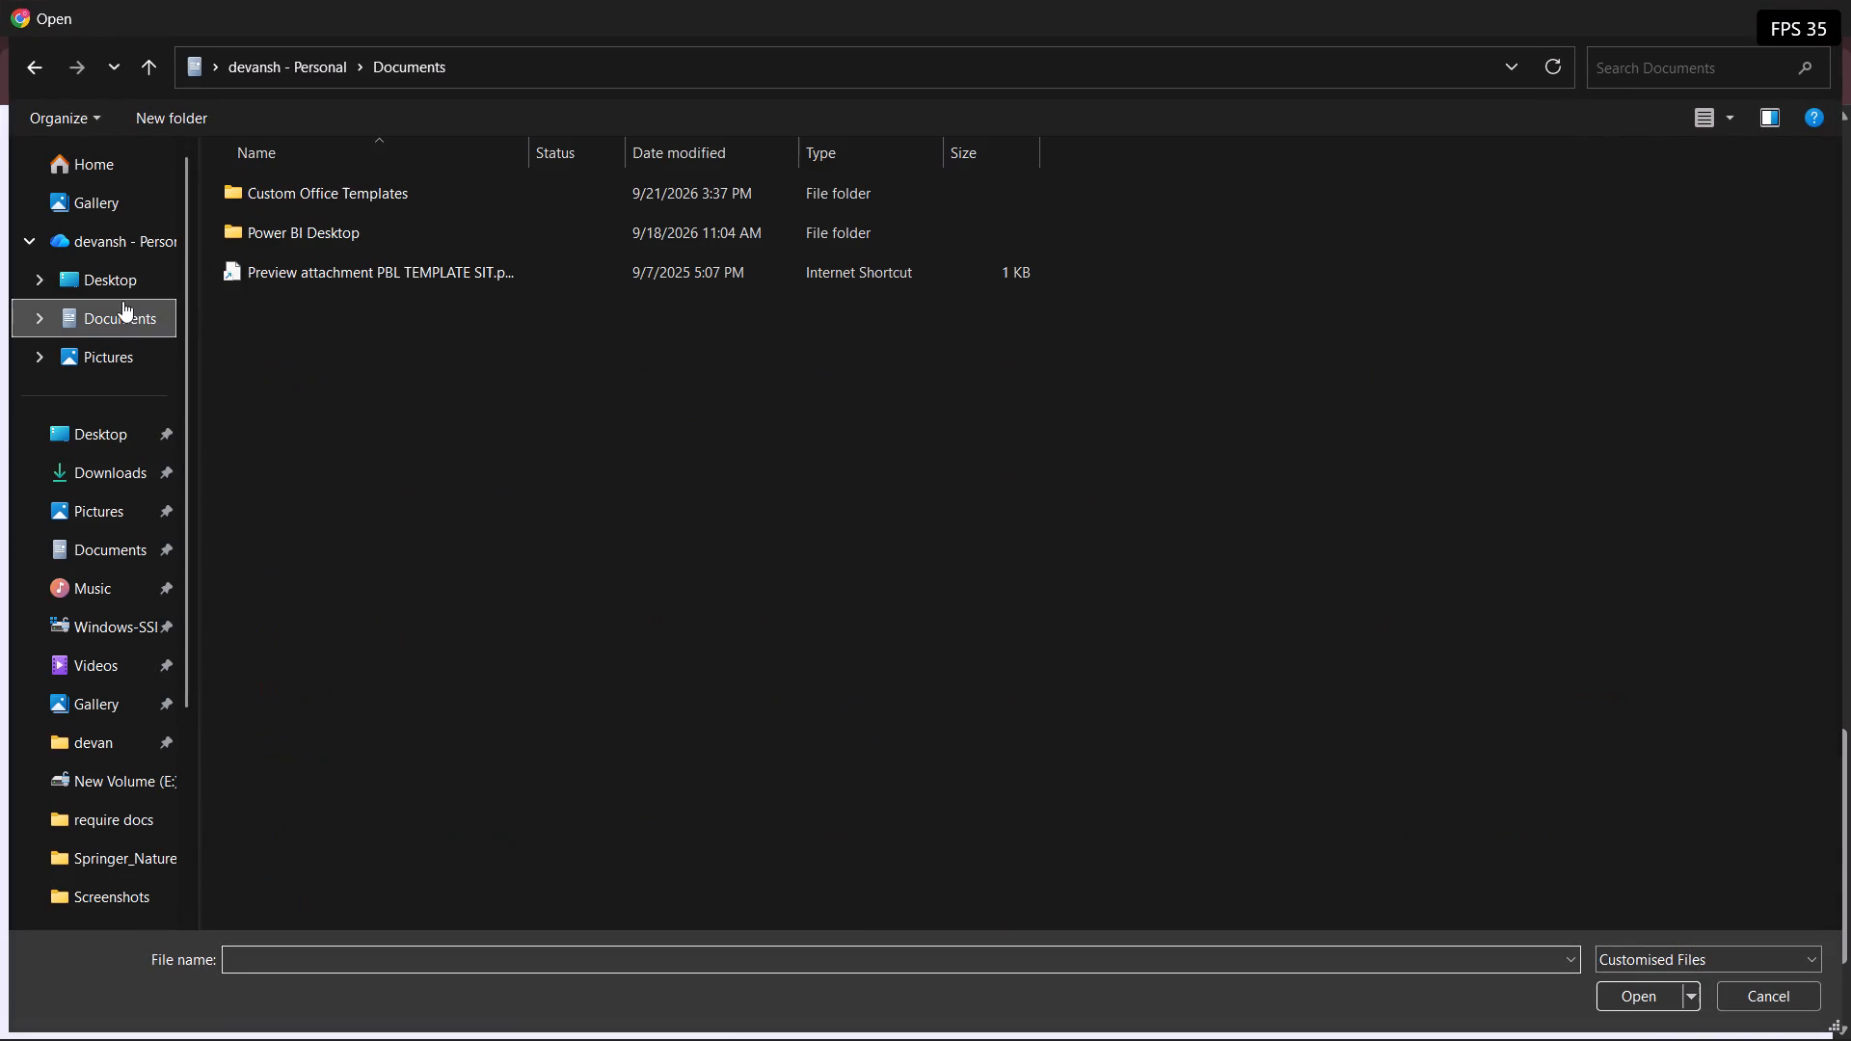
click(98, 335)
click(96, 347)
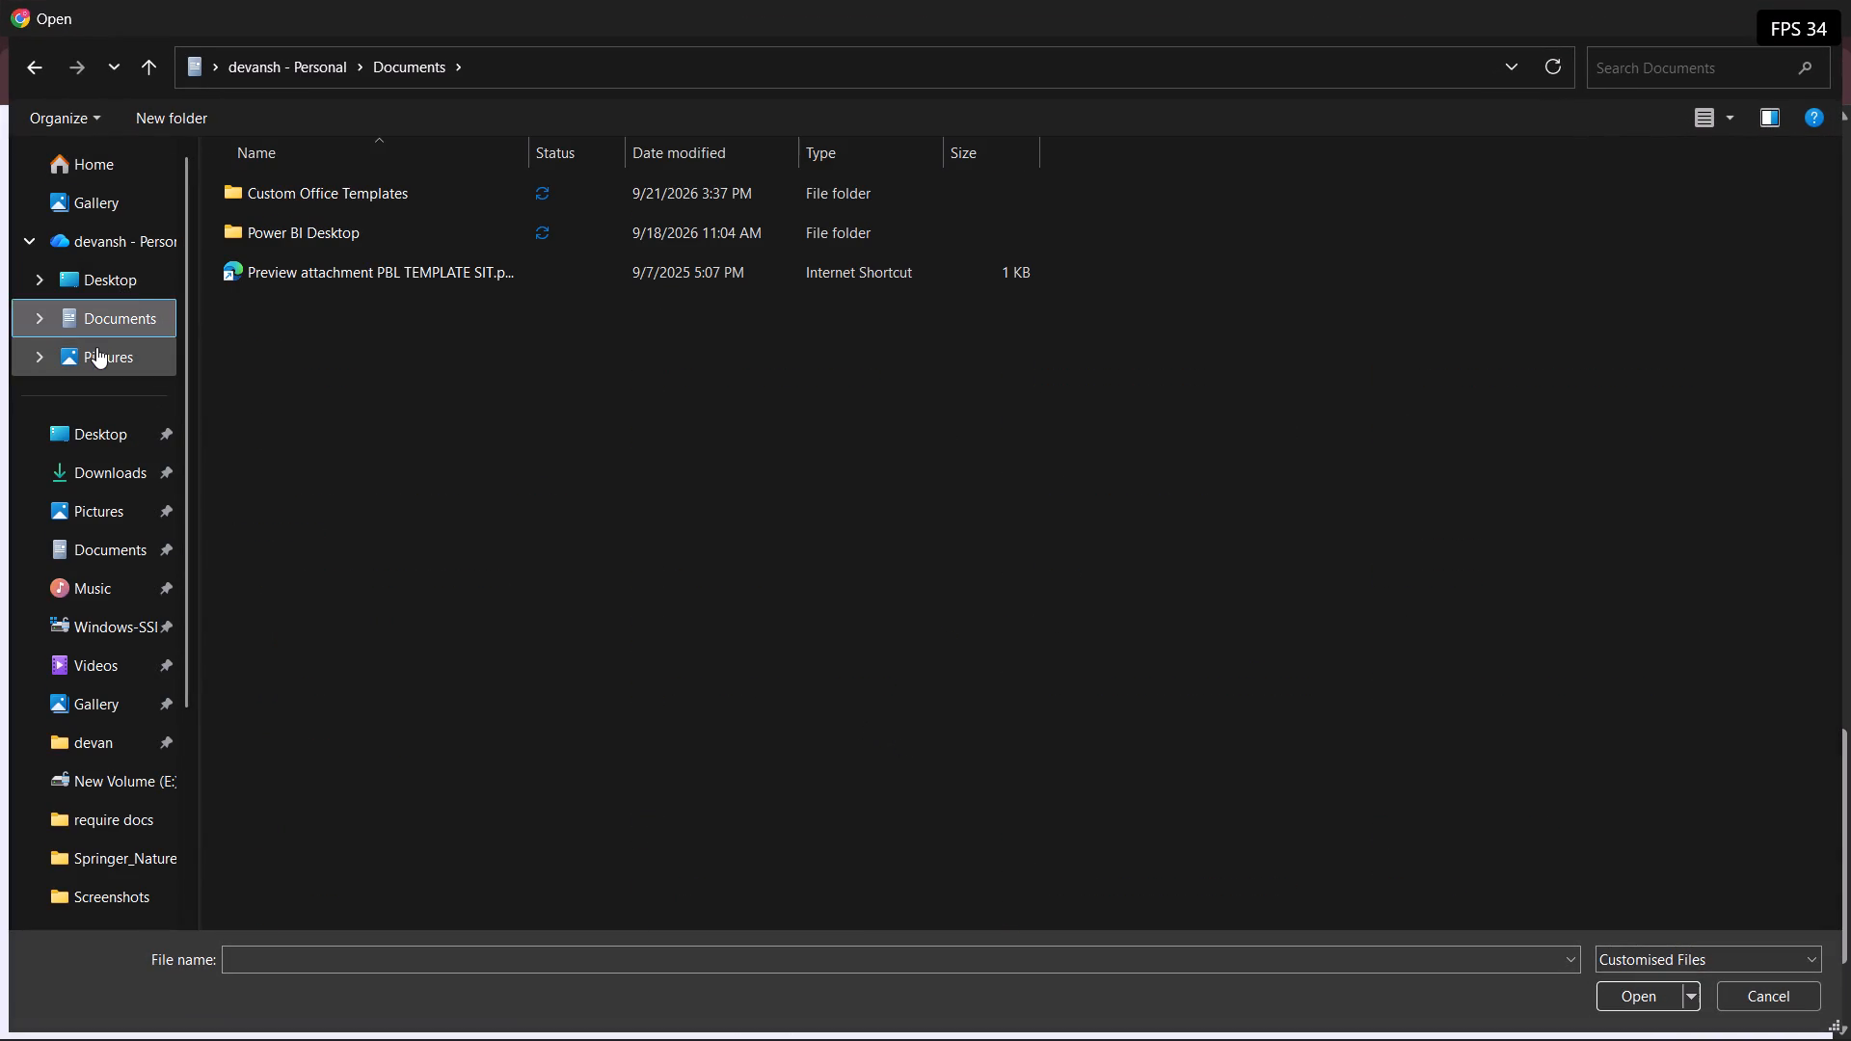
click(247, 403)
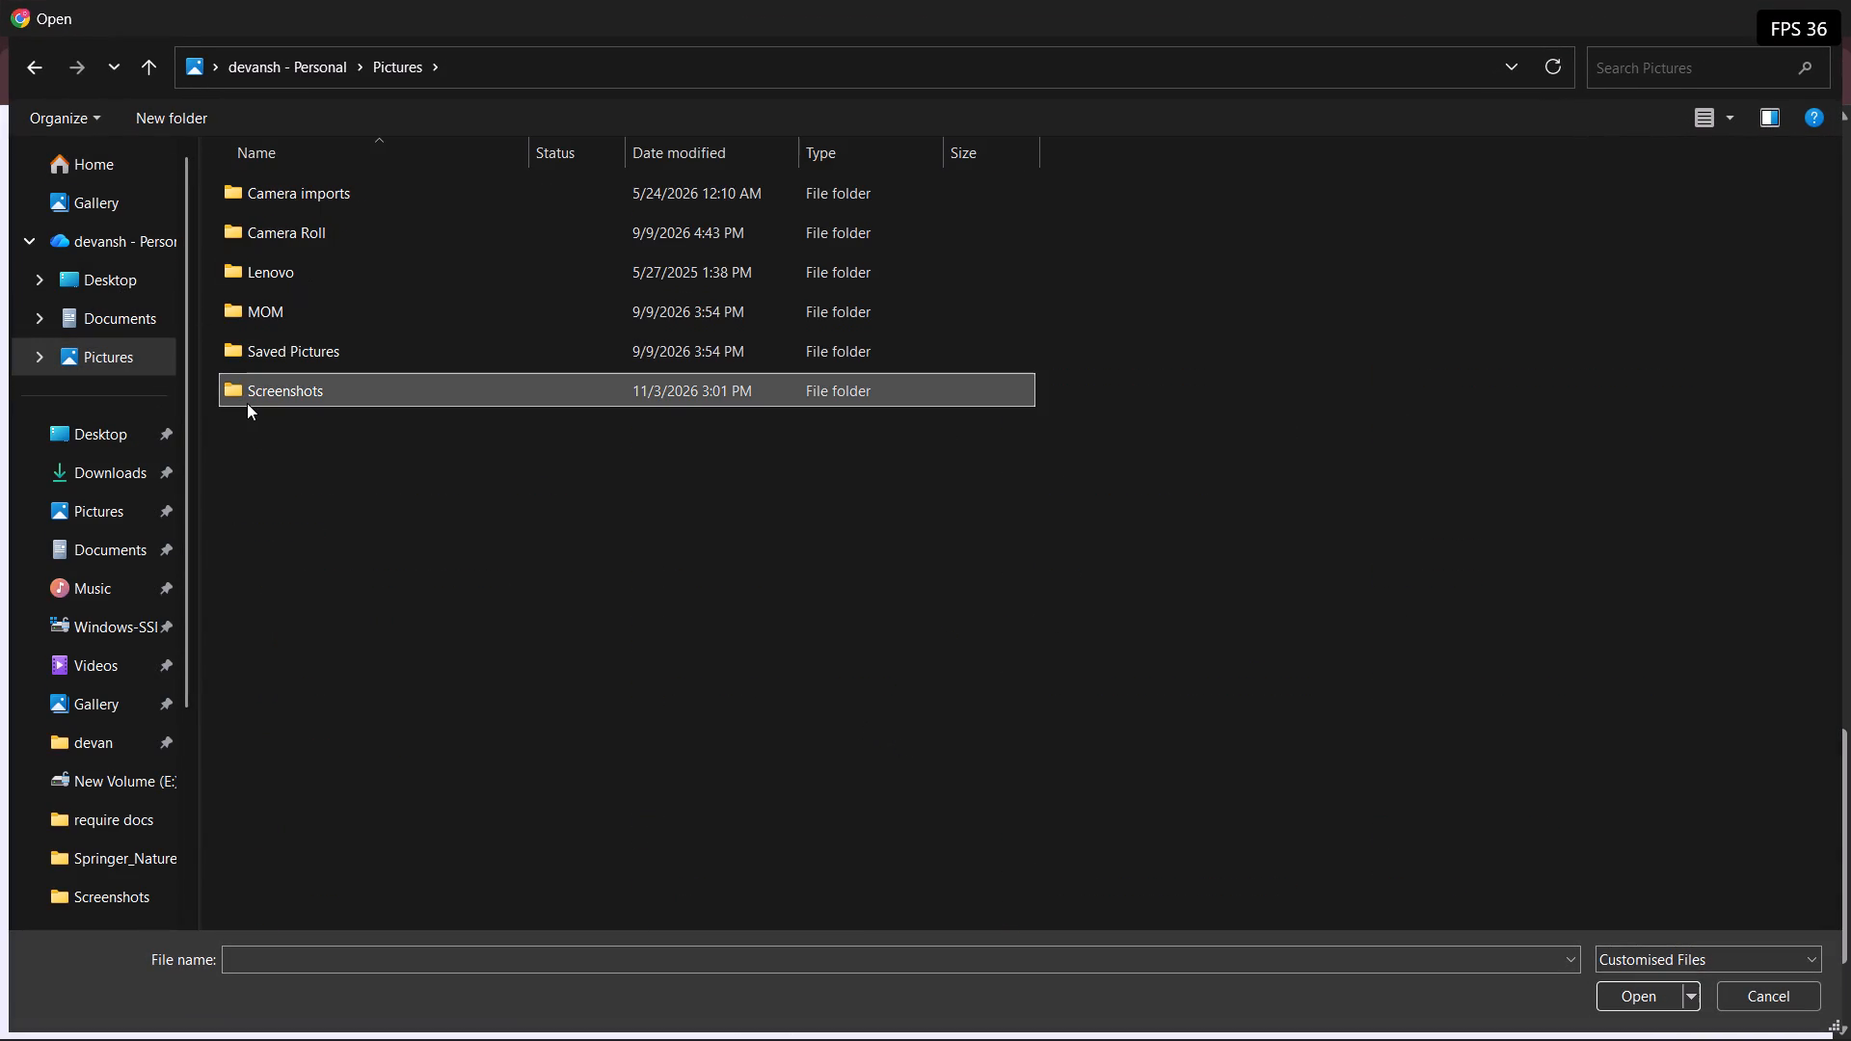
double_click(247, 403)
scroll(540, 460, down, 20)
scroll(540, 460, down, 20)
scroll(540, 460, down, 20)
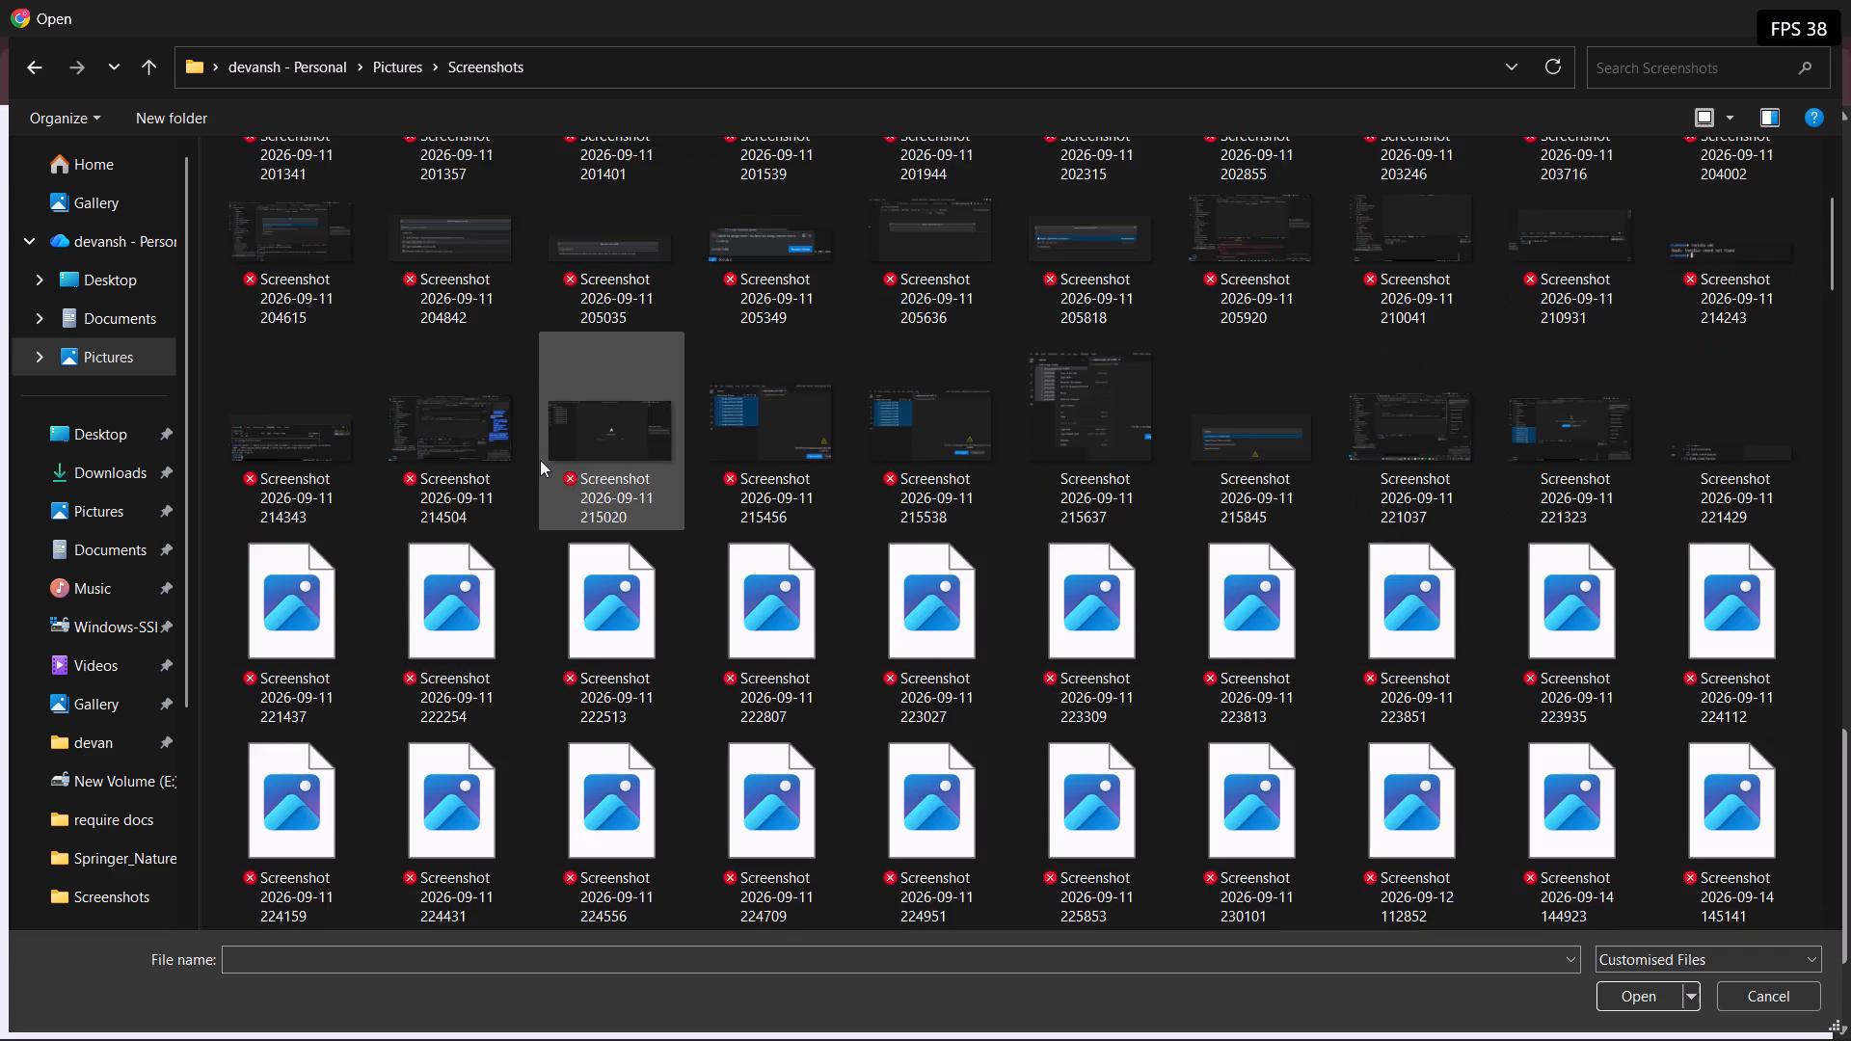
scroll(540, 460, down, 20)
scroll(540, 460, down, 20)
scroll(540, 460, down, 20)
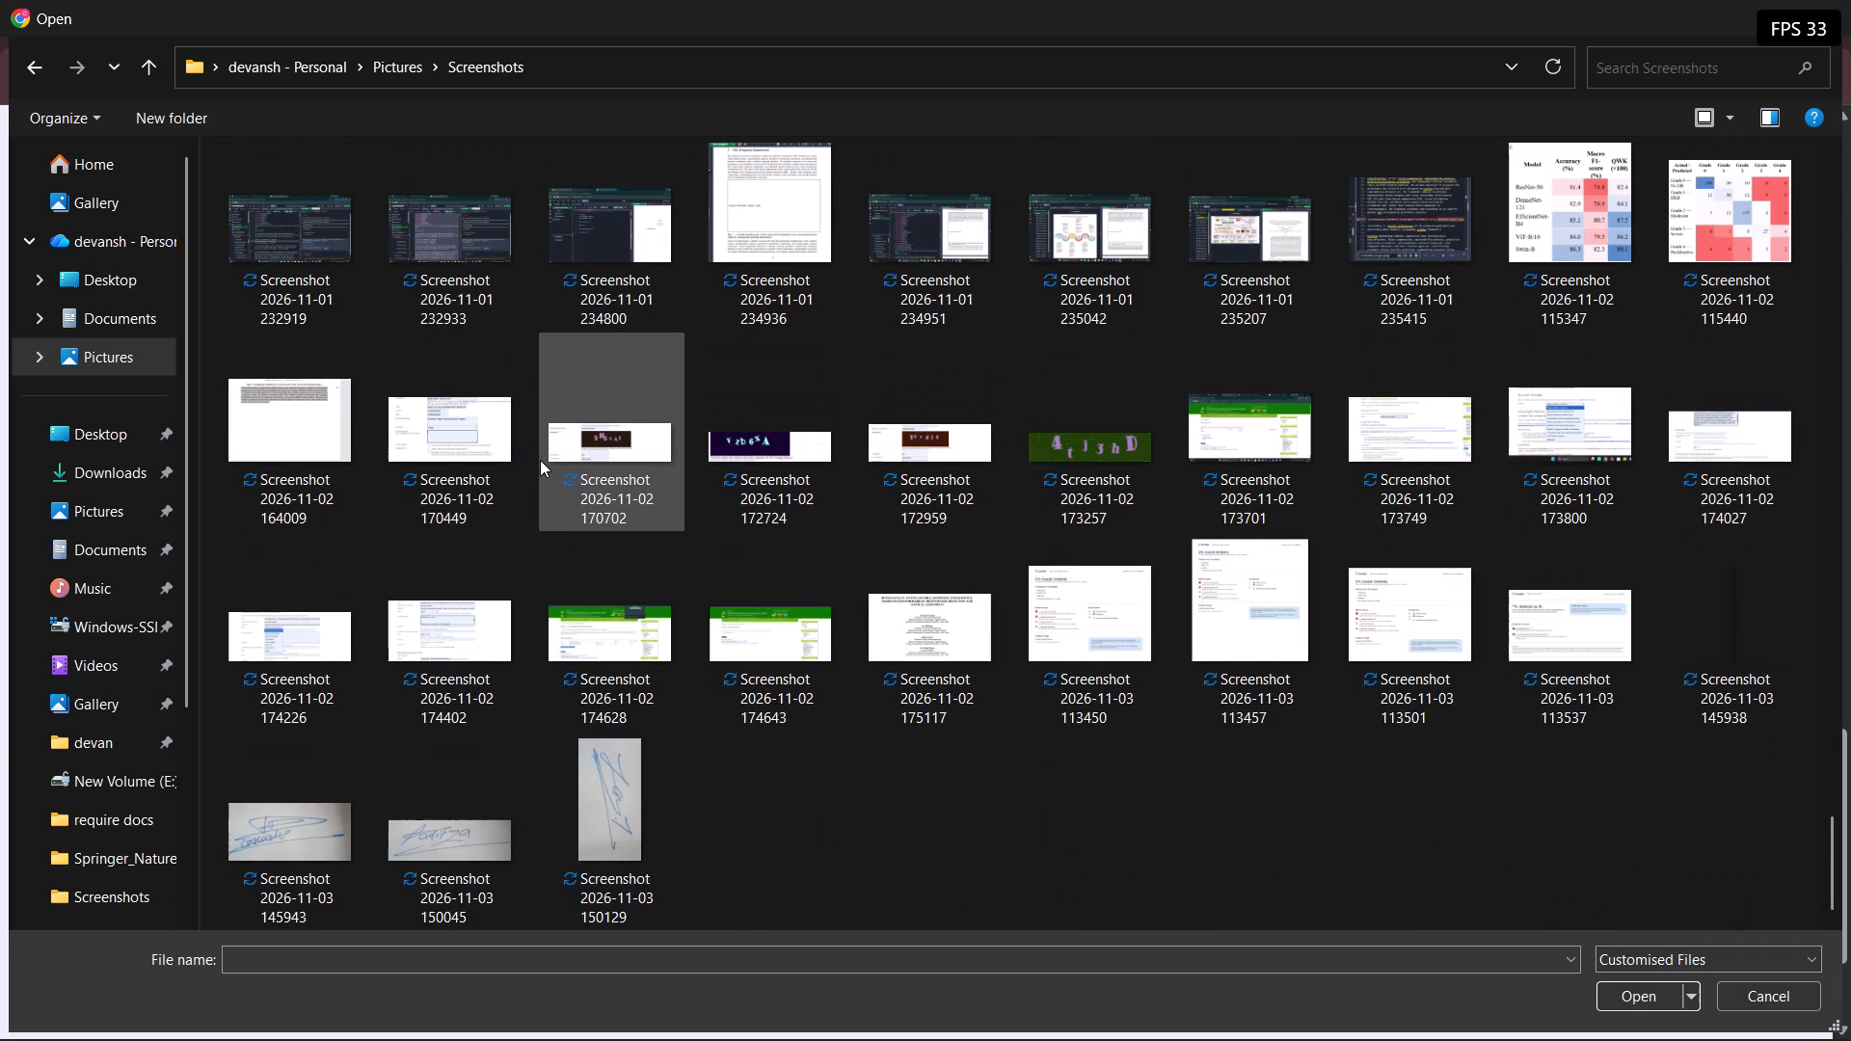
click(790, 631)
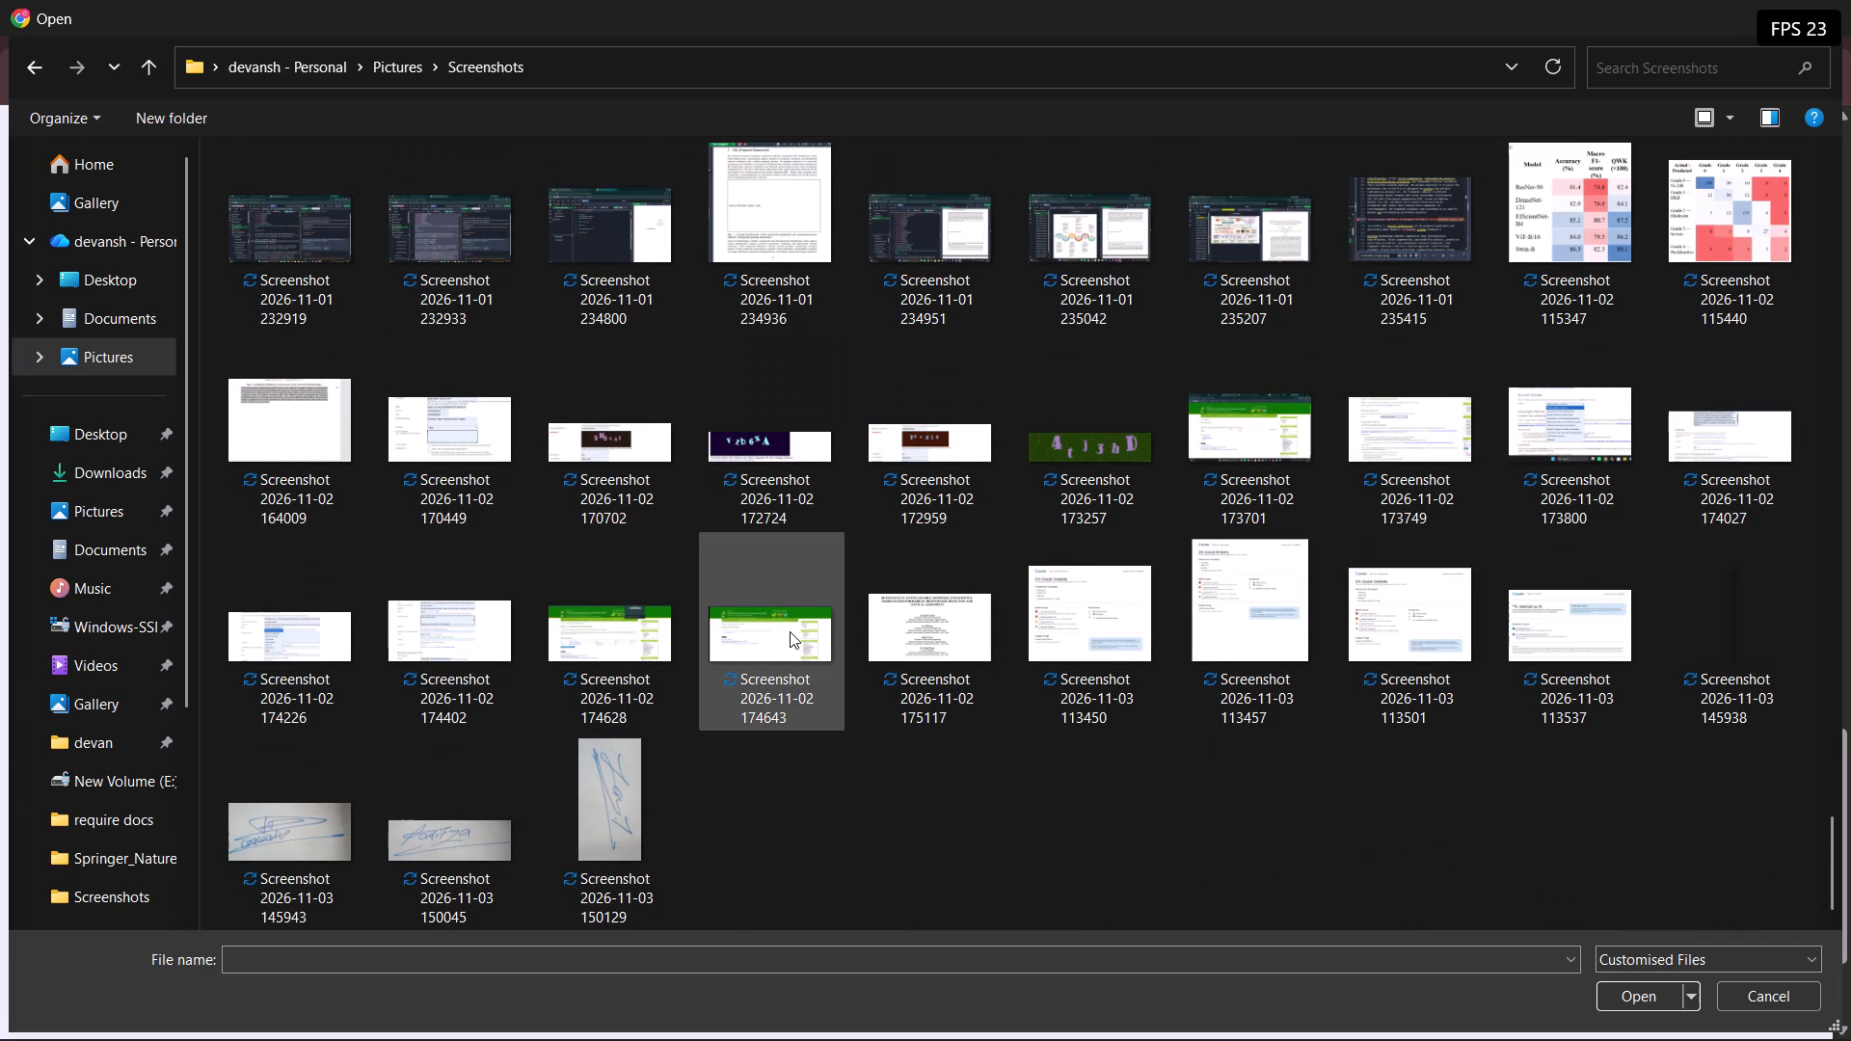
click(1620, 994)
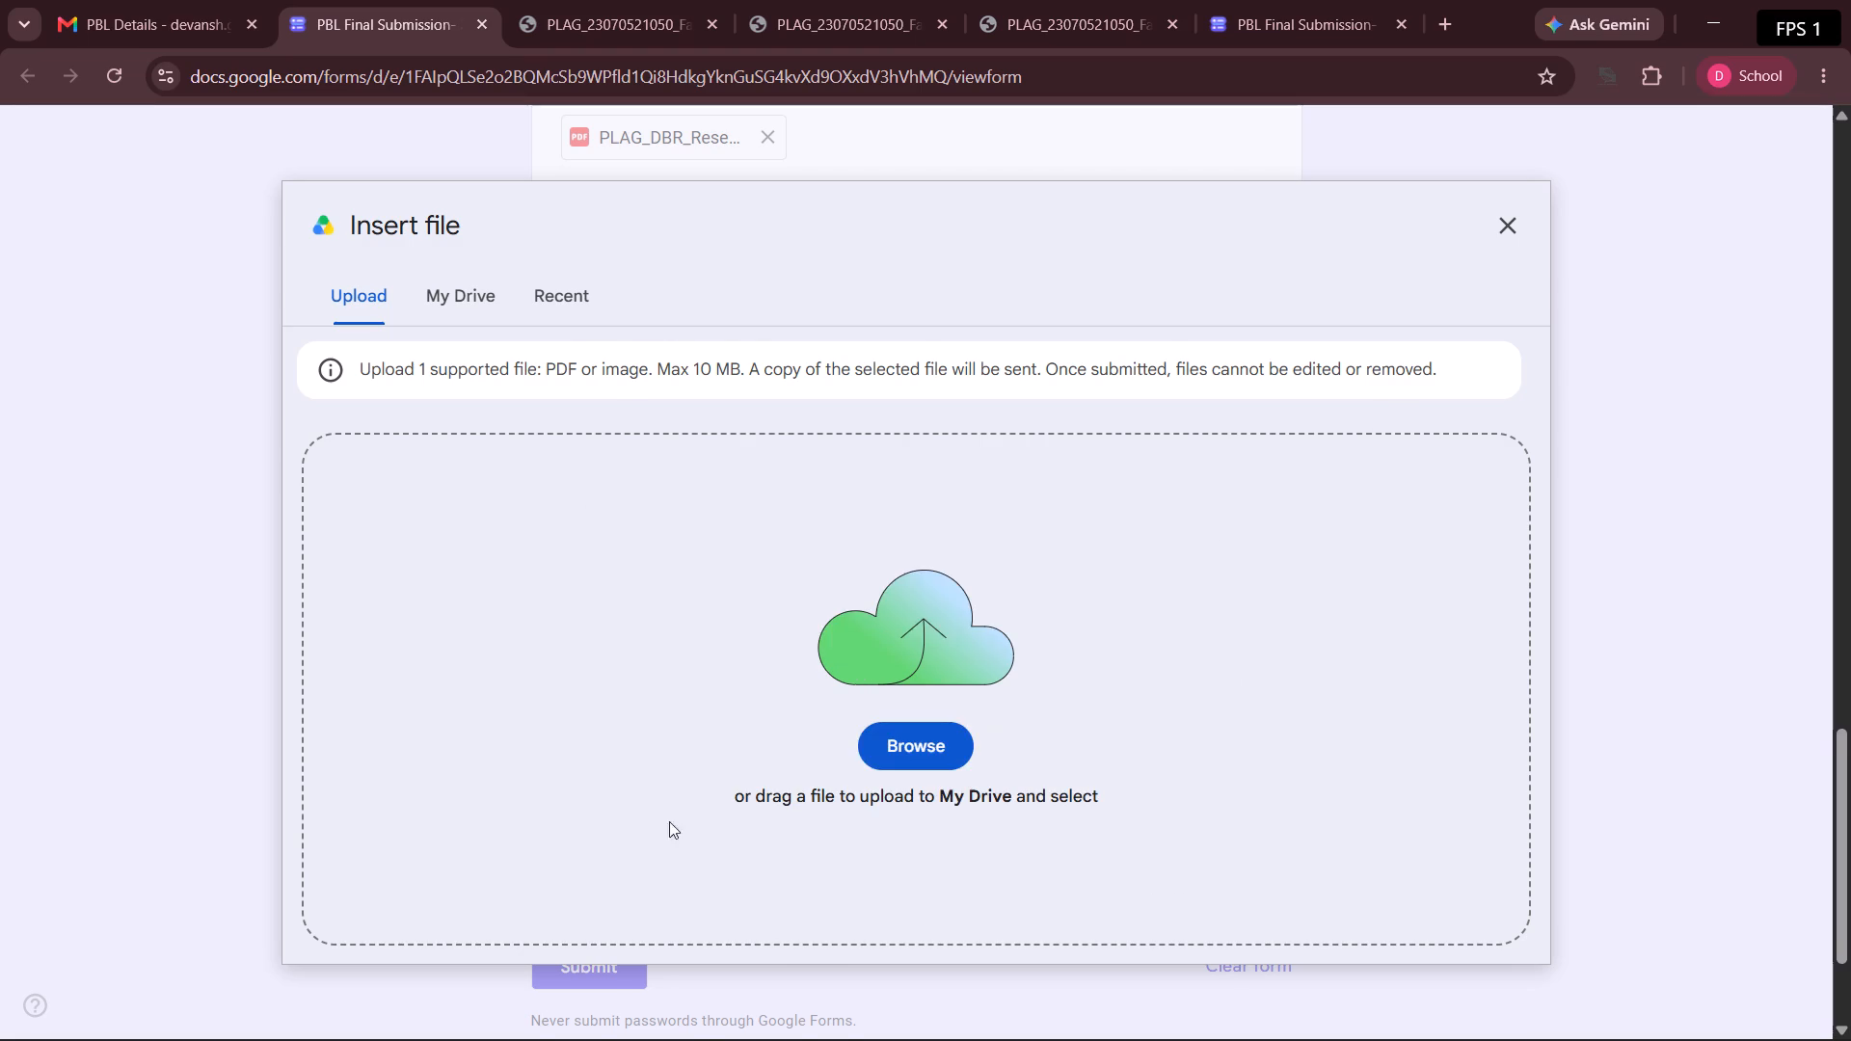
Upload the Signatures document from Downloads as the Signature of all students Word doc.
click(636, 790)
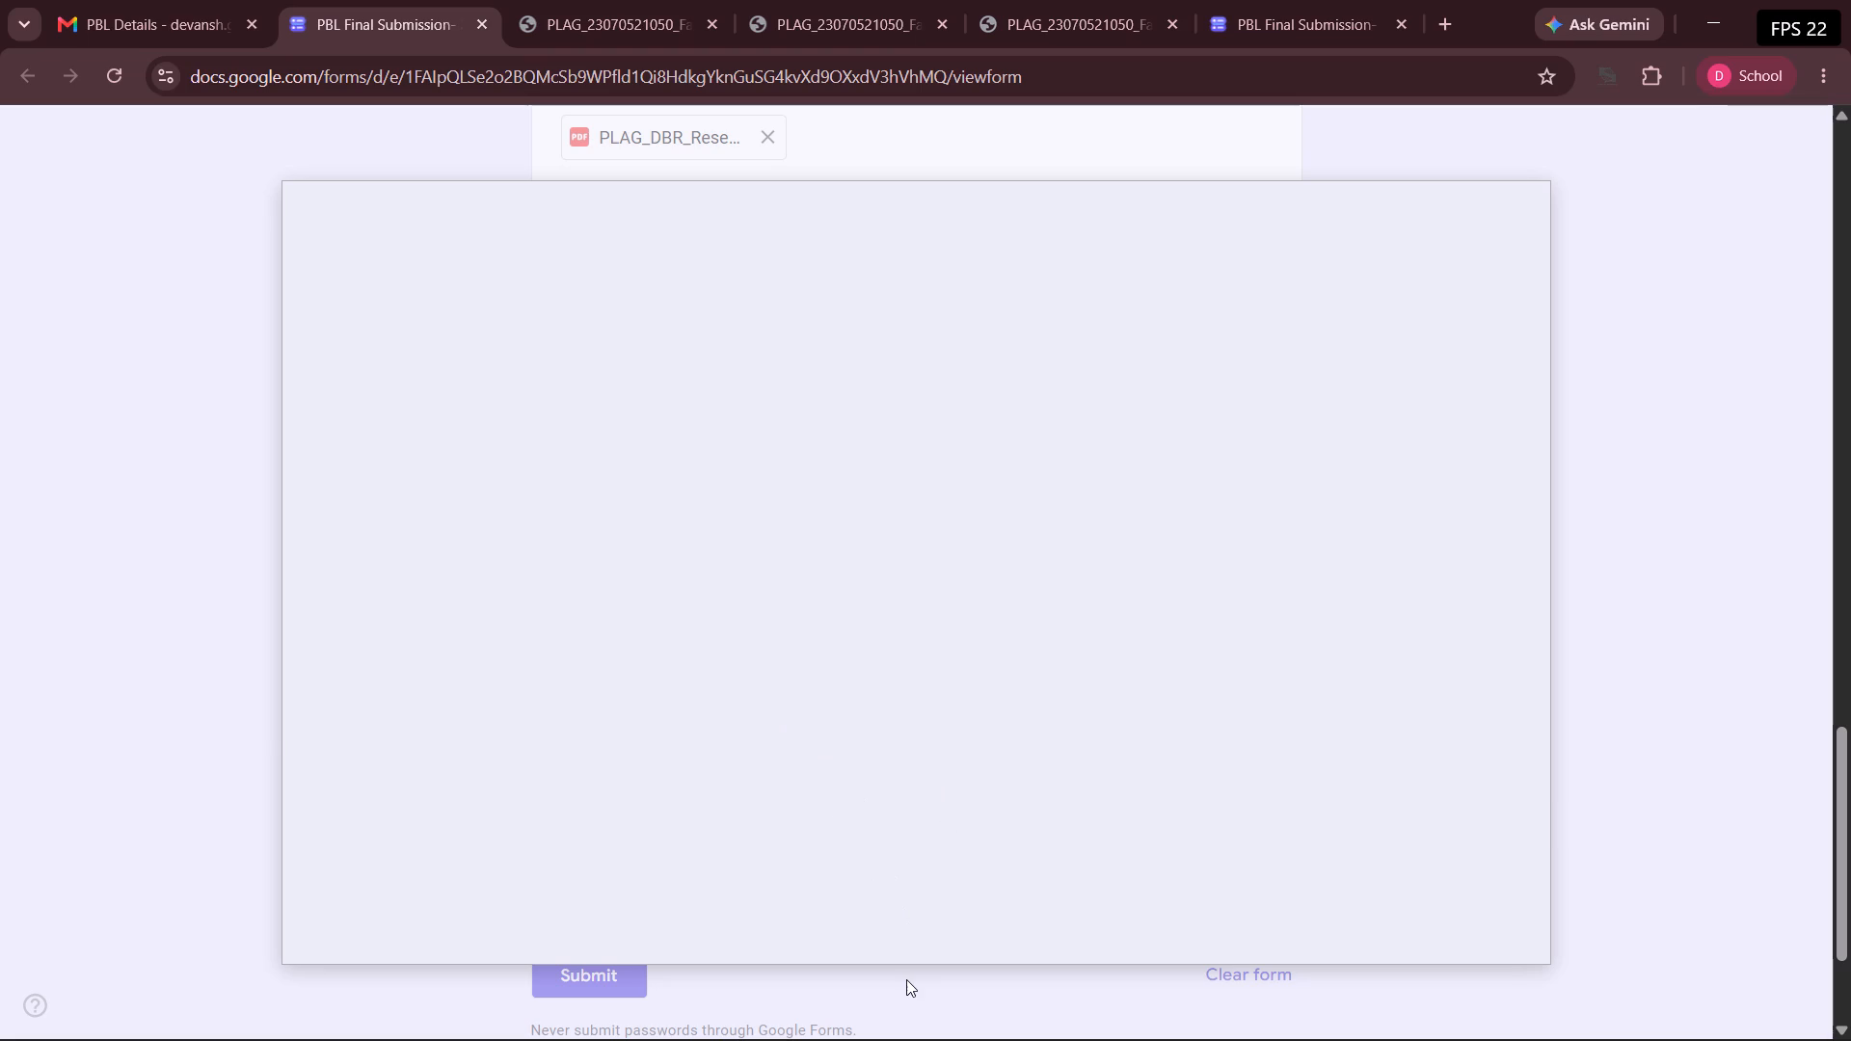
click(823, 750)
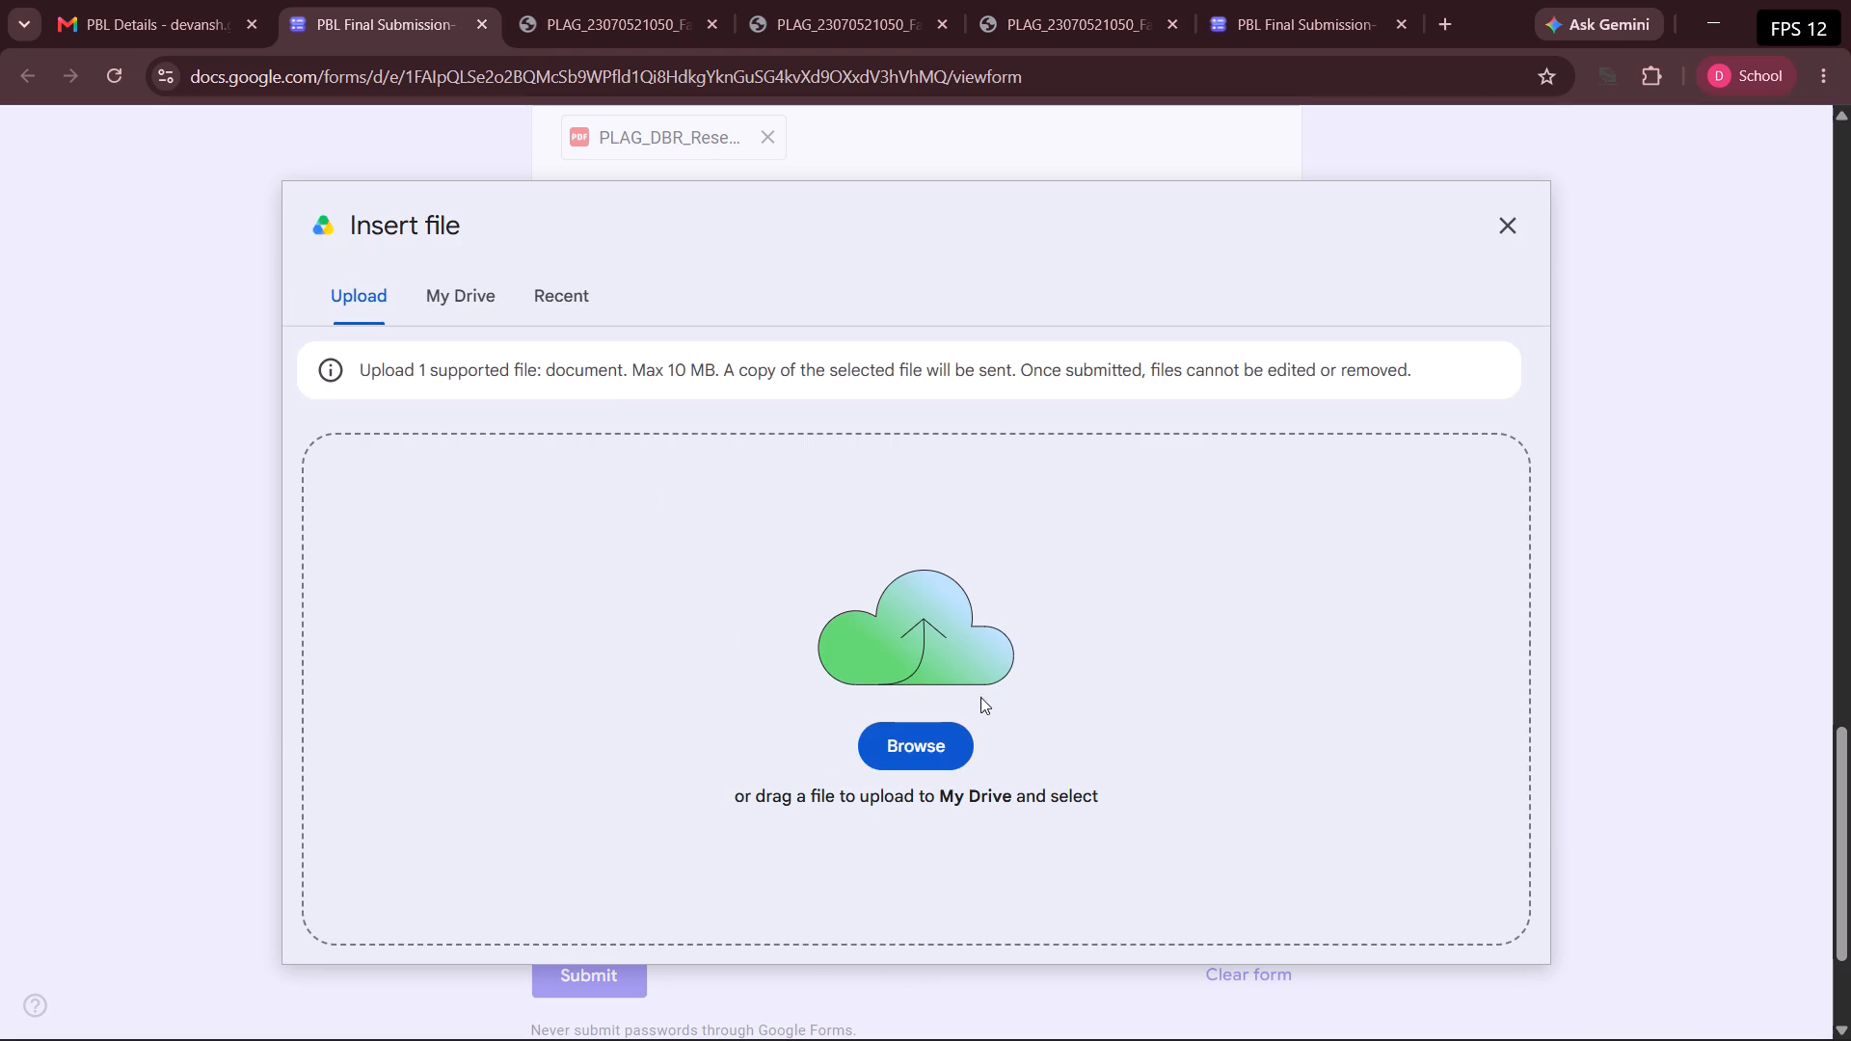
click(923, 739)
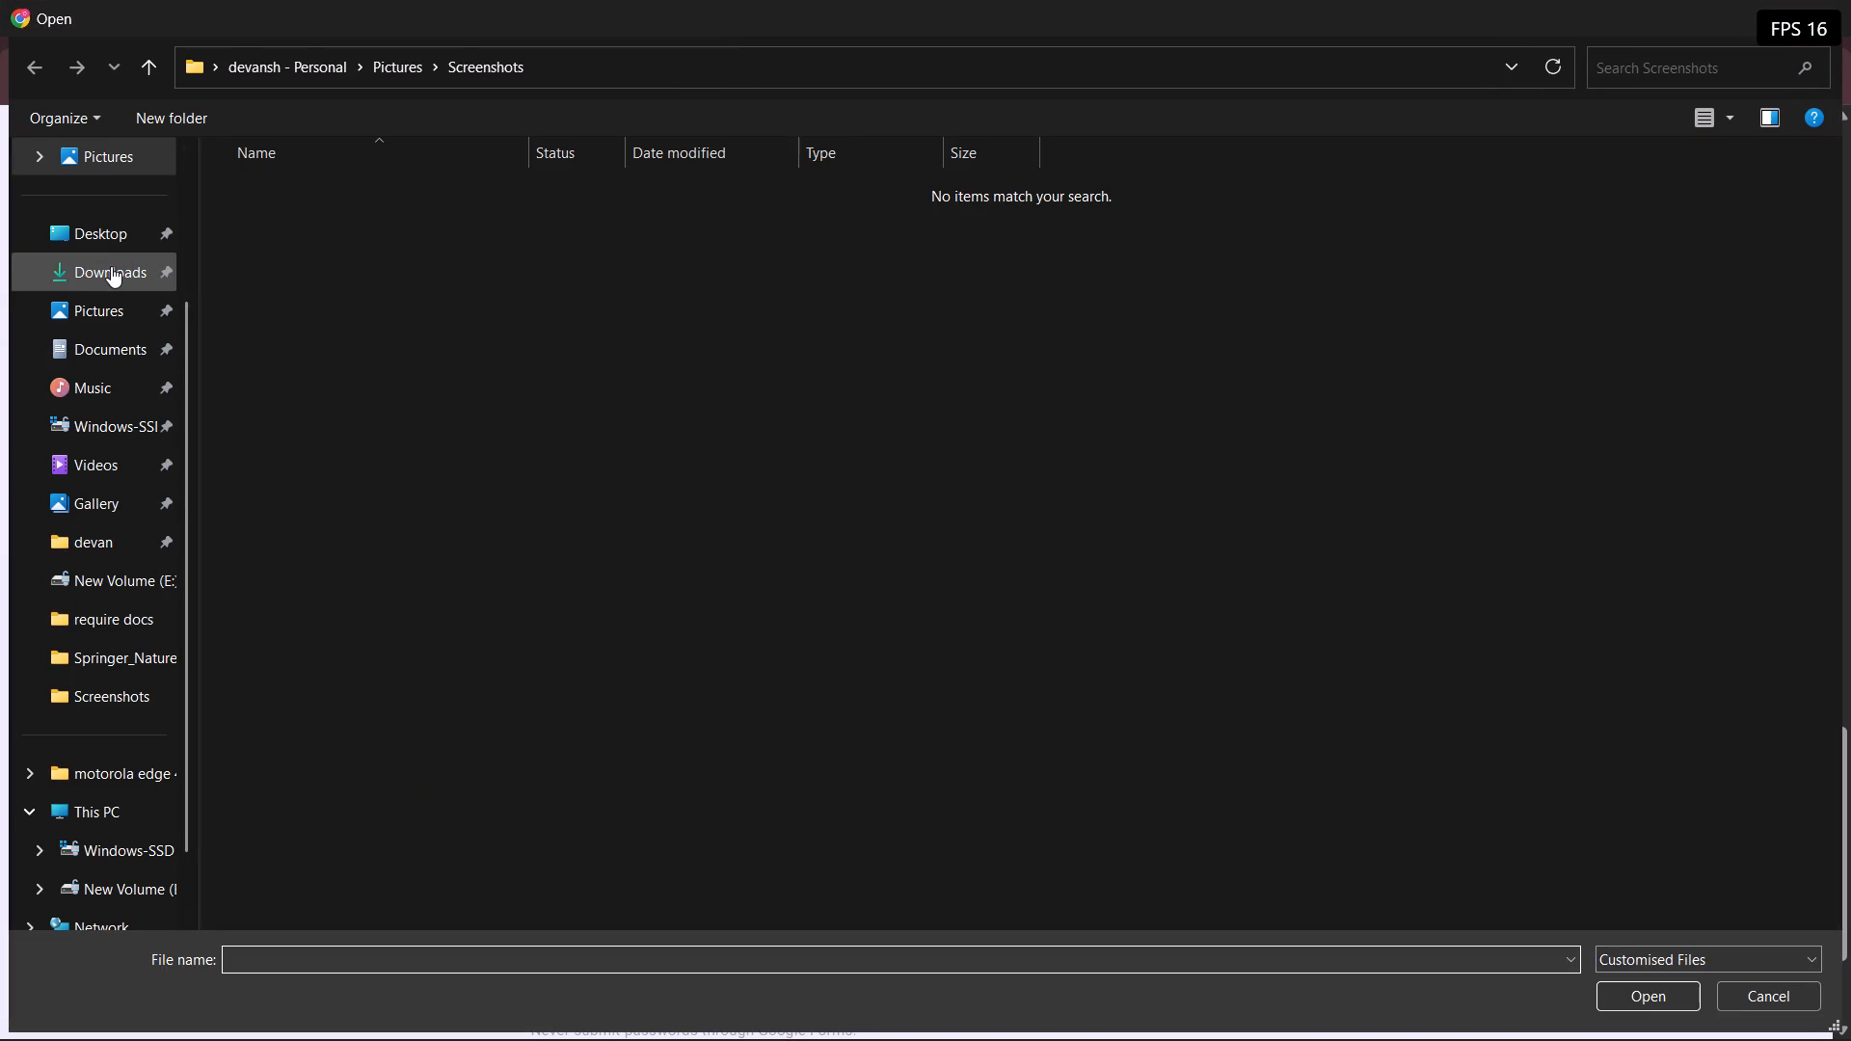
click(111, 266)
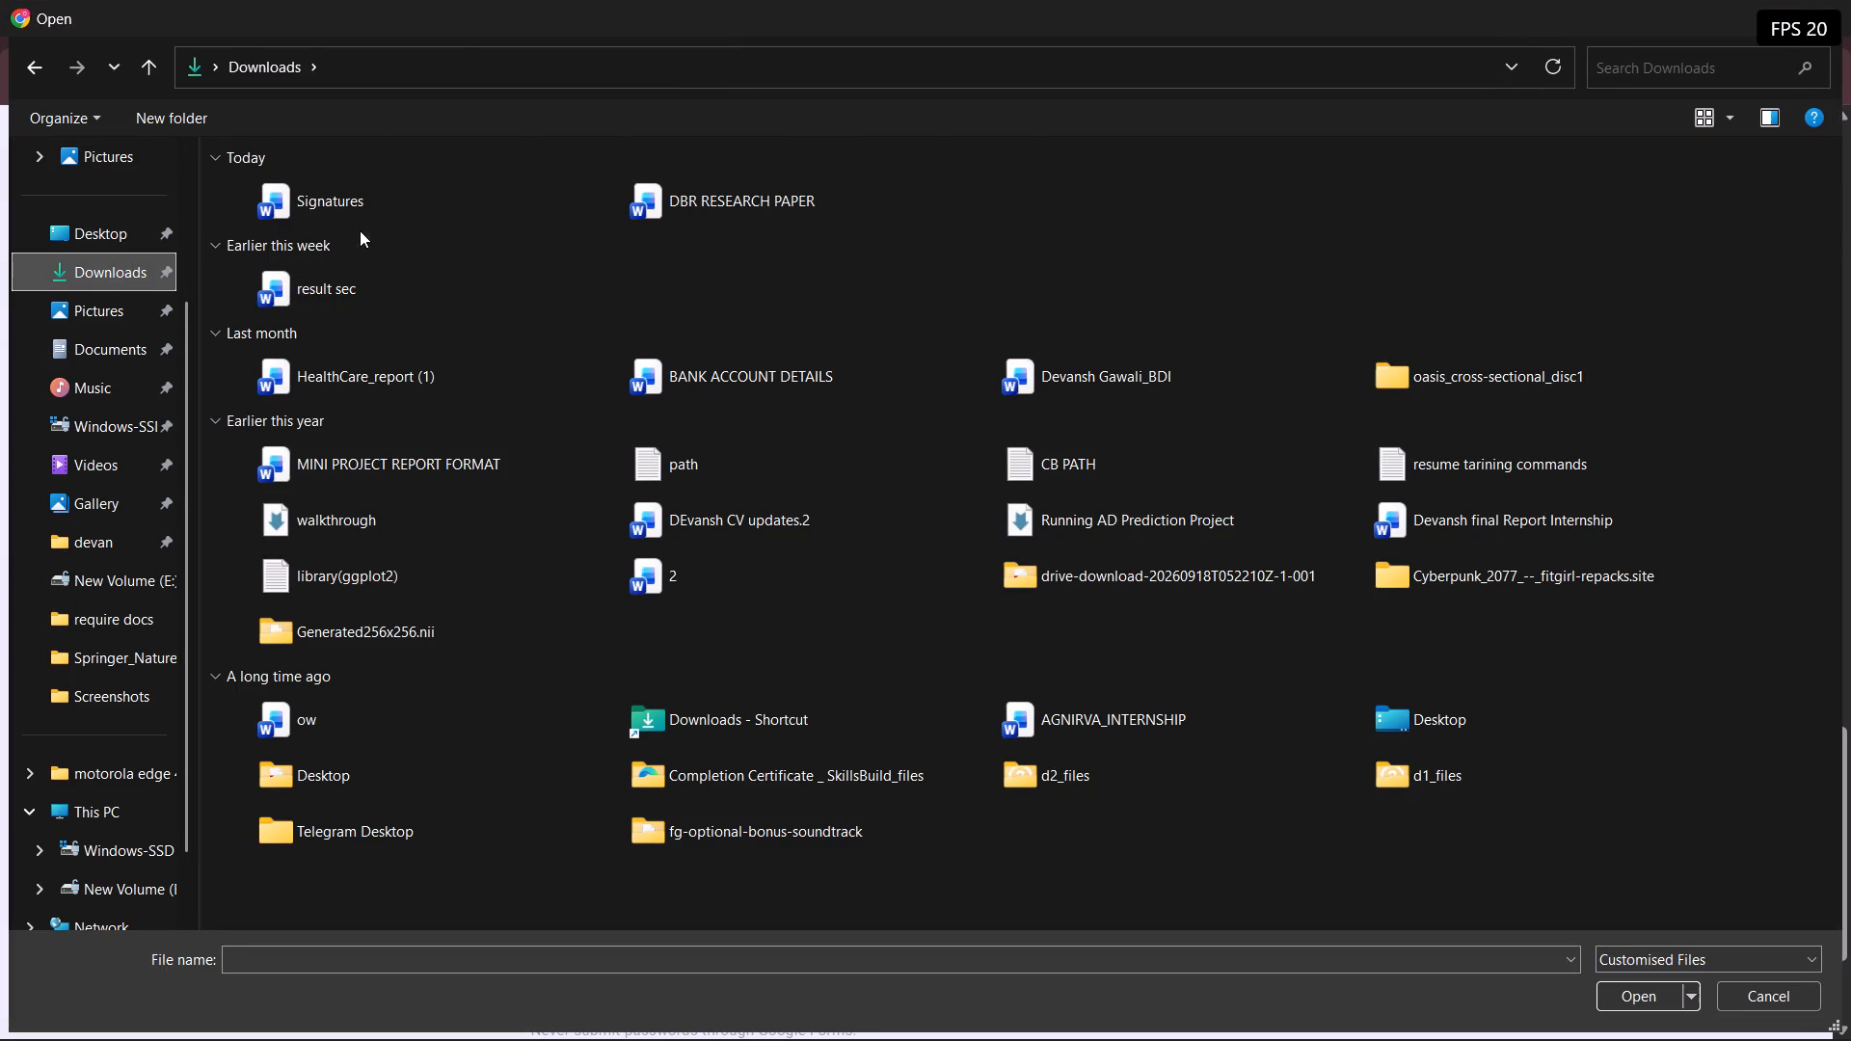
click(352, 214)
click(1628, 999)
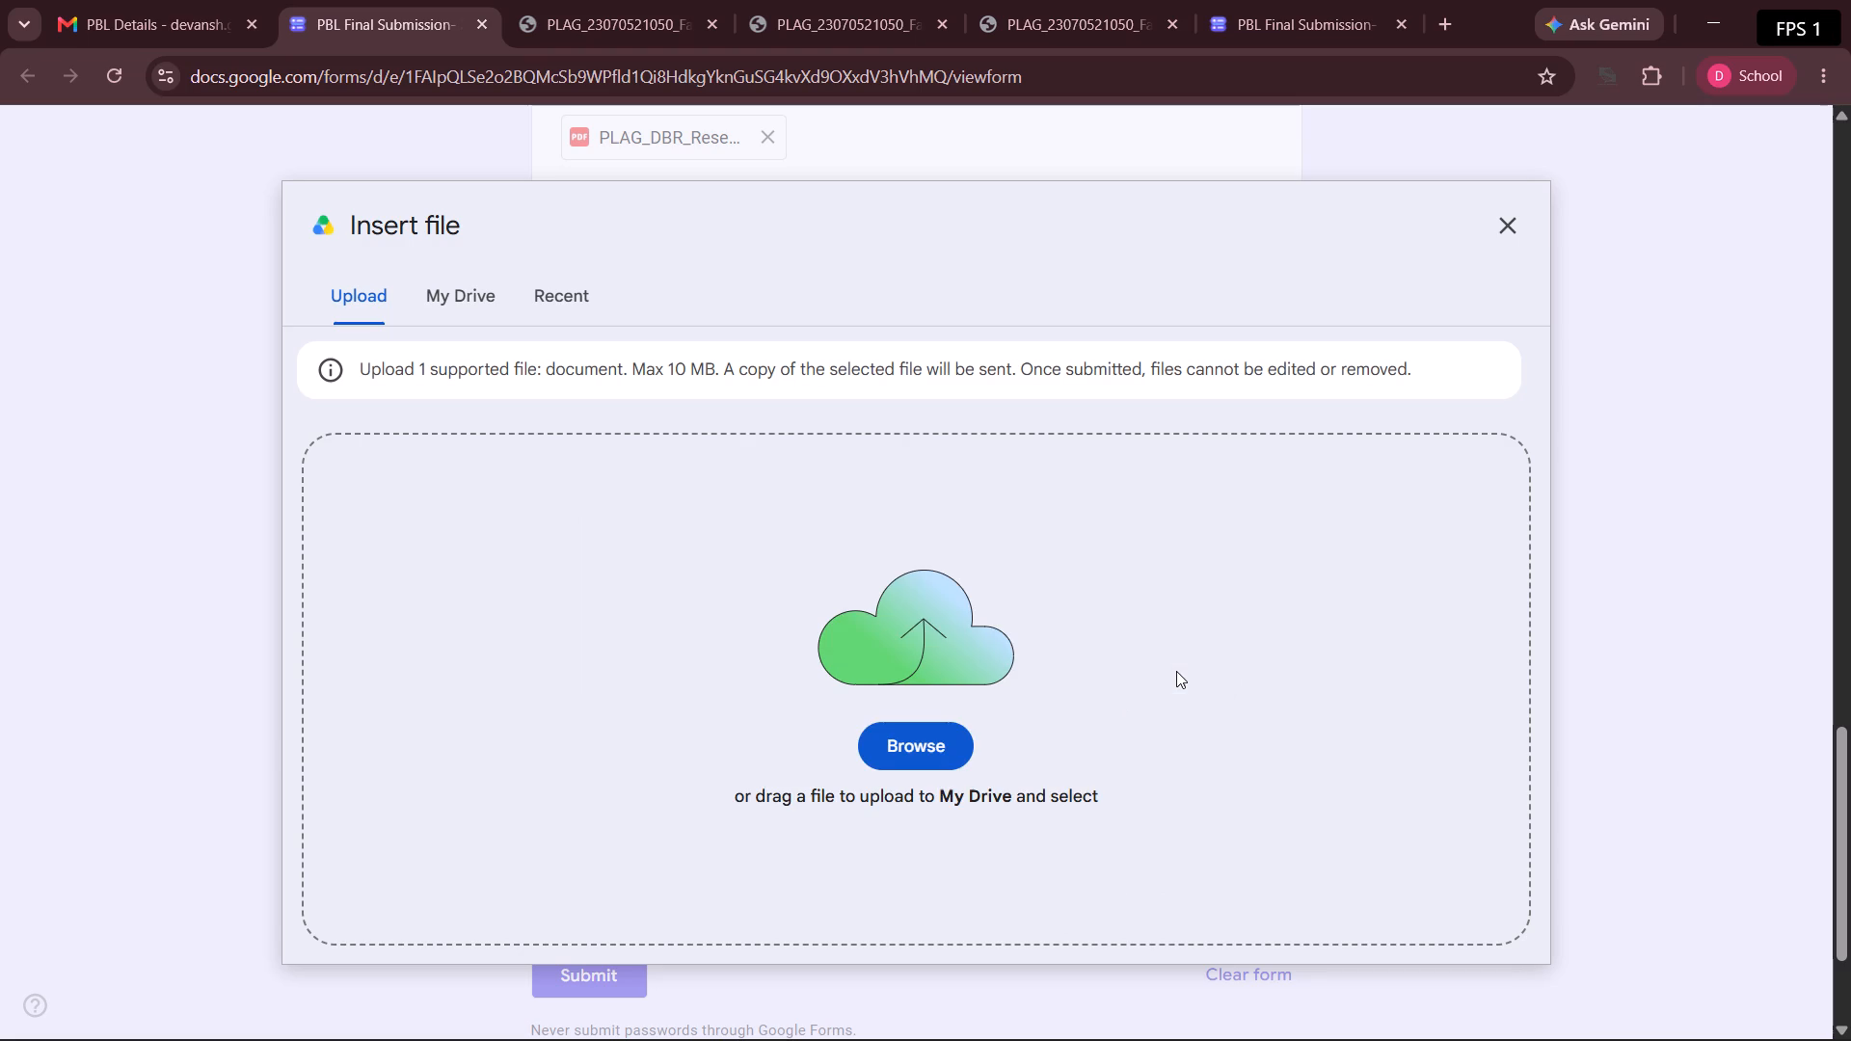
click(912, 744)
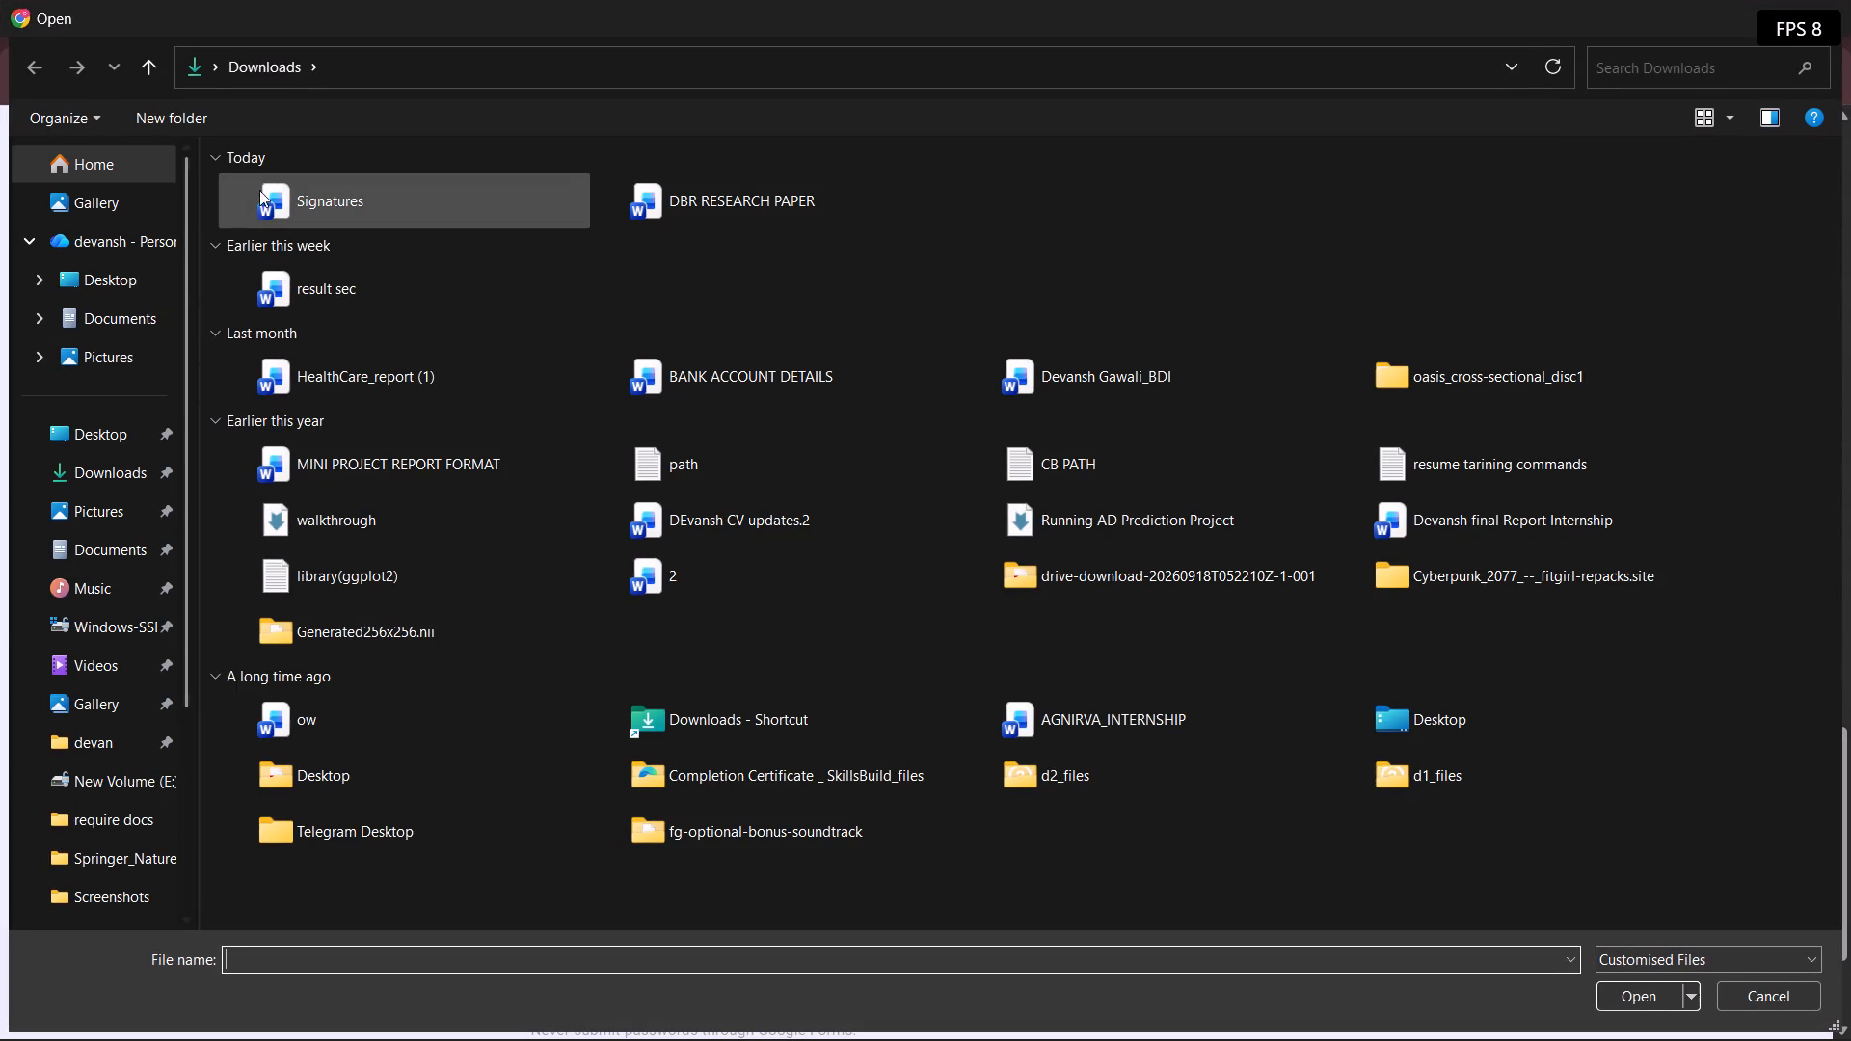
click(256, 211)
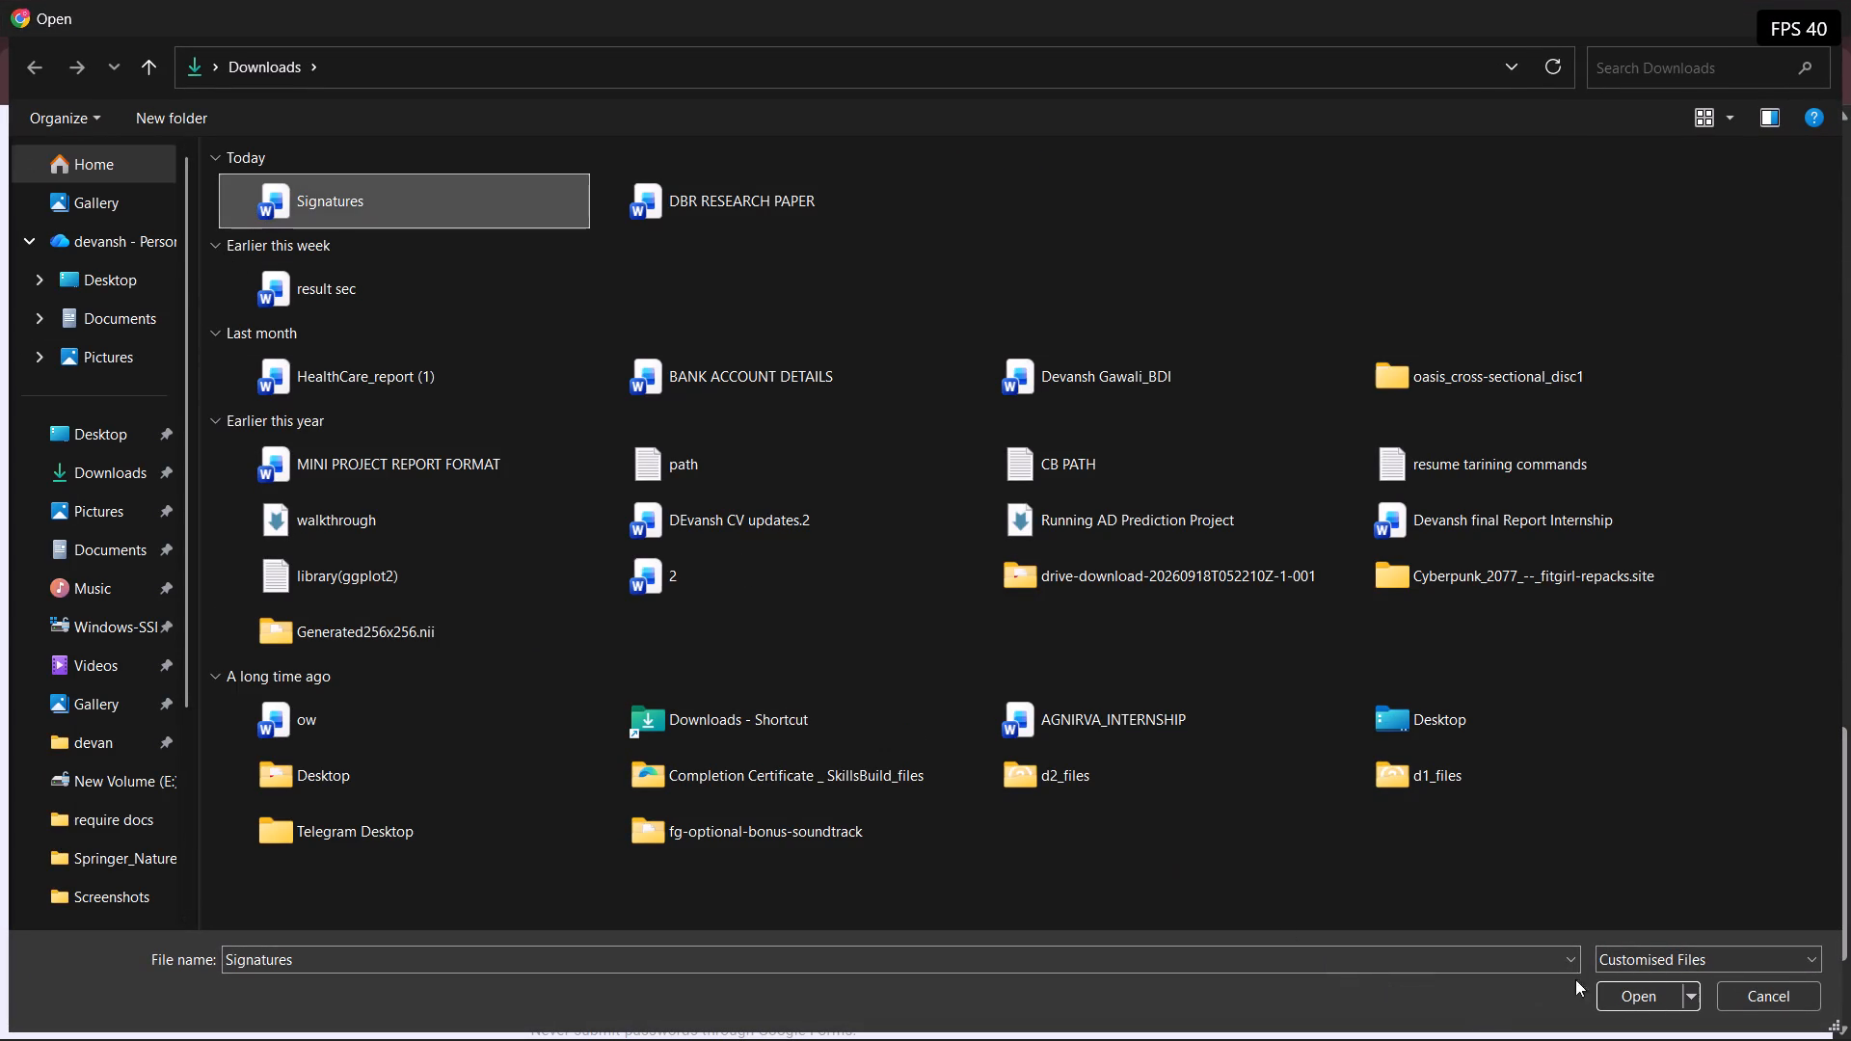
click(1649, 992)
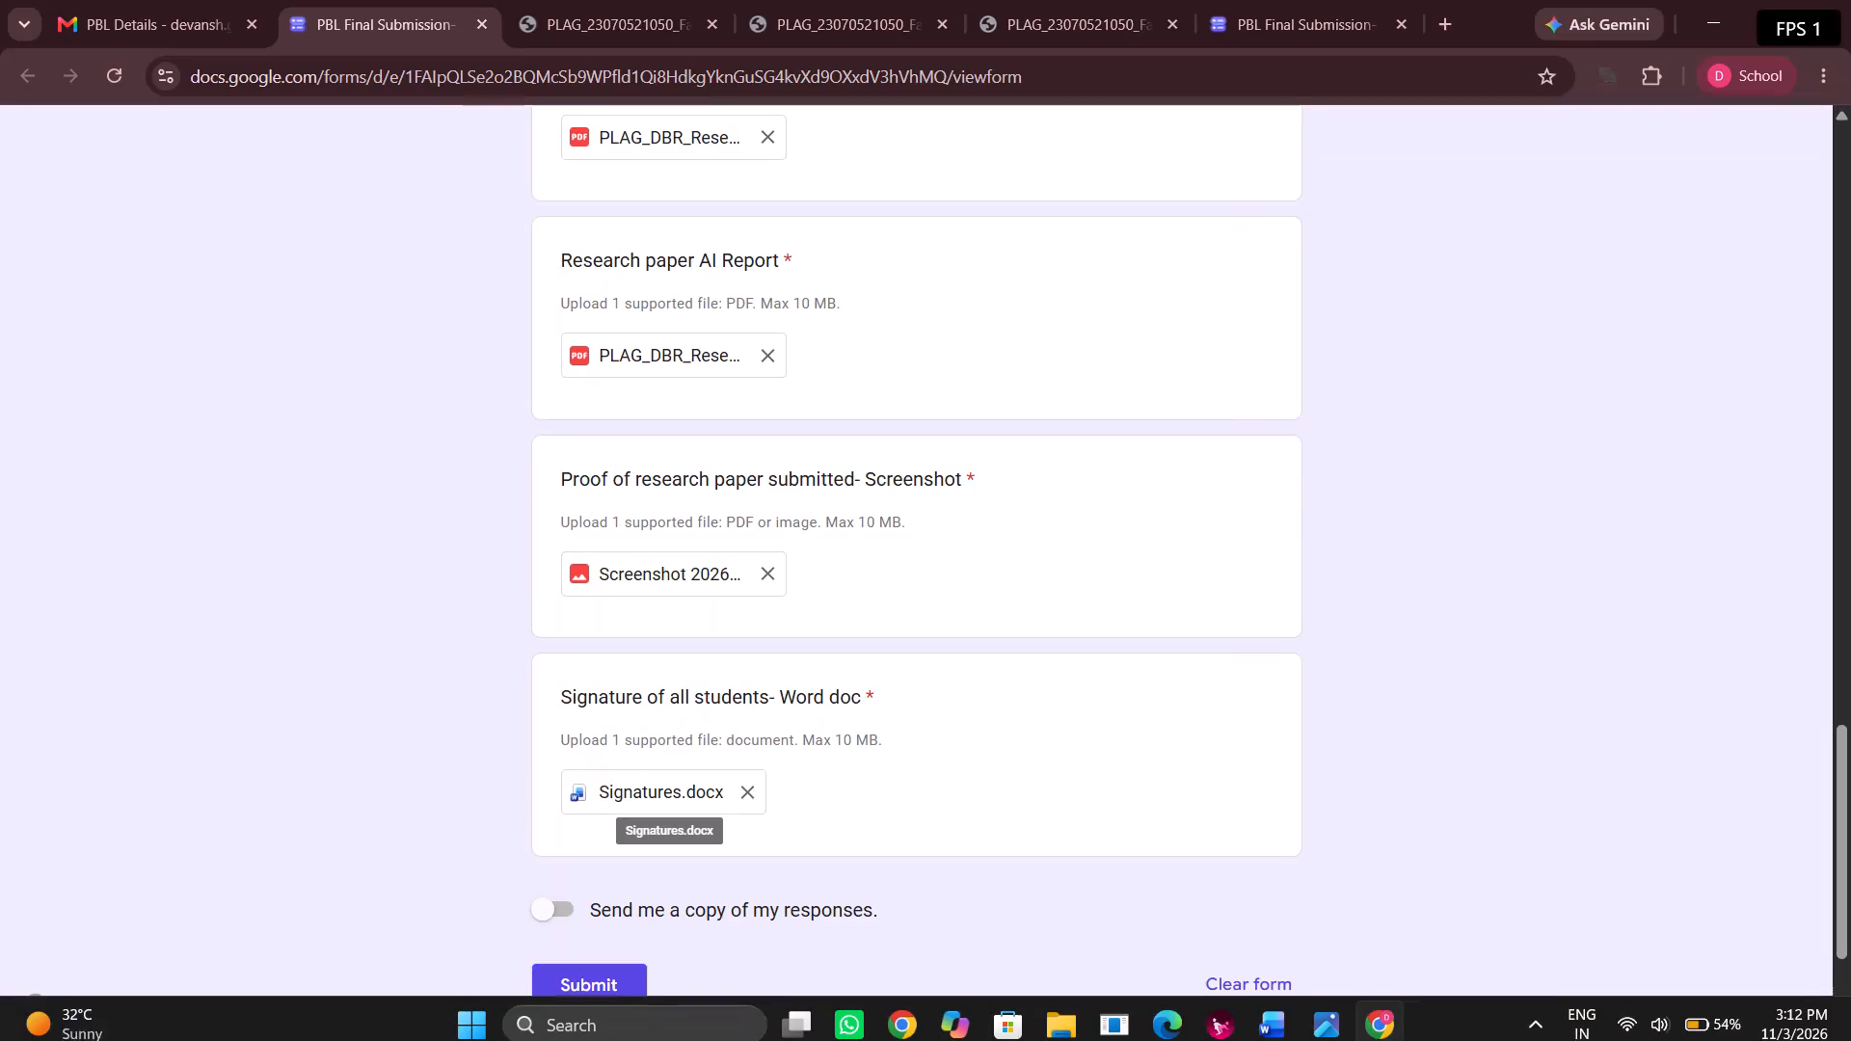
Open the uploaded Signatures.docx from the form, reloading the page if needed, and examine its table of names and signatures.
click(577, 797)
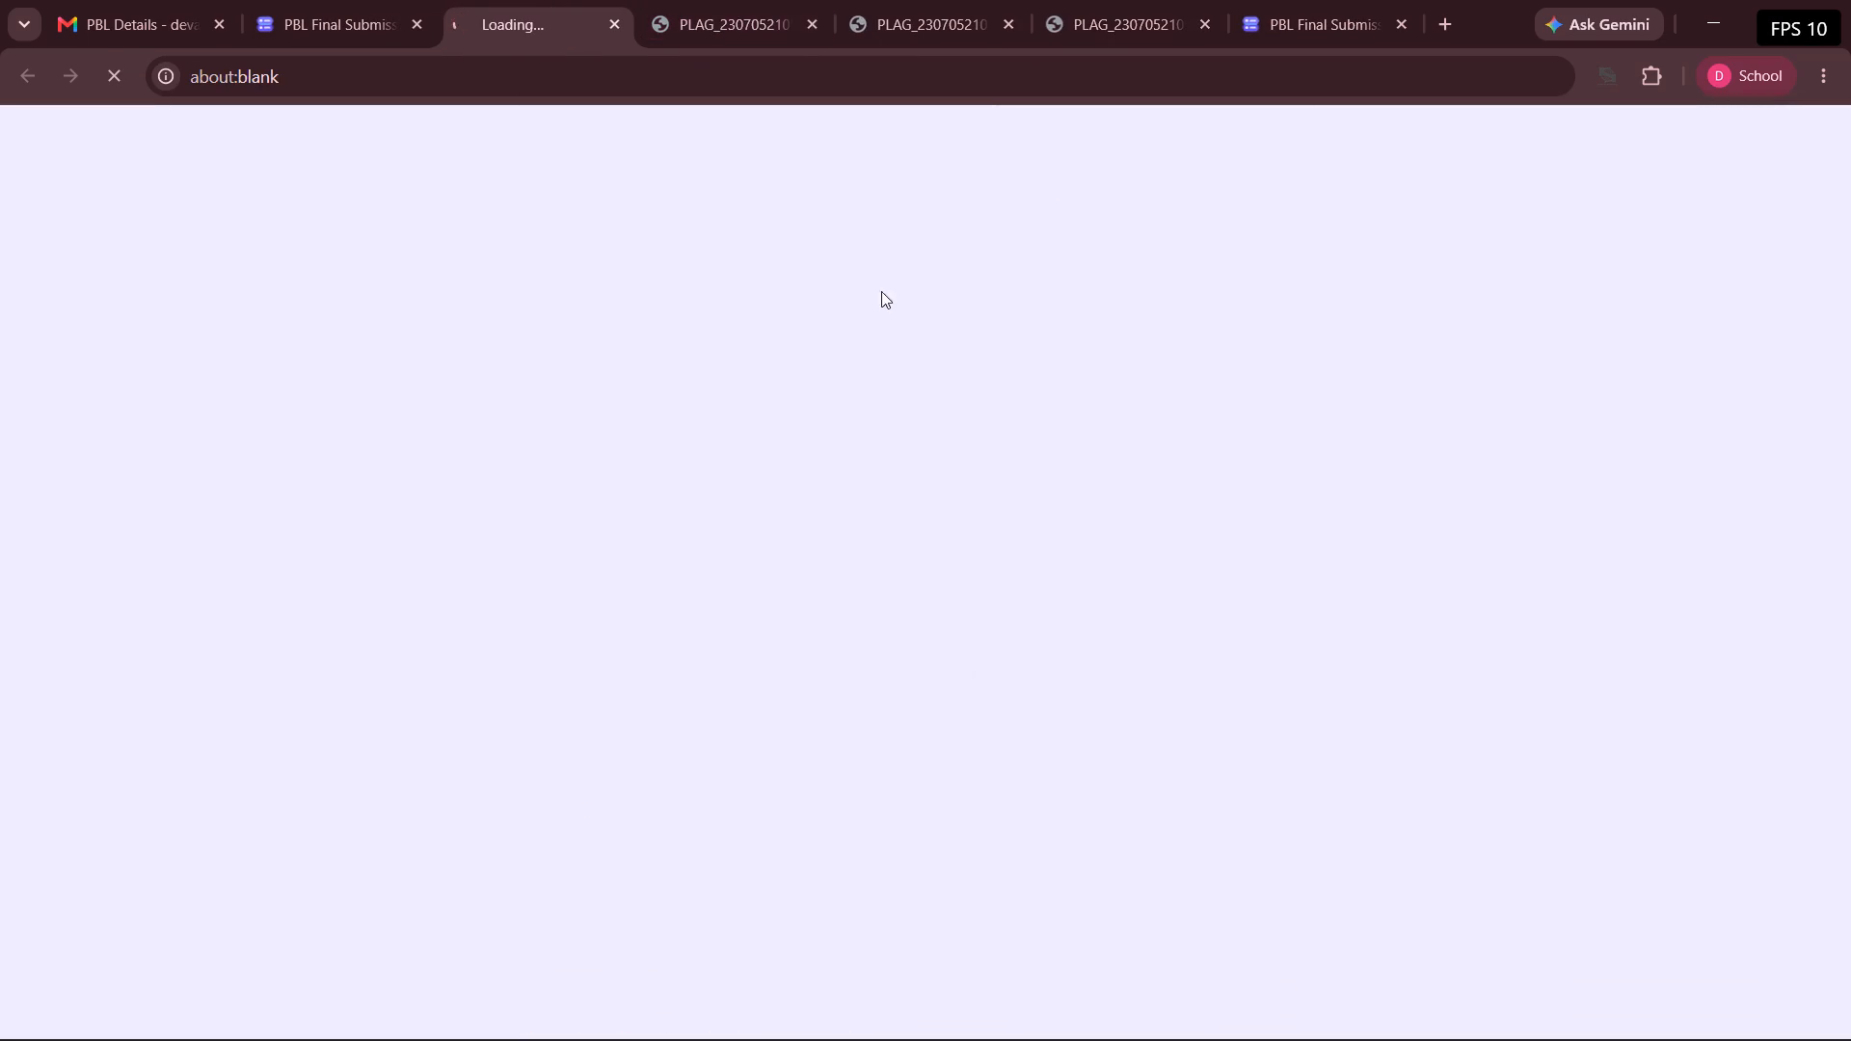
click(631, 637)
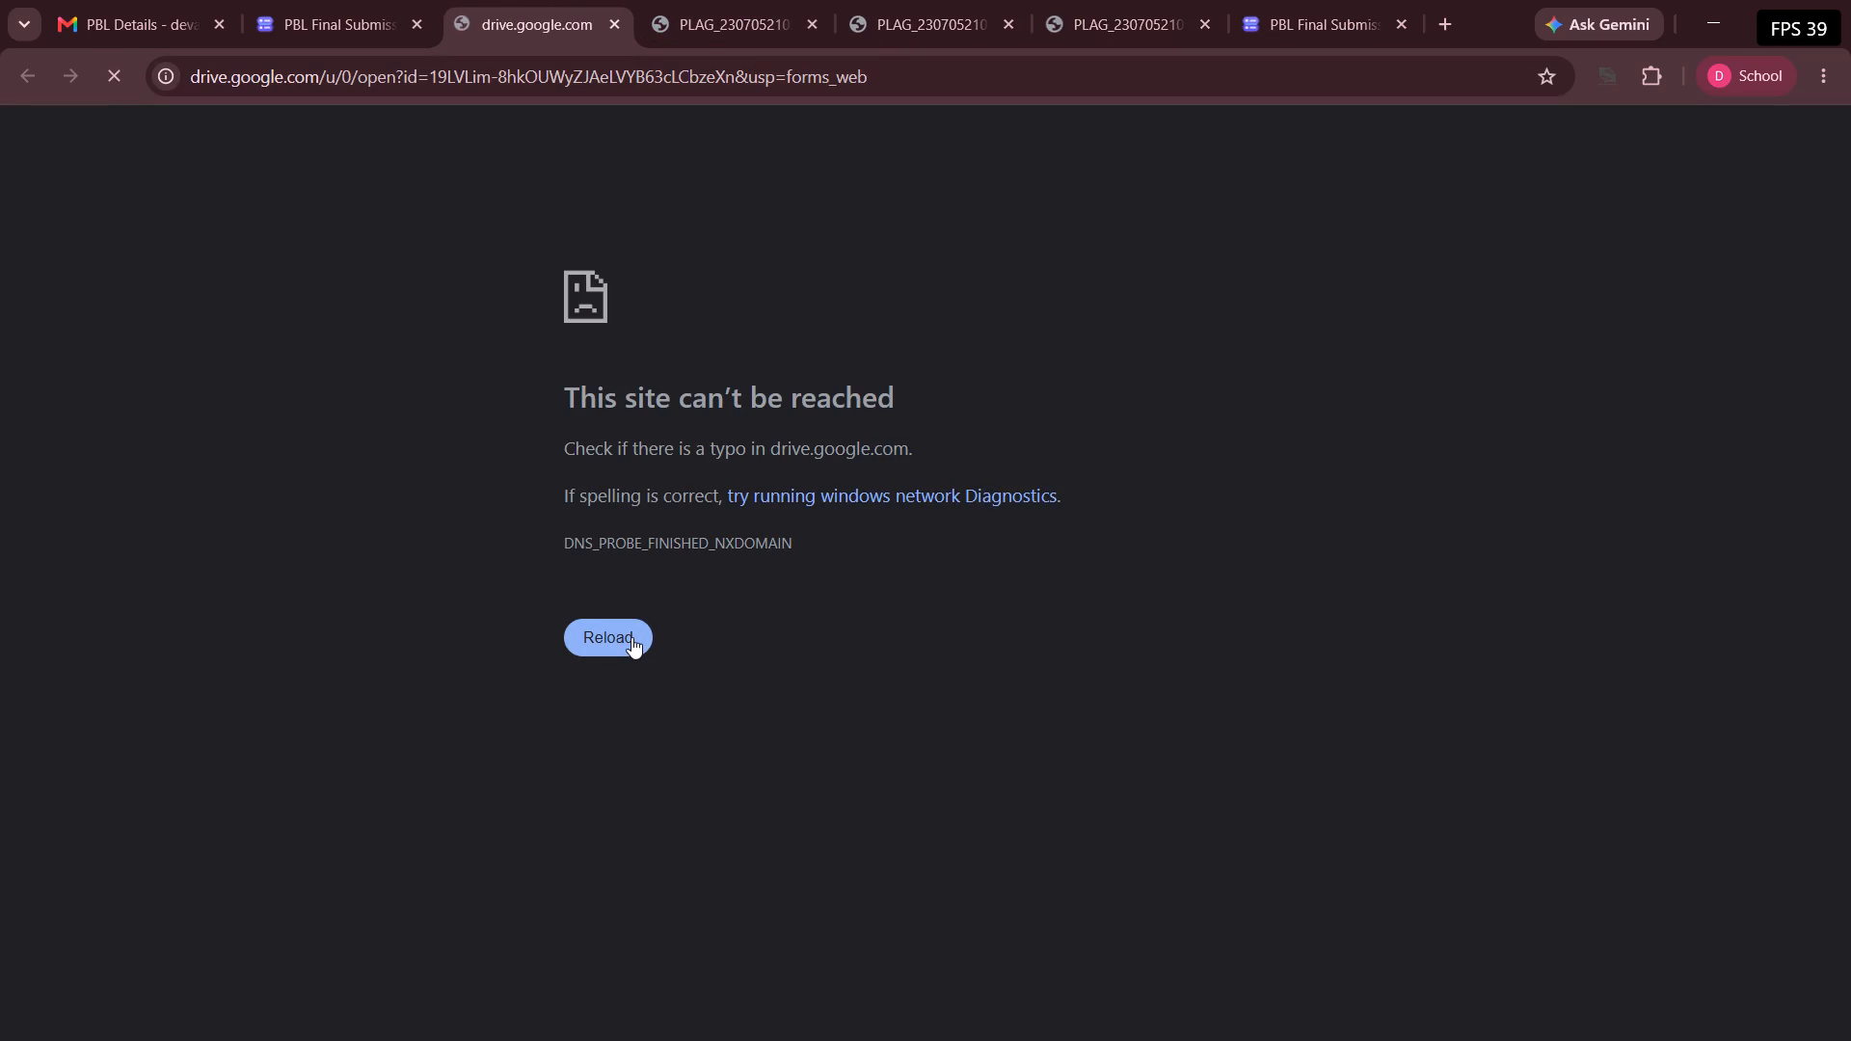
click(602, 635)
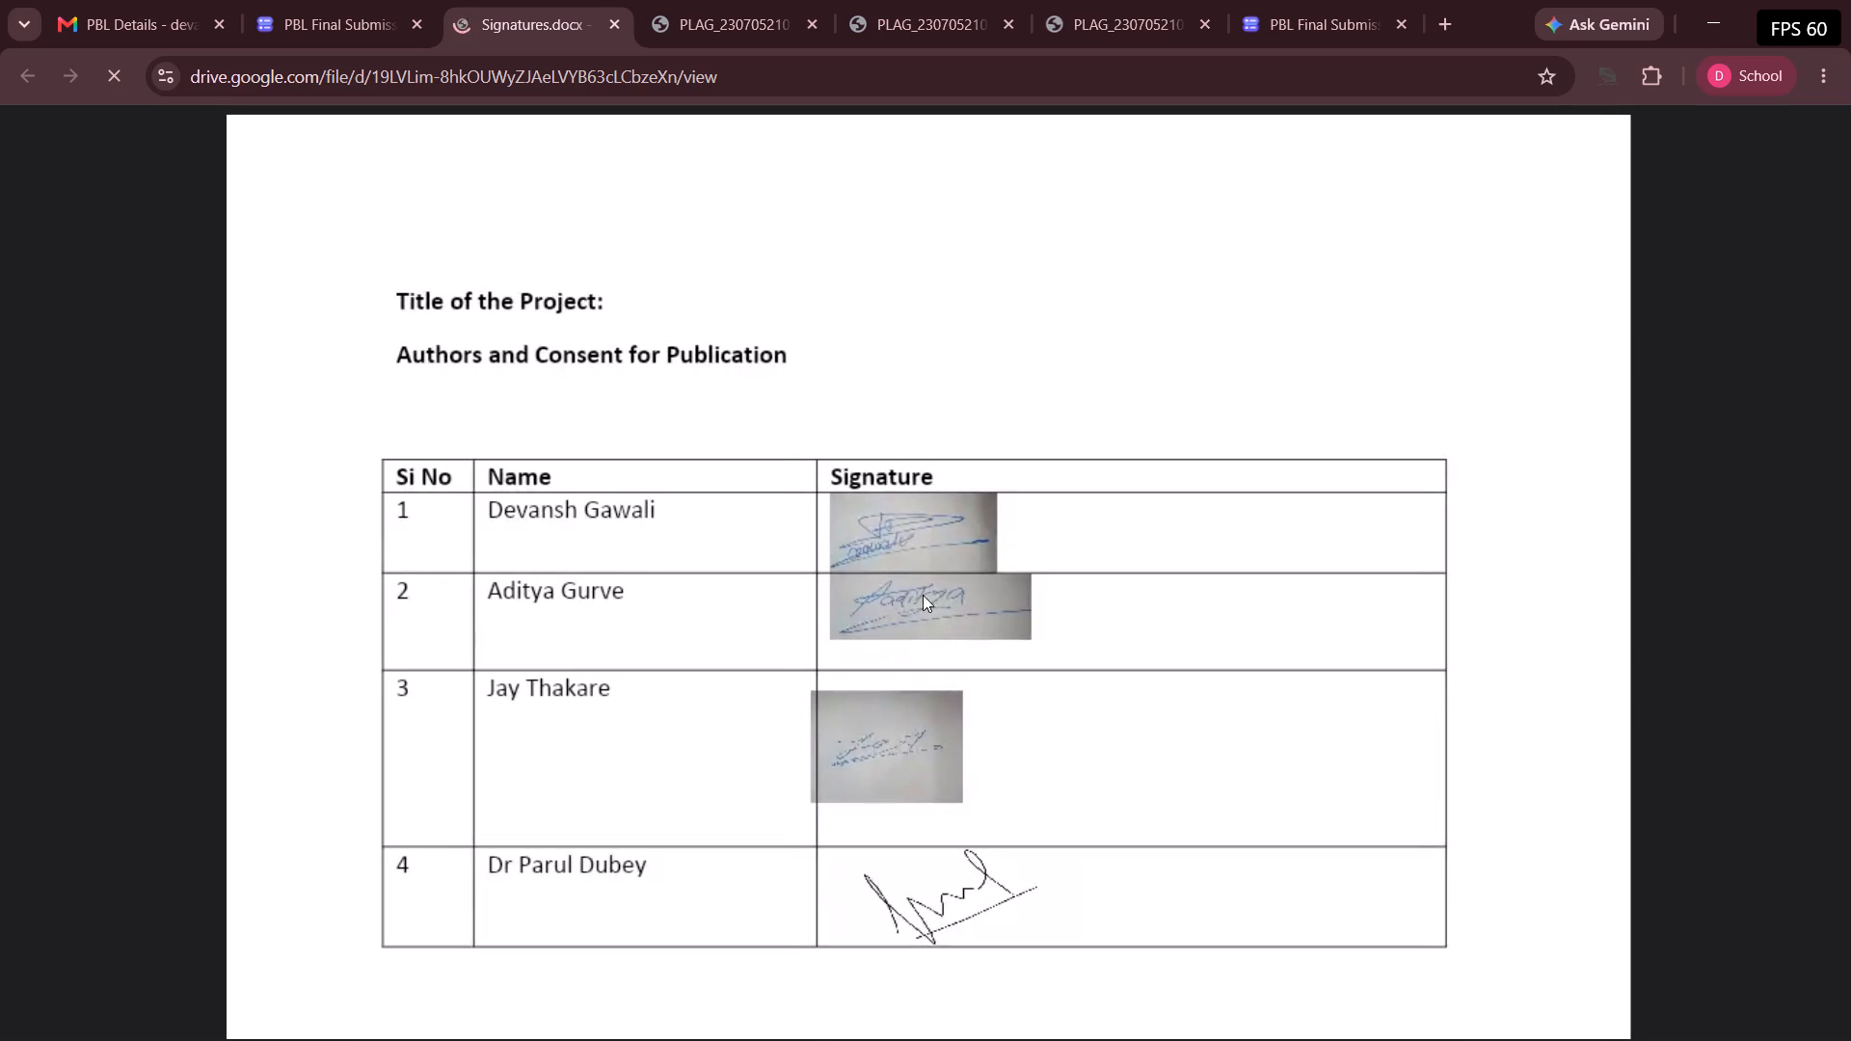
scroll(889, 798, down, 1)
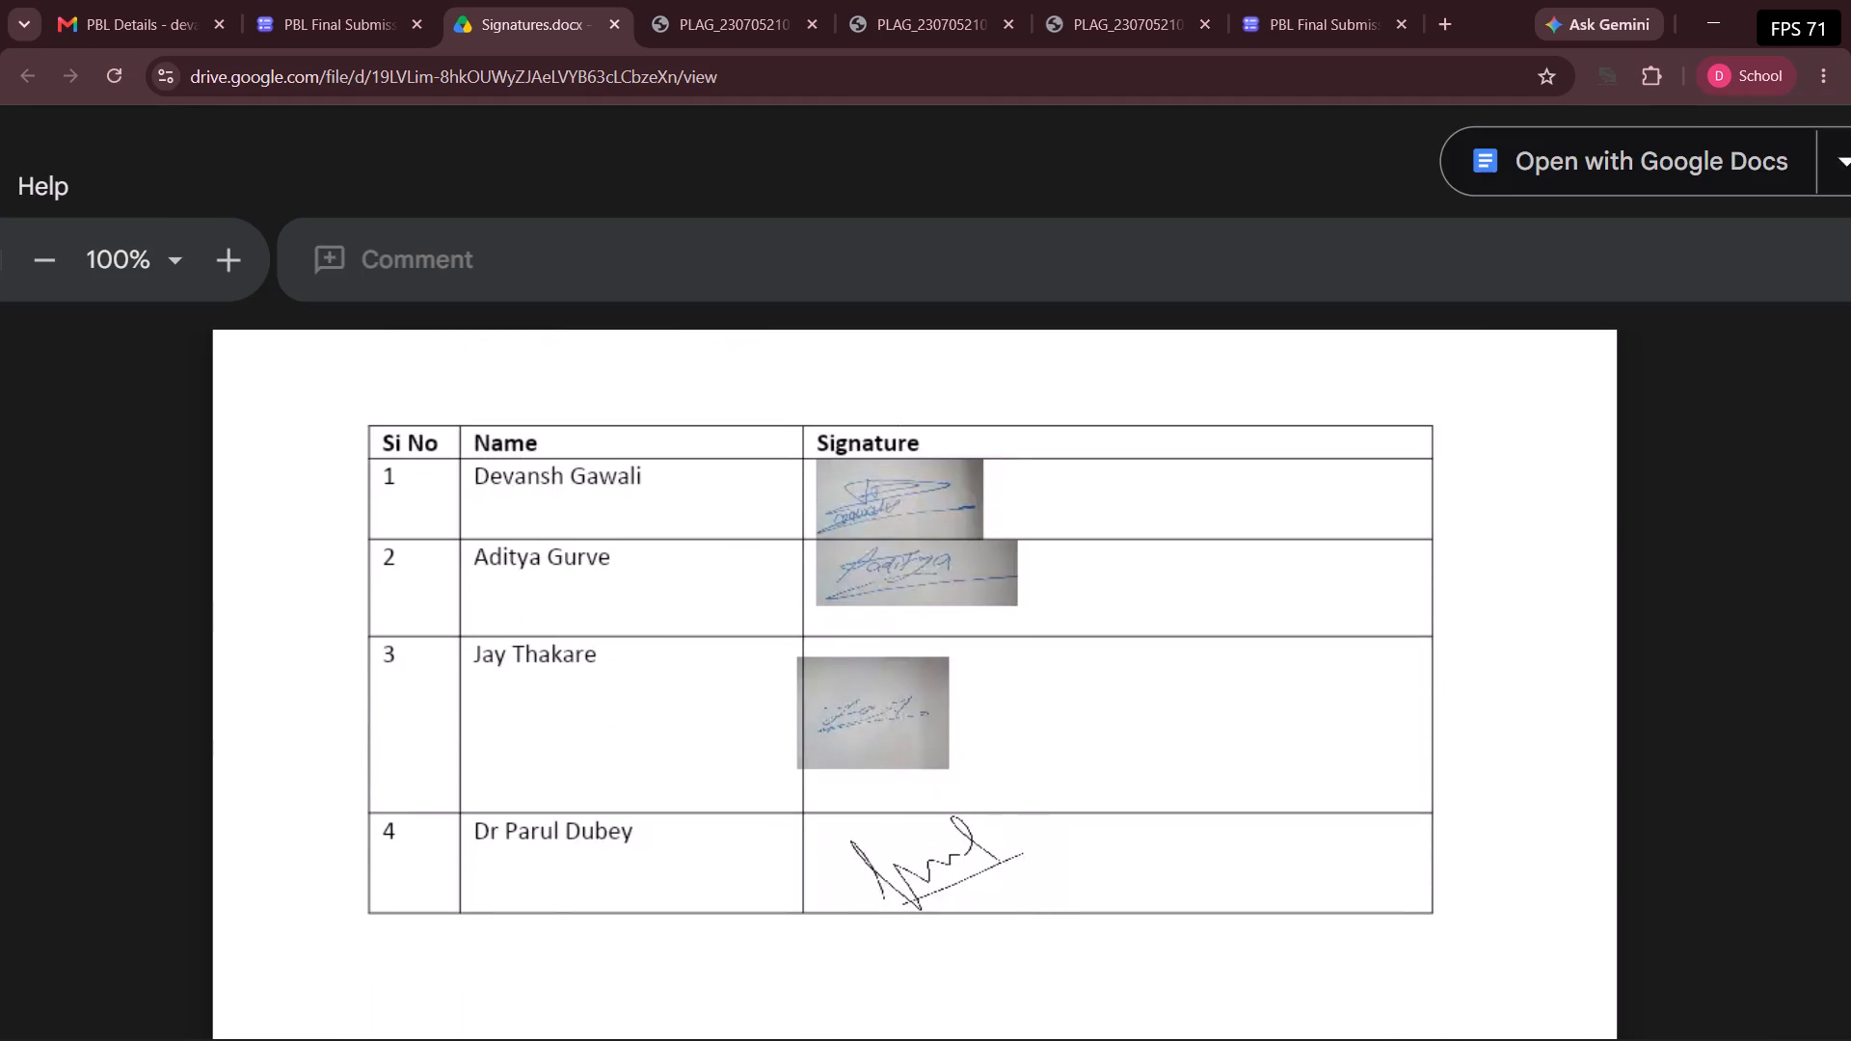
click(870, 578)
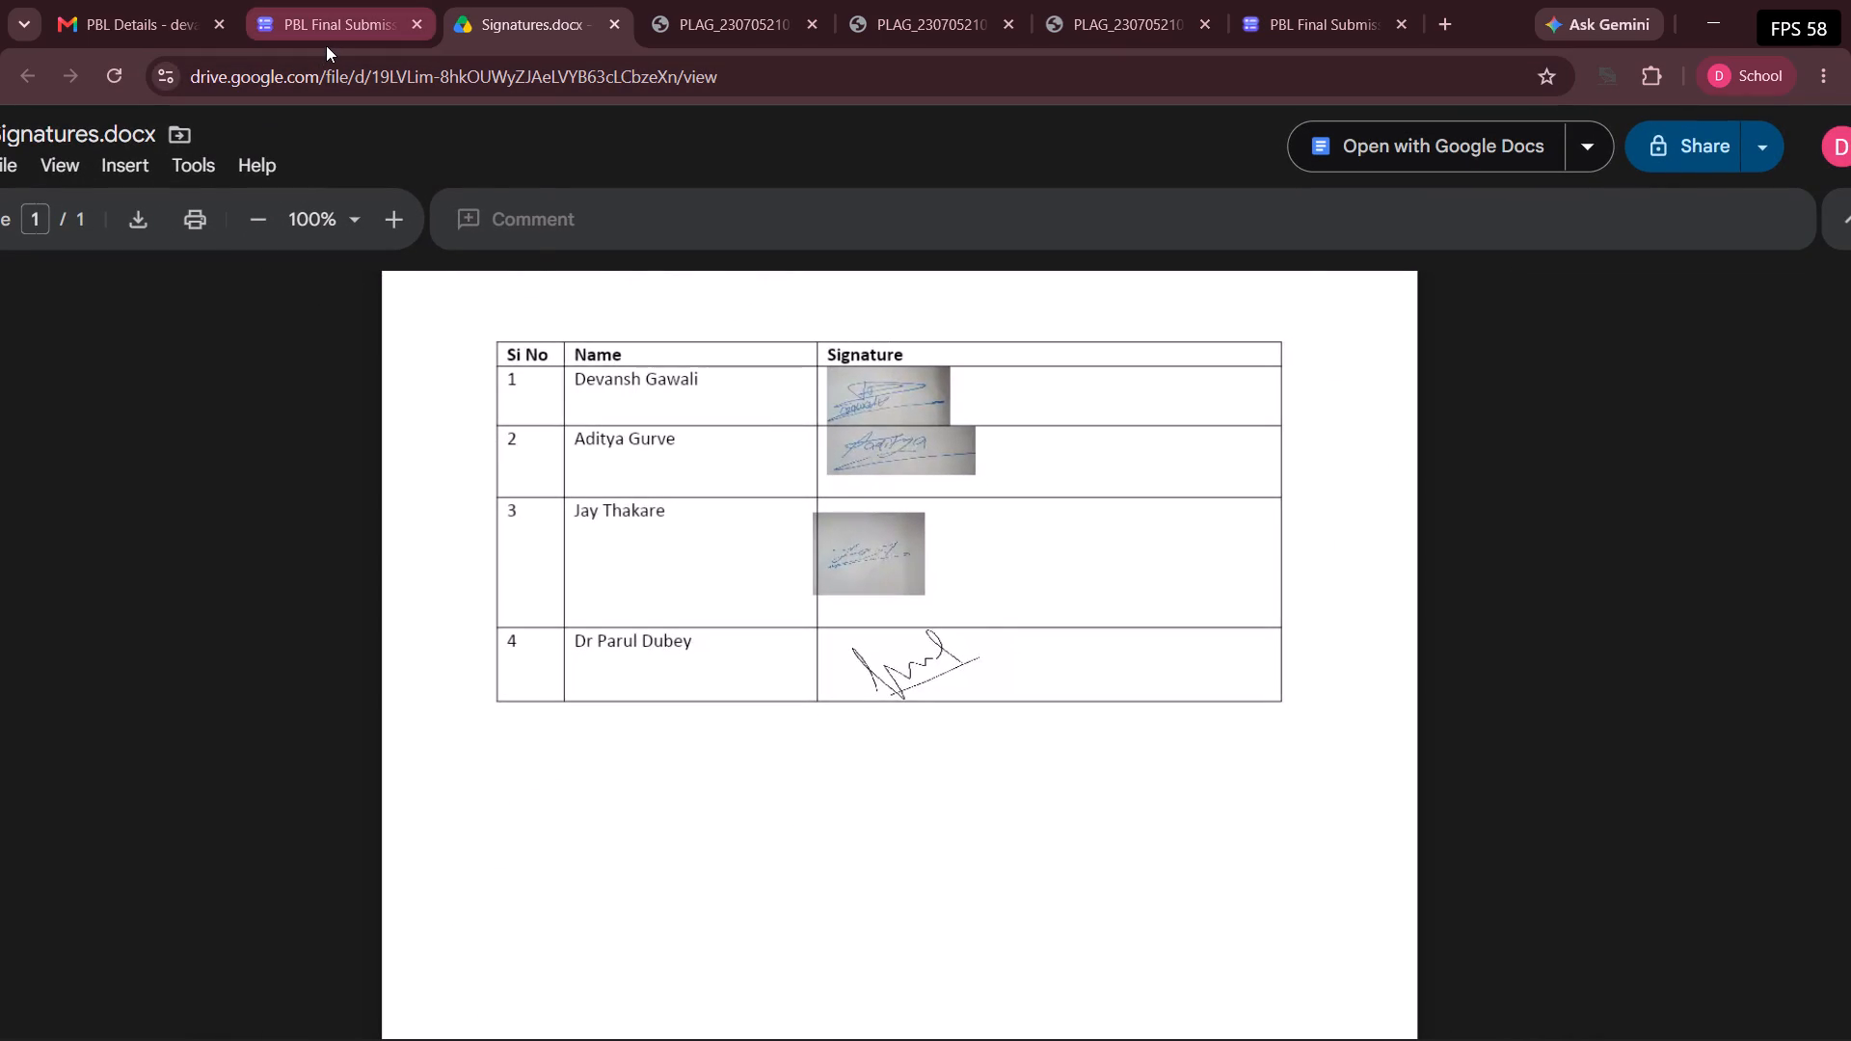
Return to the new form and review its answers and attachments from student details to signatures, including the full Title of Project text.
click(280, 12)
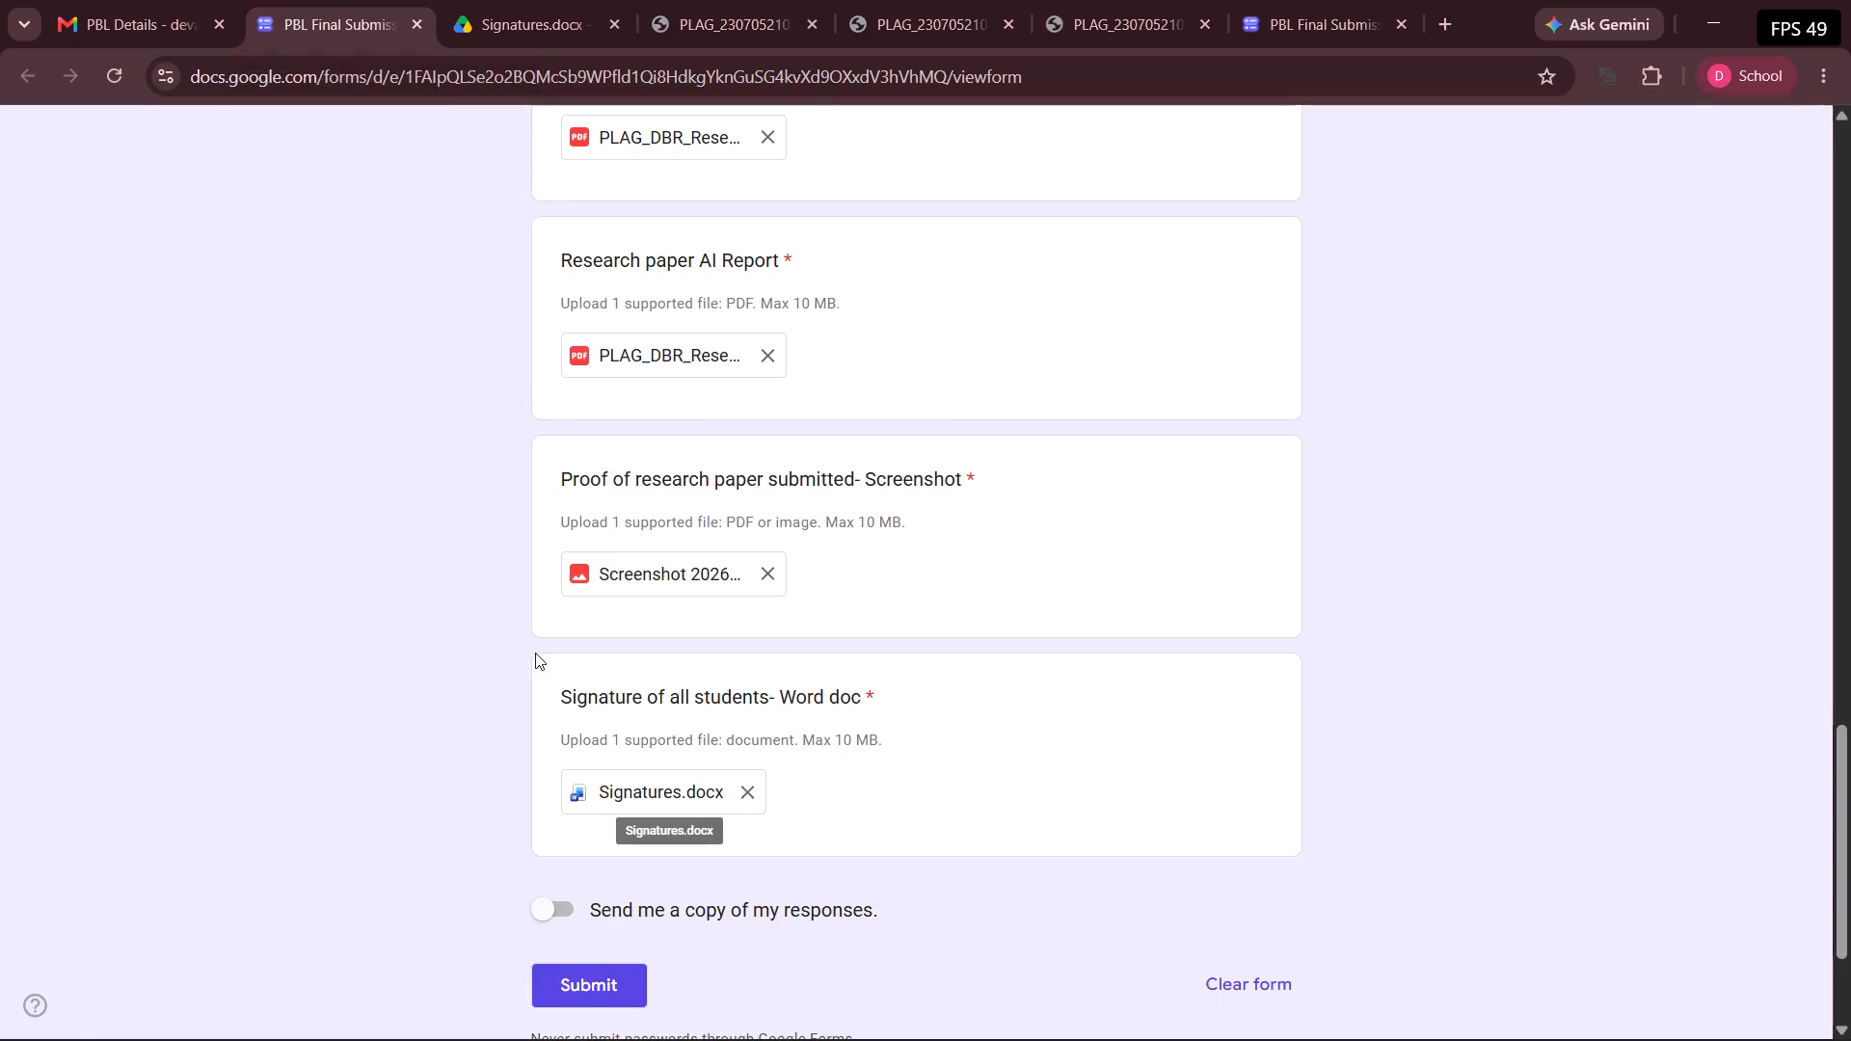
scroll(535, 653, up, 11)
scroll(651, 383, down, 1)
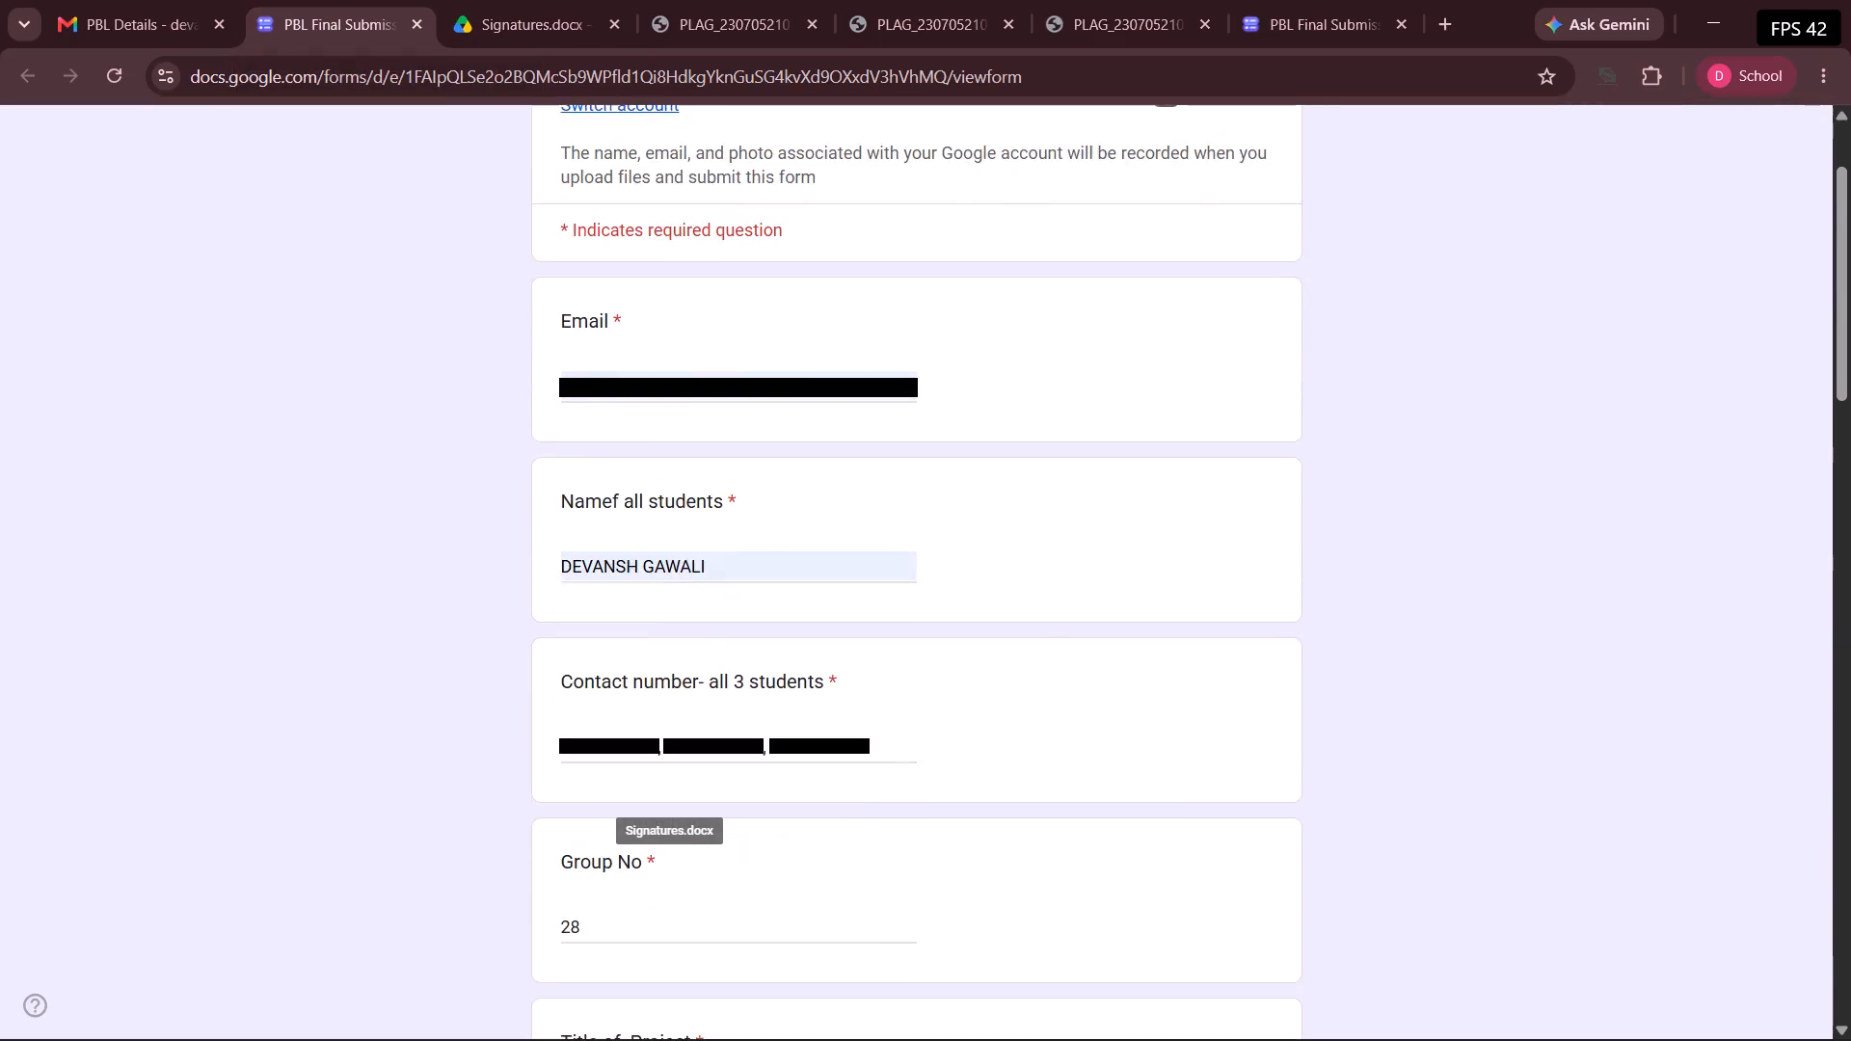
scroll(651, 383, down, 2)
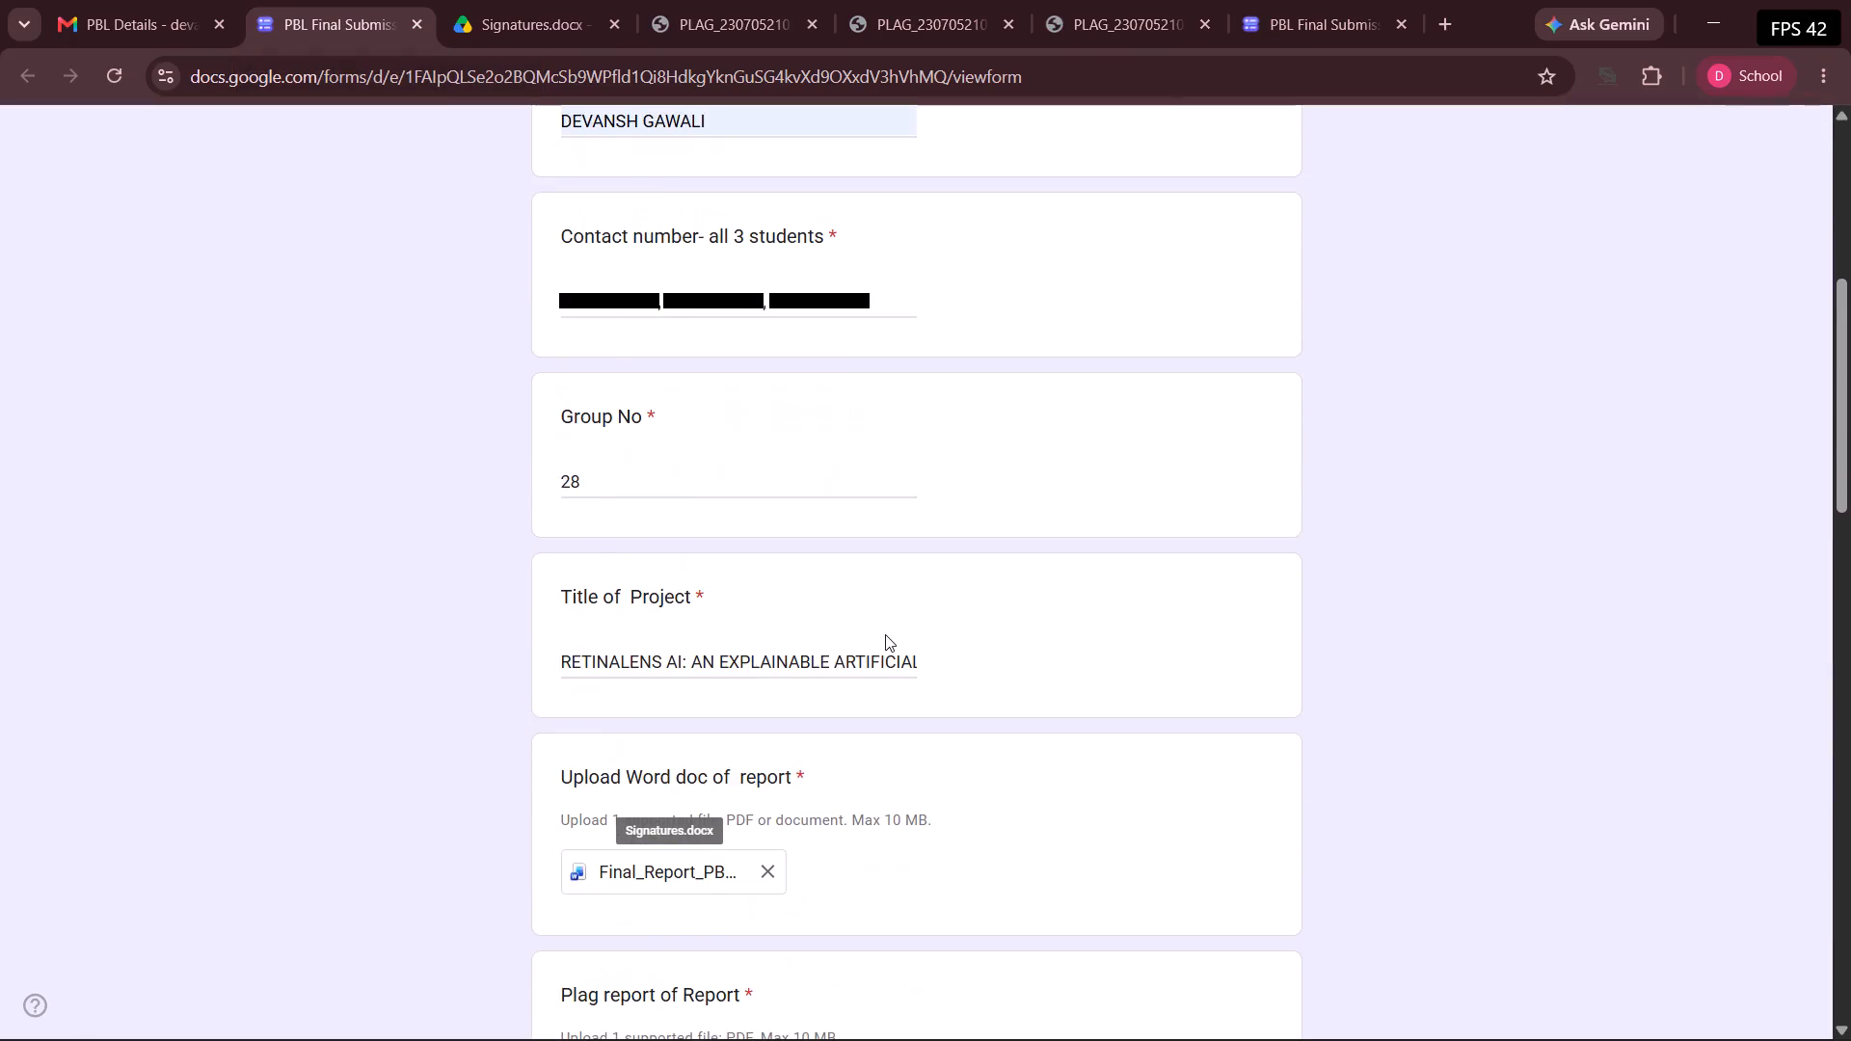
scroll(885, 634, down, 1)
scroll(770, 686, down, 1)
scroll(818, 611, down, 2)
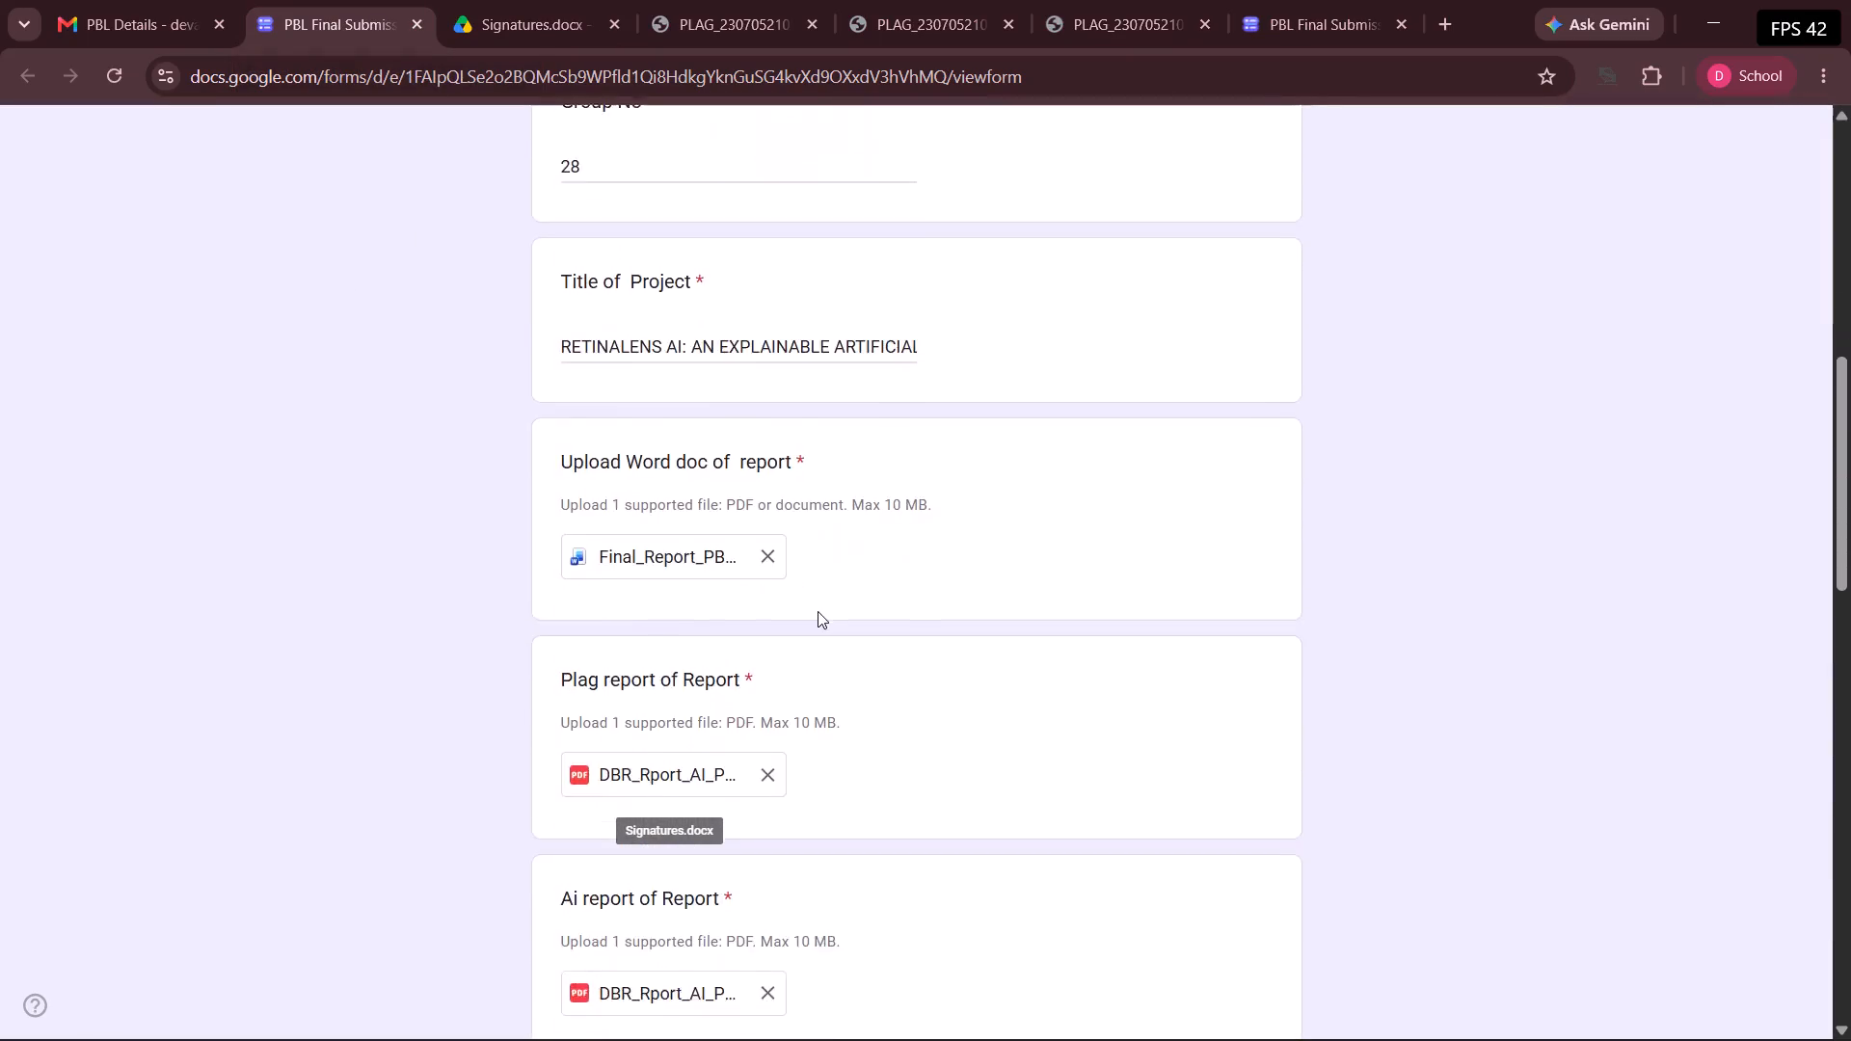
scroll(818, 611, down, 2)
scroll(818, 611, up, 1)
scroll(818, 611, down, 1)
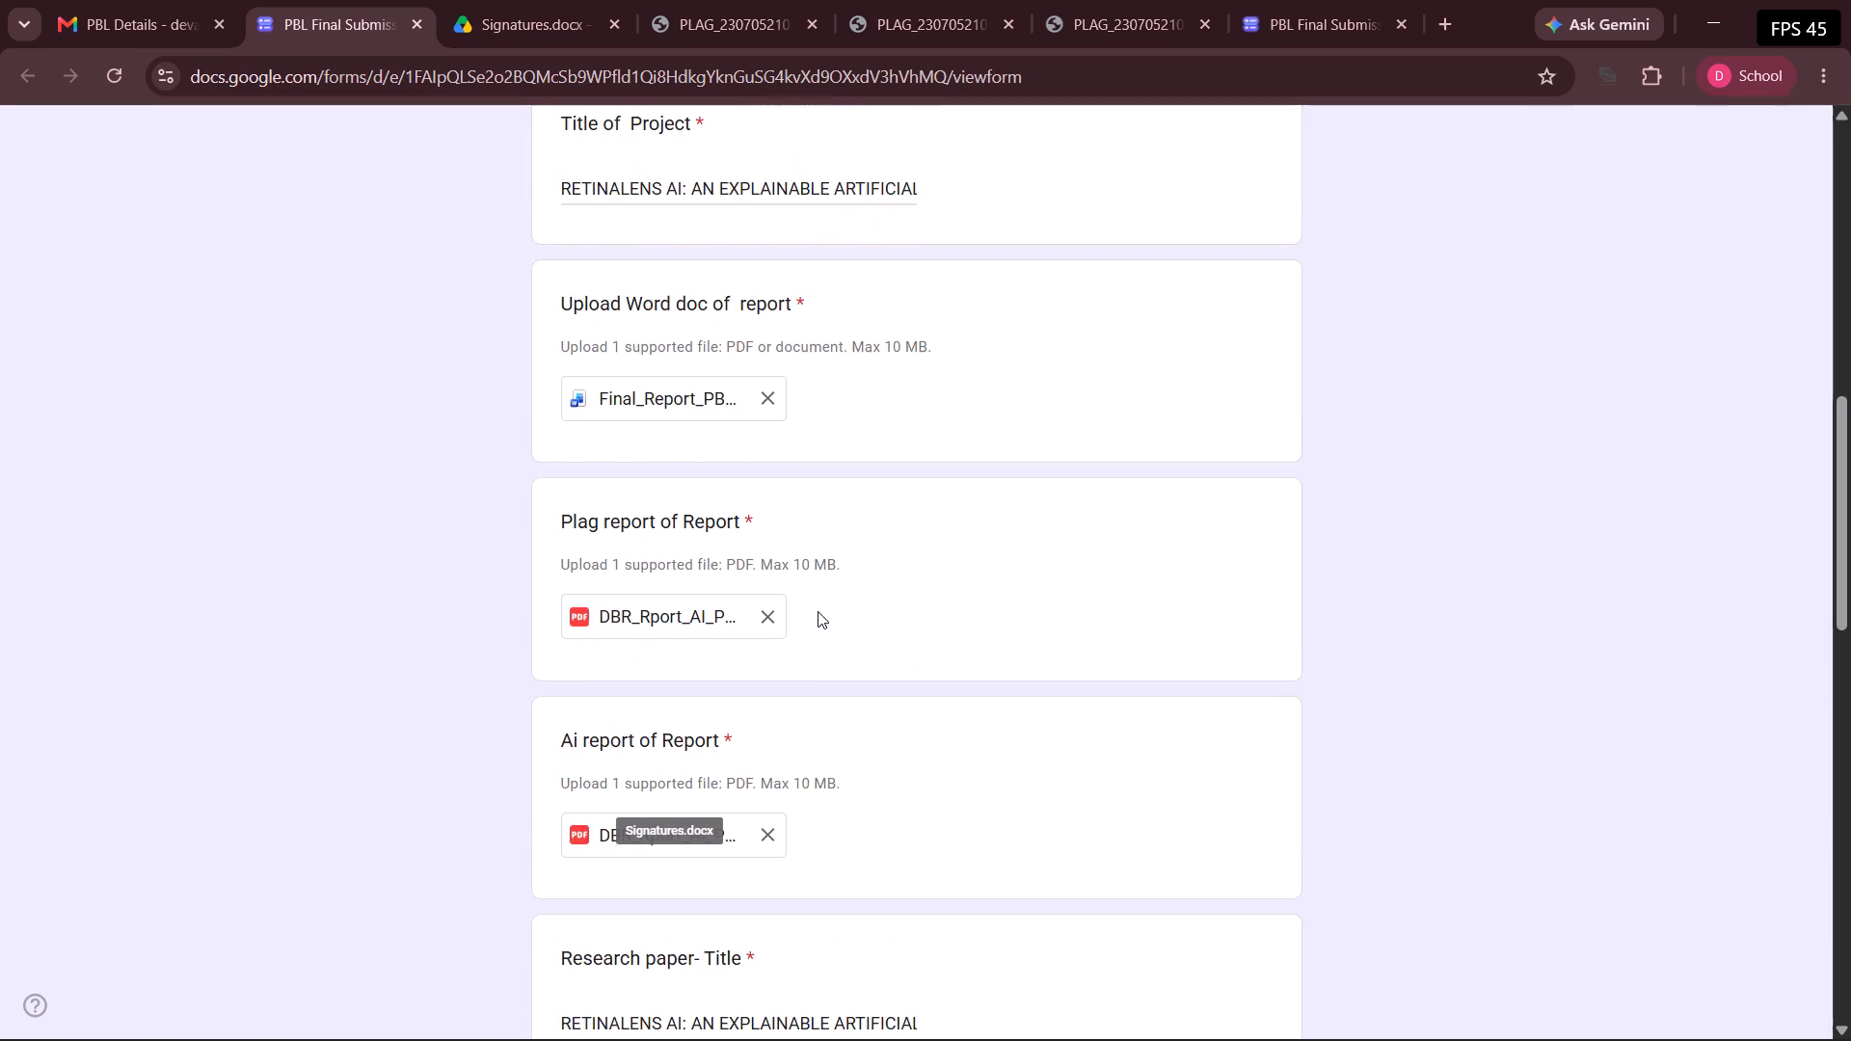
scroll(818, 611, down, 3)
scroll(818, 611, up, 1)
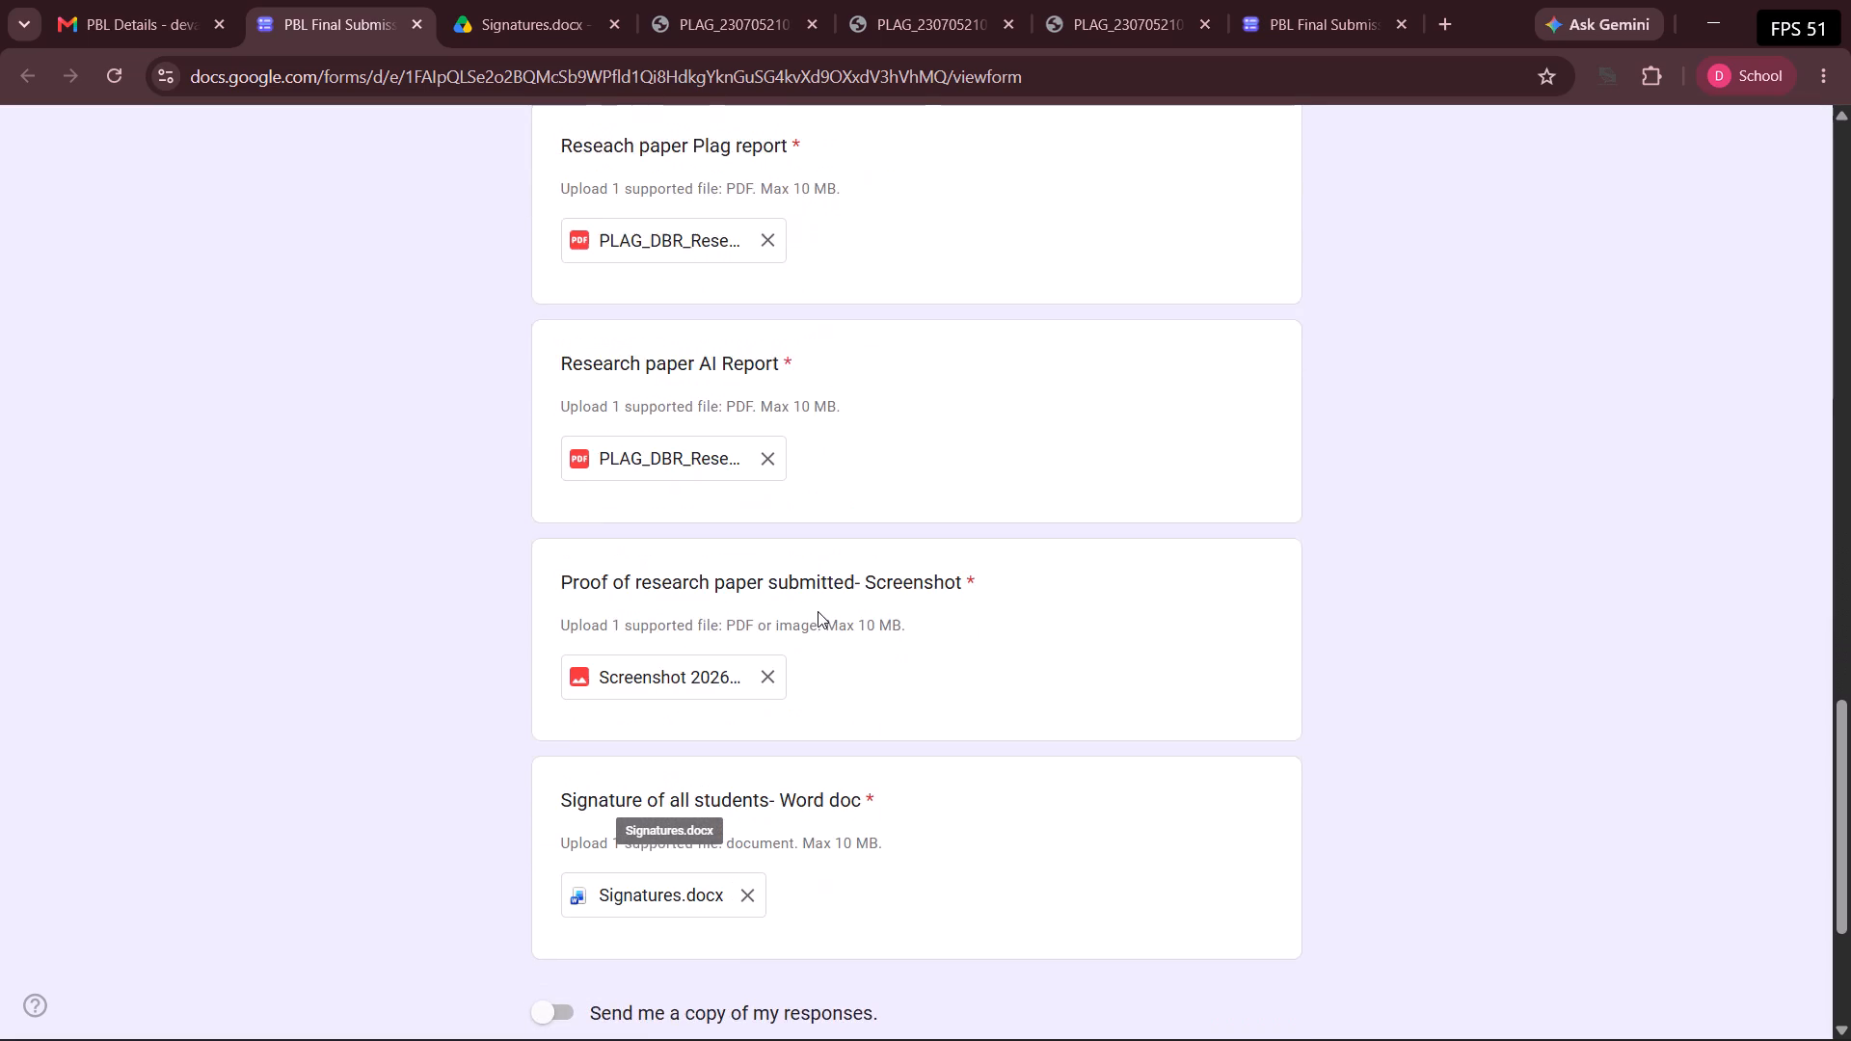
scroll(818, 611, up, 1)
scroll(818, 611, down, 2)
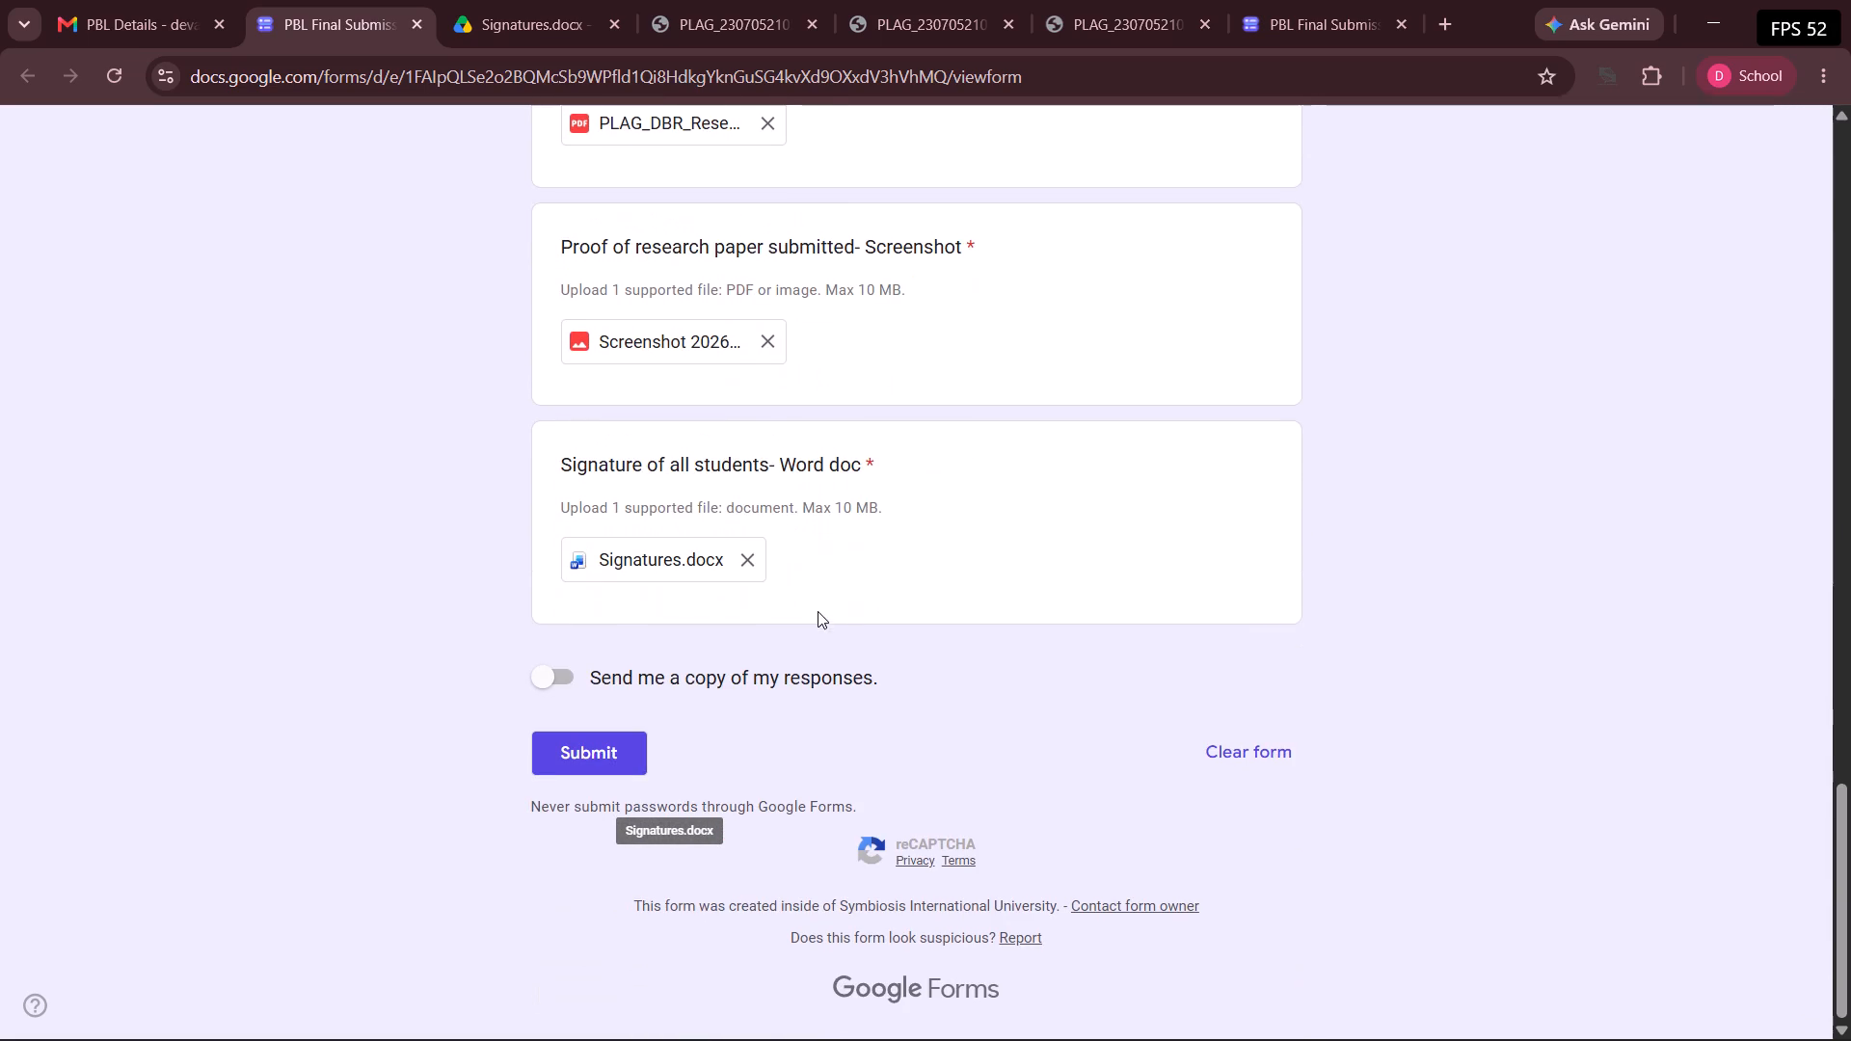
scroll(772, 675, up, 4)
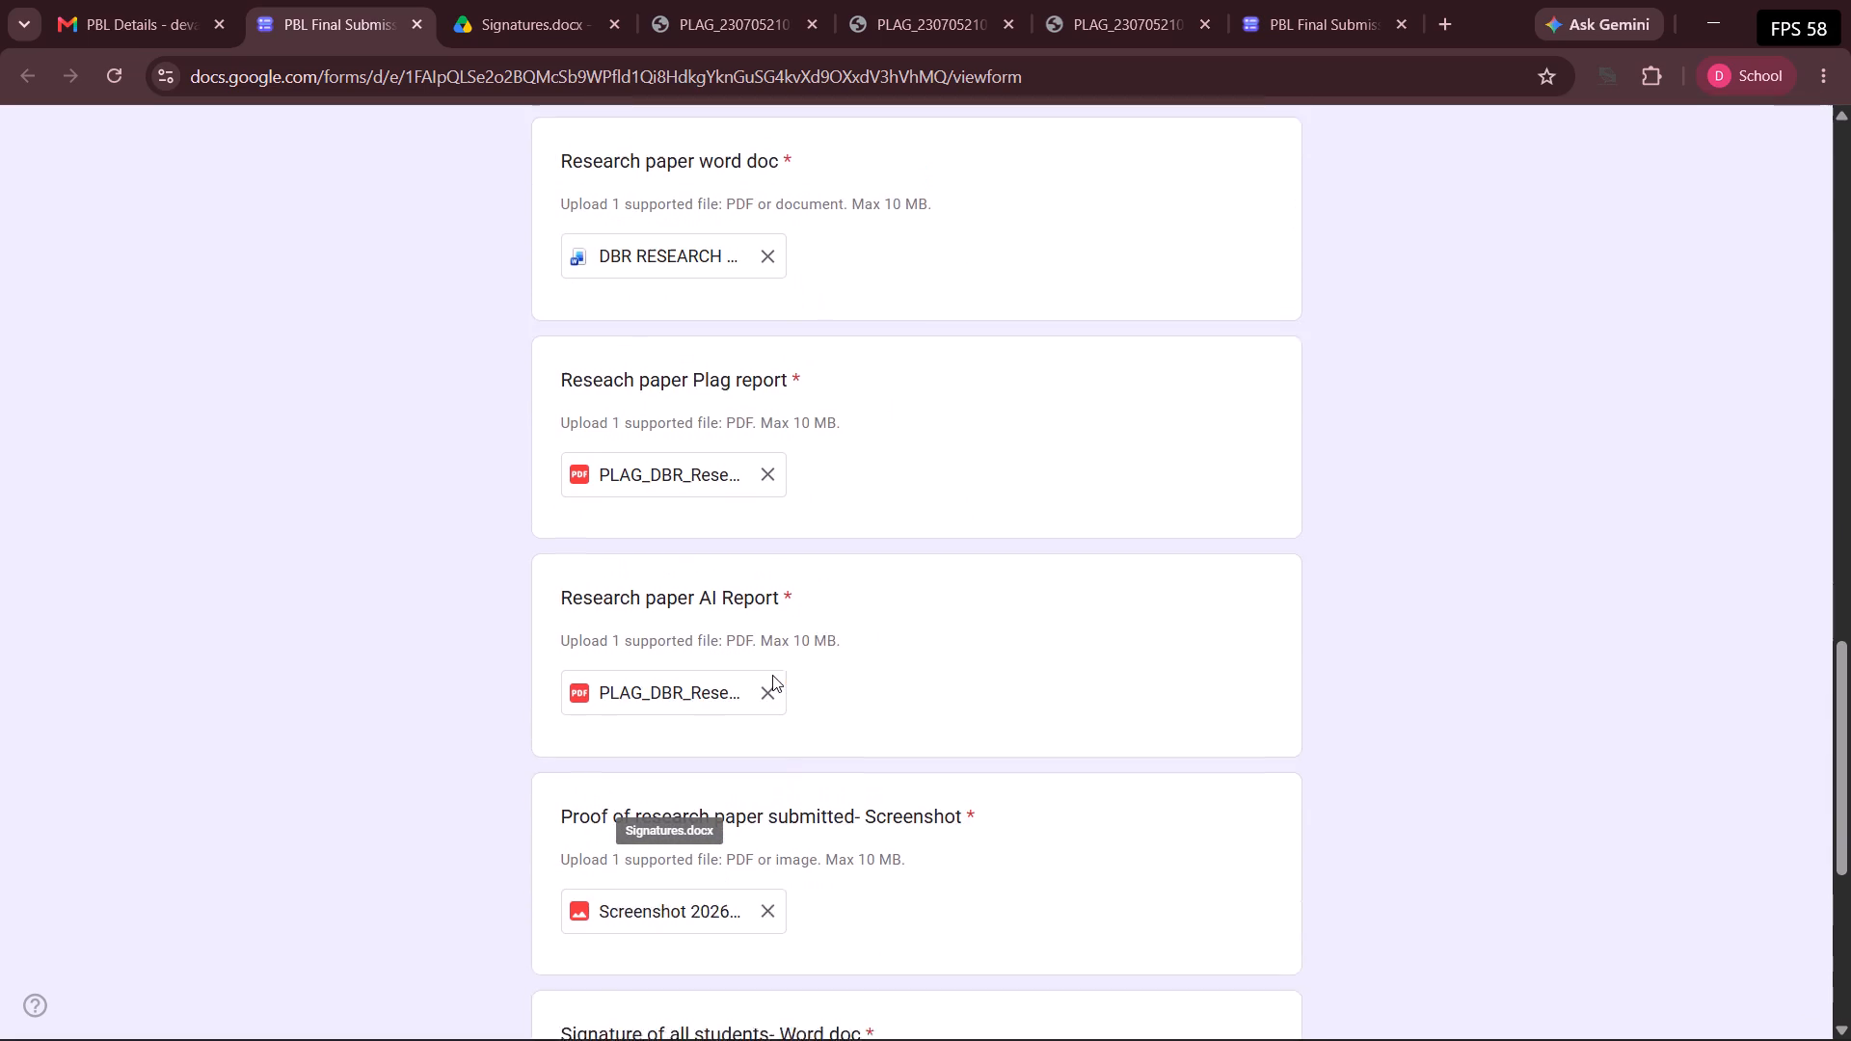
scroll(772, 675, up, 4)
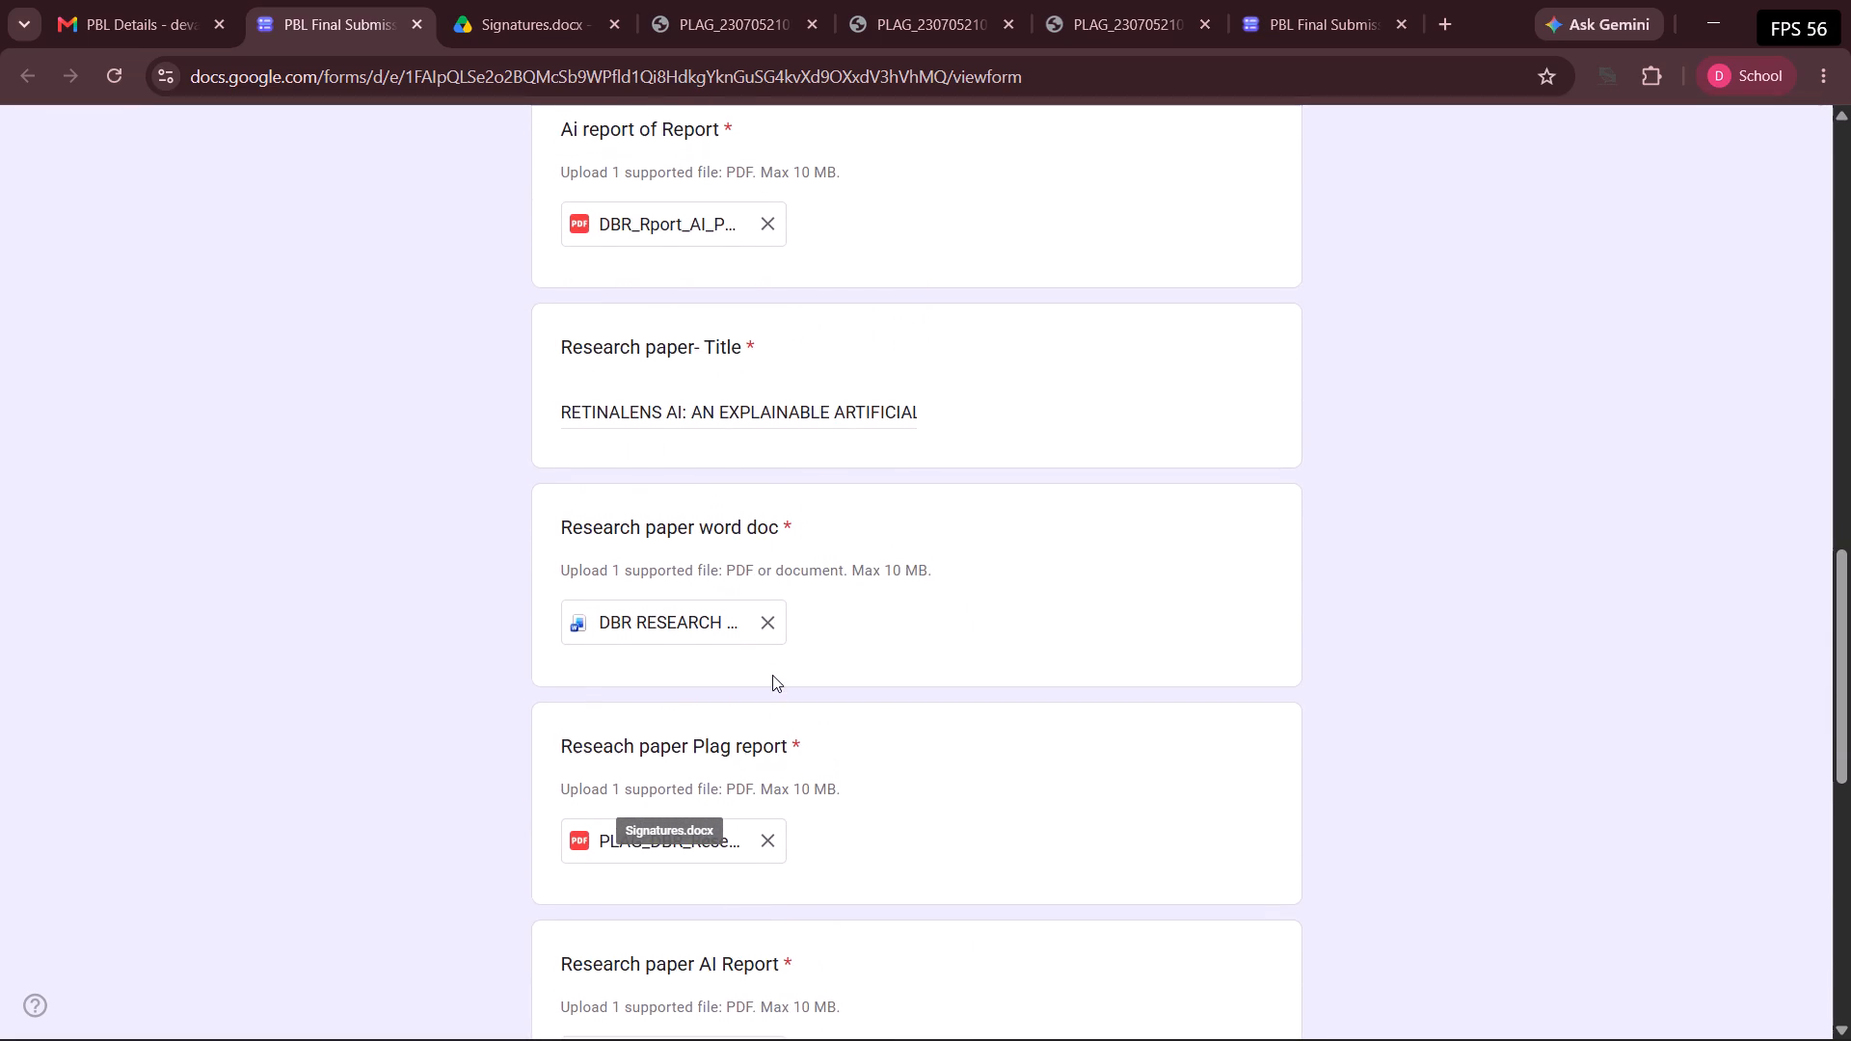
scroll(772, 675, up, 8)
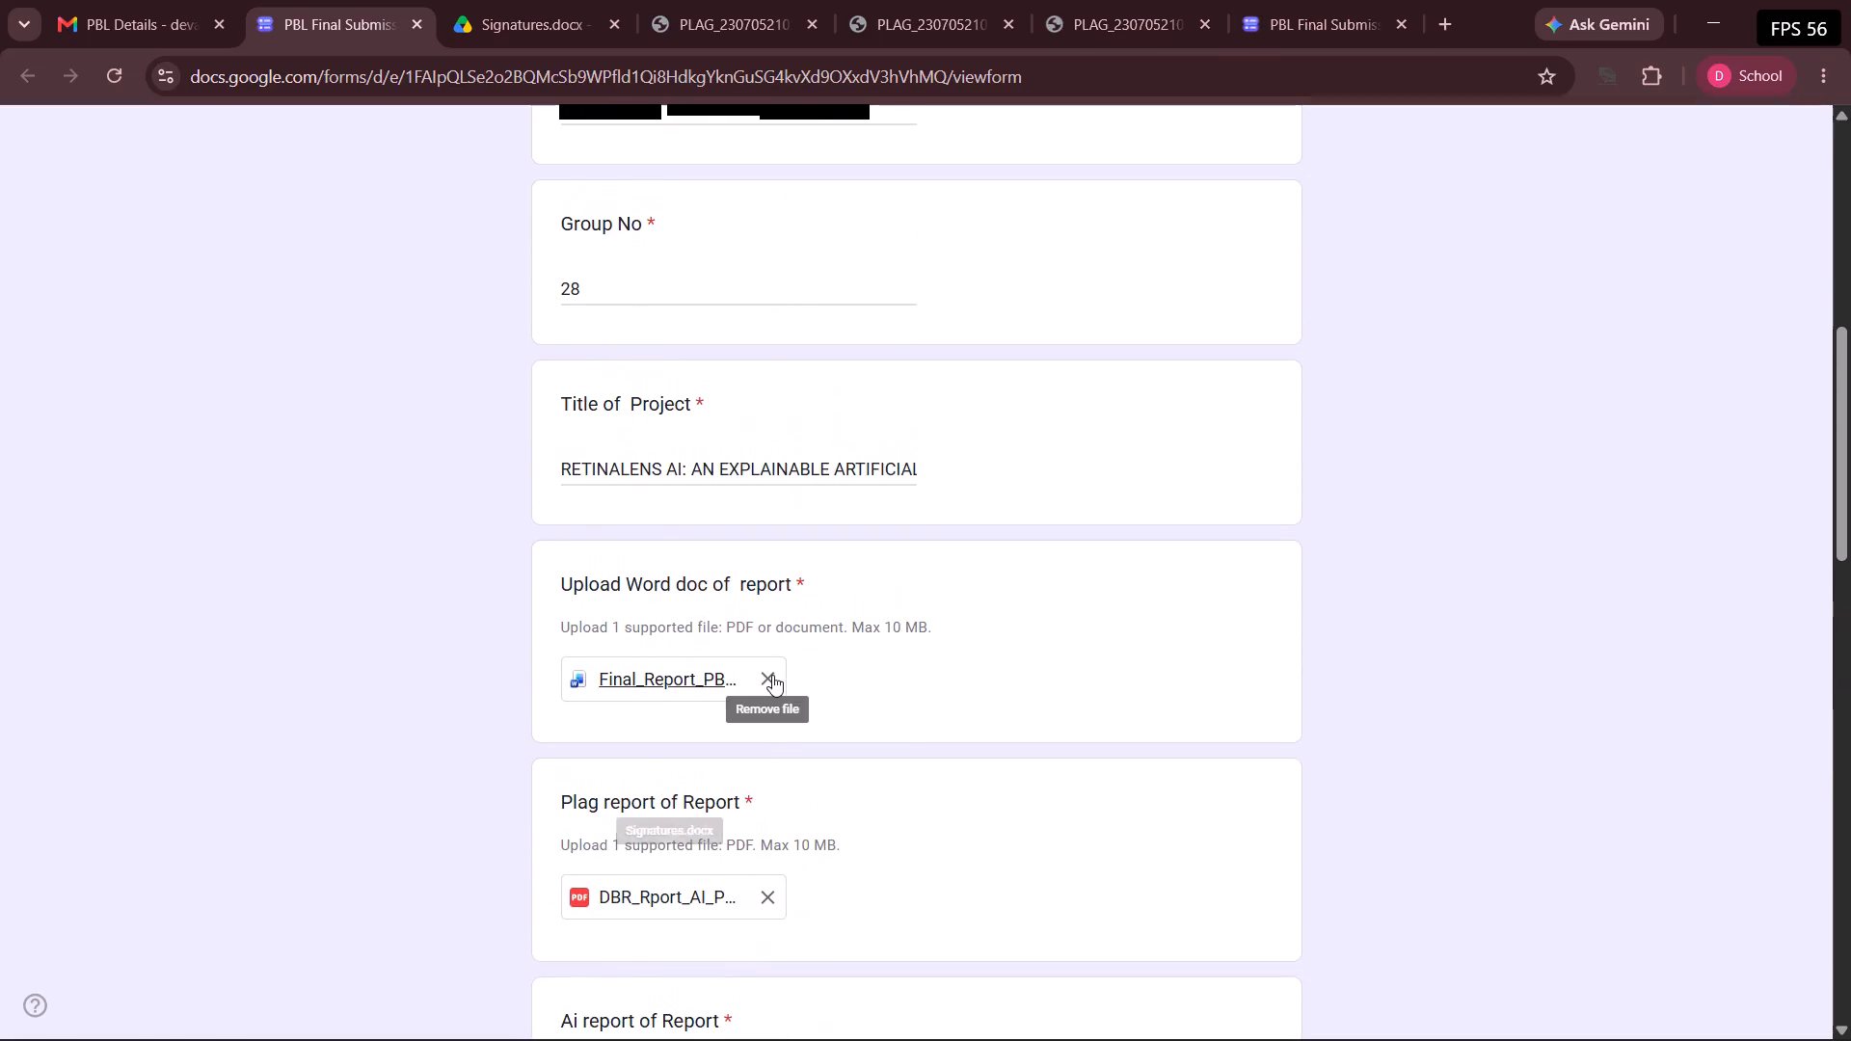
drag(649, 467, 1045, 566)
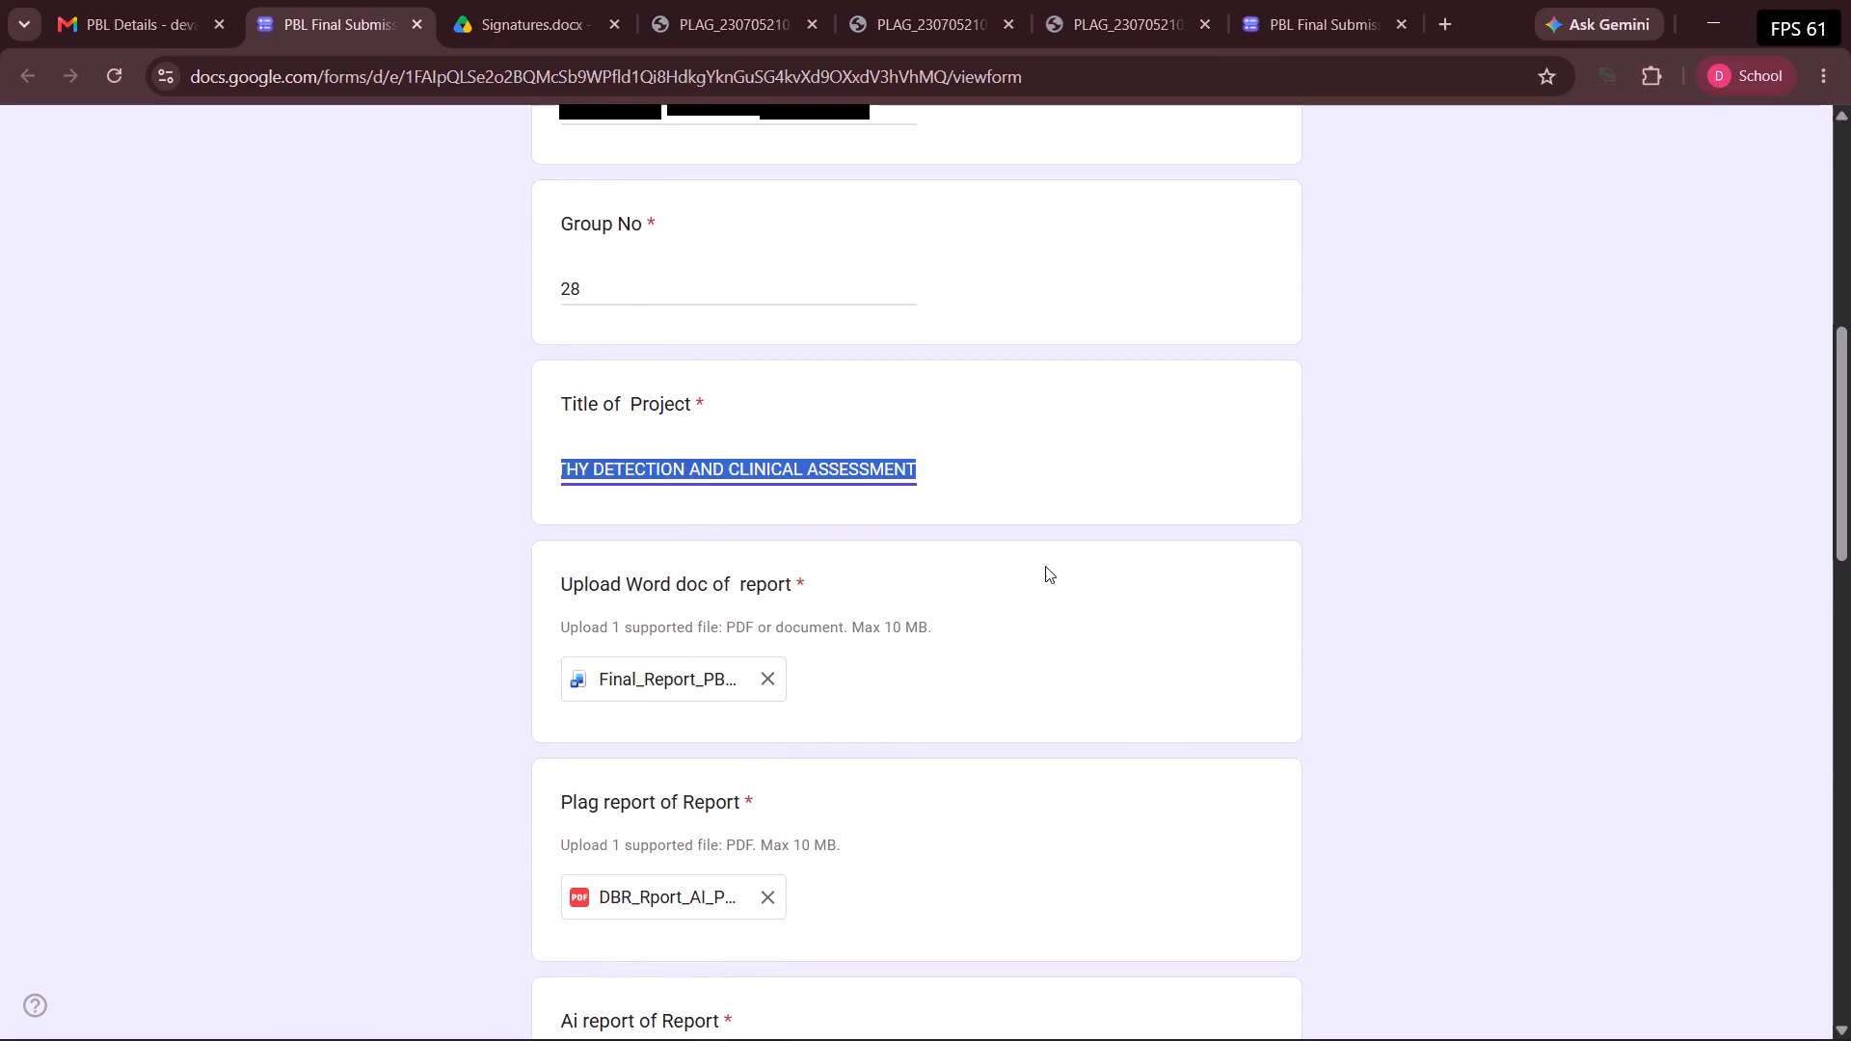
drag(1045, 566, 725, 560)
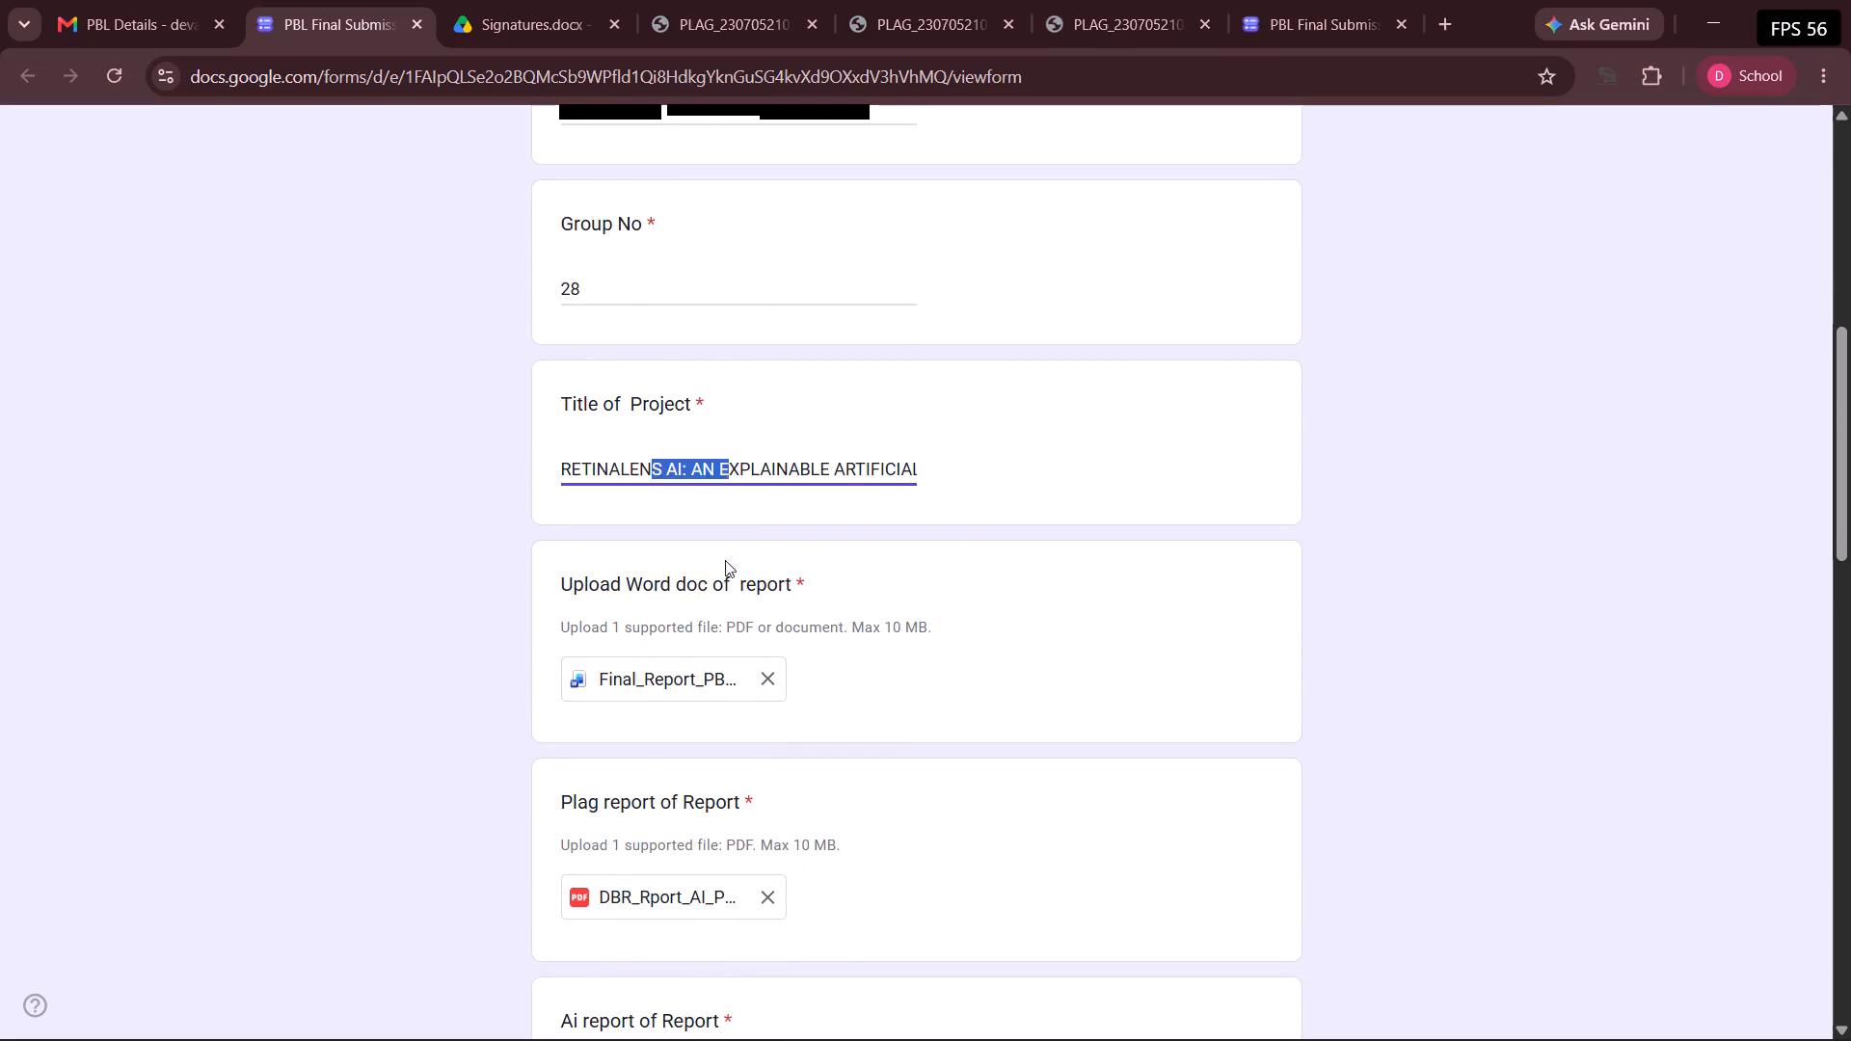
drag(725, 560, 1059, 465)
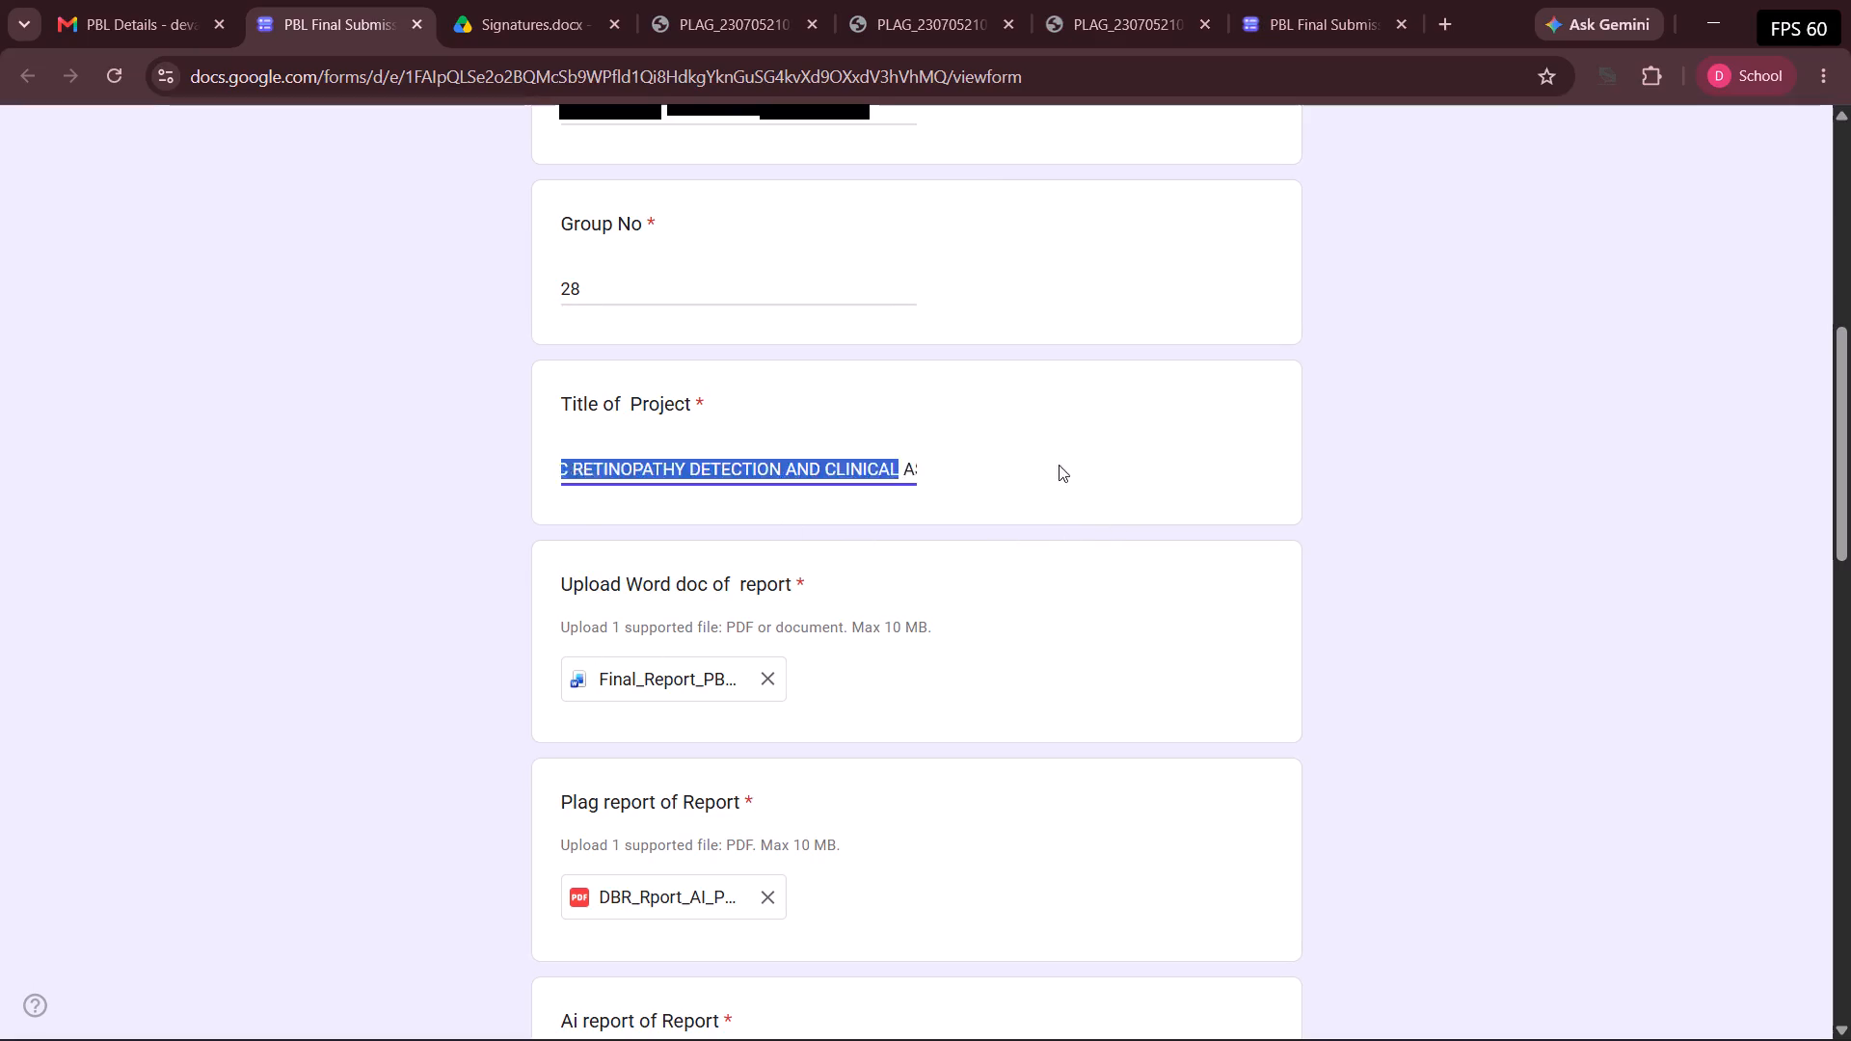
Recheck the form's group number, project and research paper titles, and every attached report, proof and signature file before submitting.
drag(1059, 465, 1052, 621)
scroll(1052, 621, down, 7)
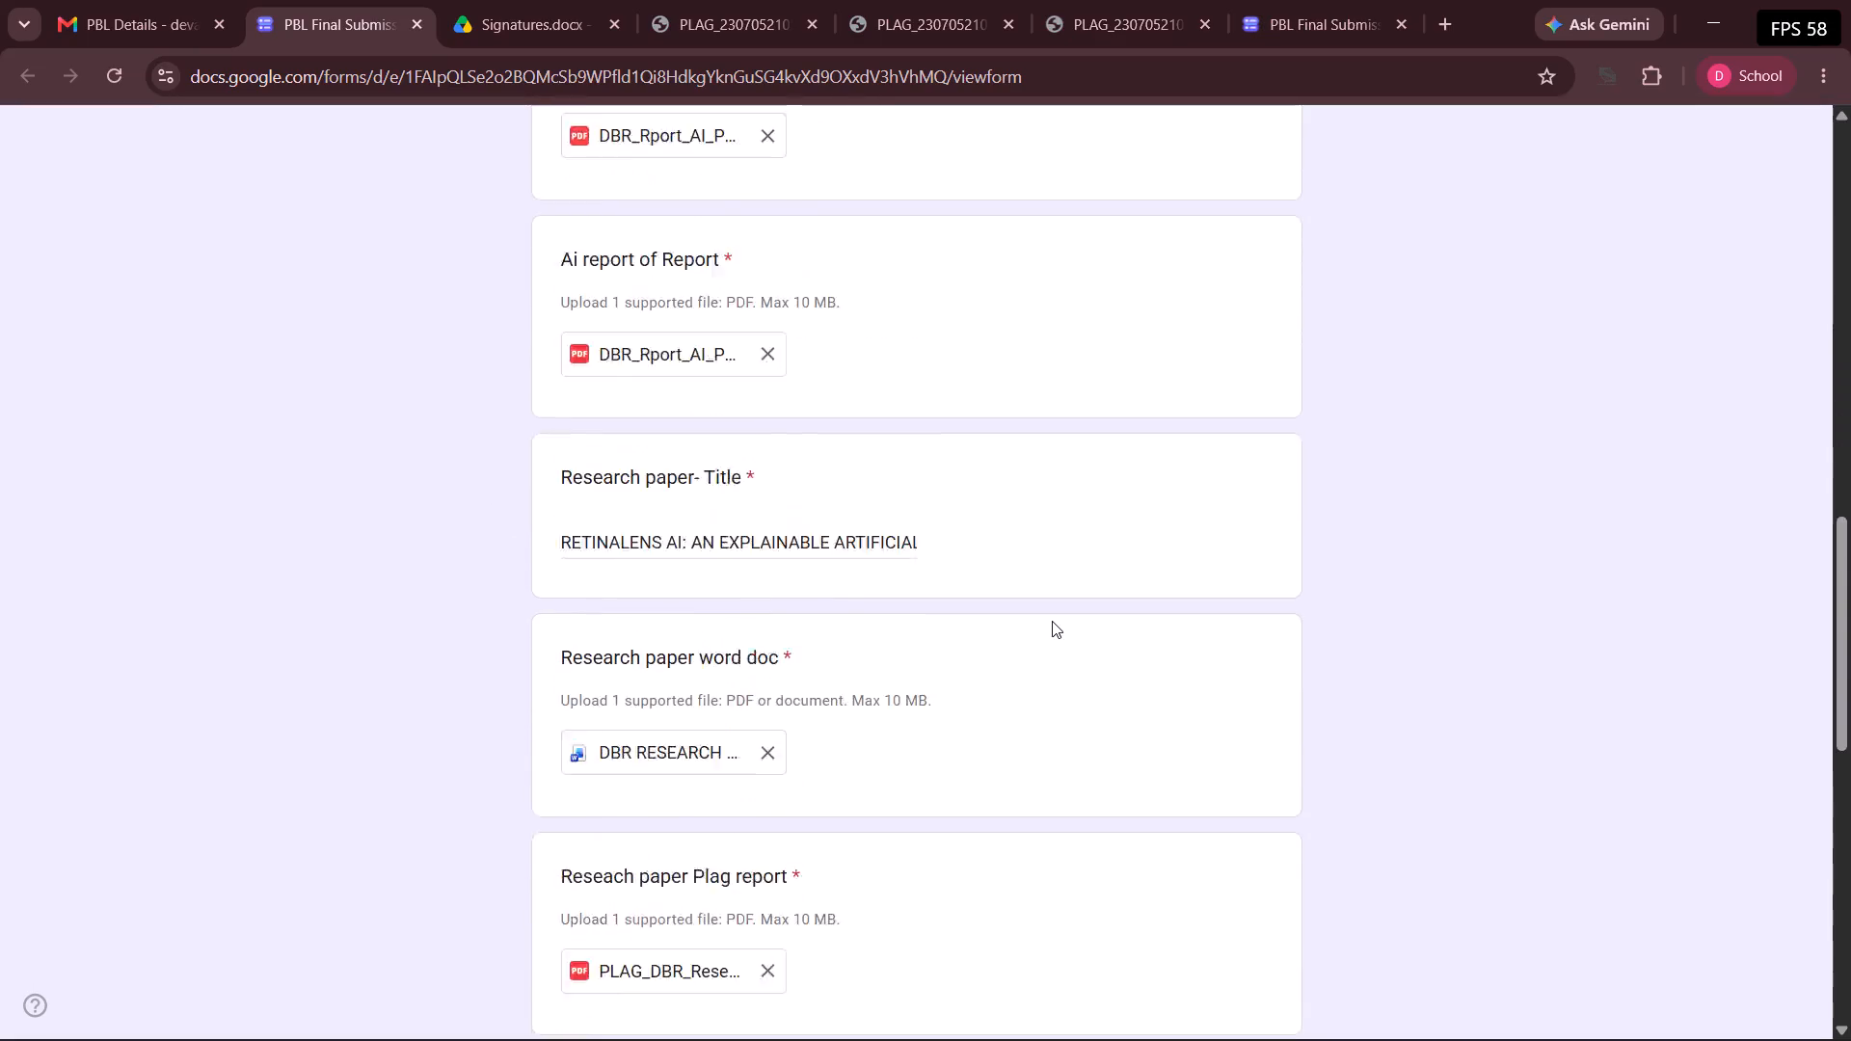
scroll(1052, 621, down, 2)
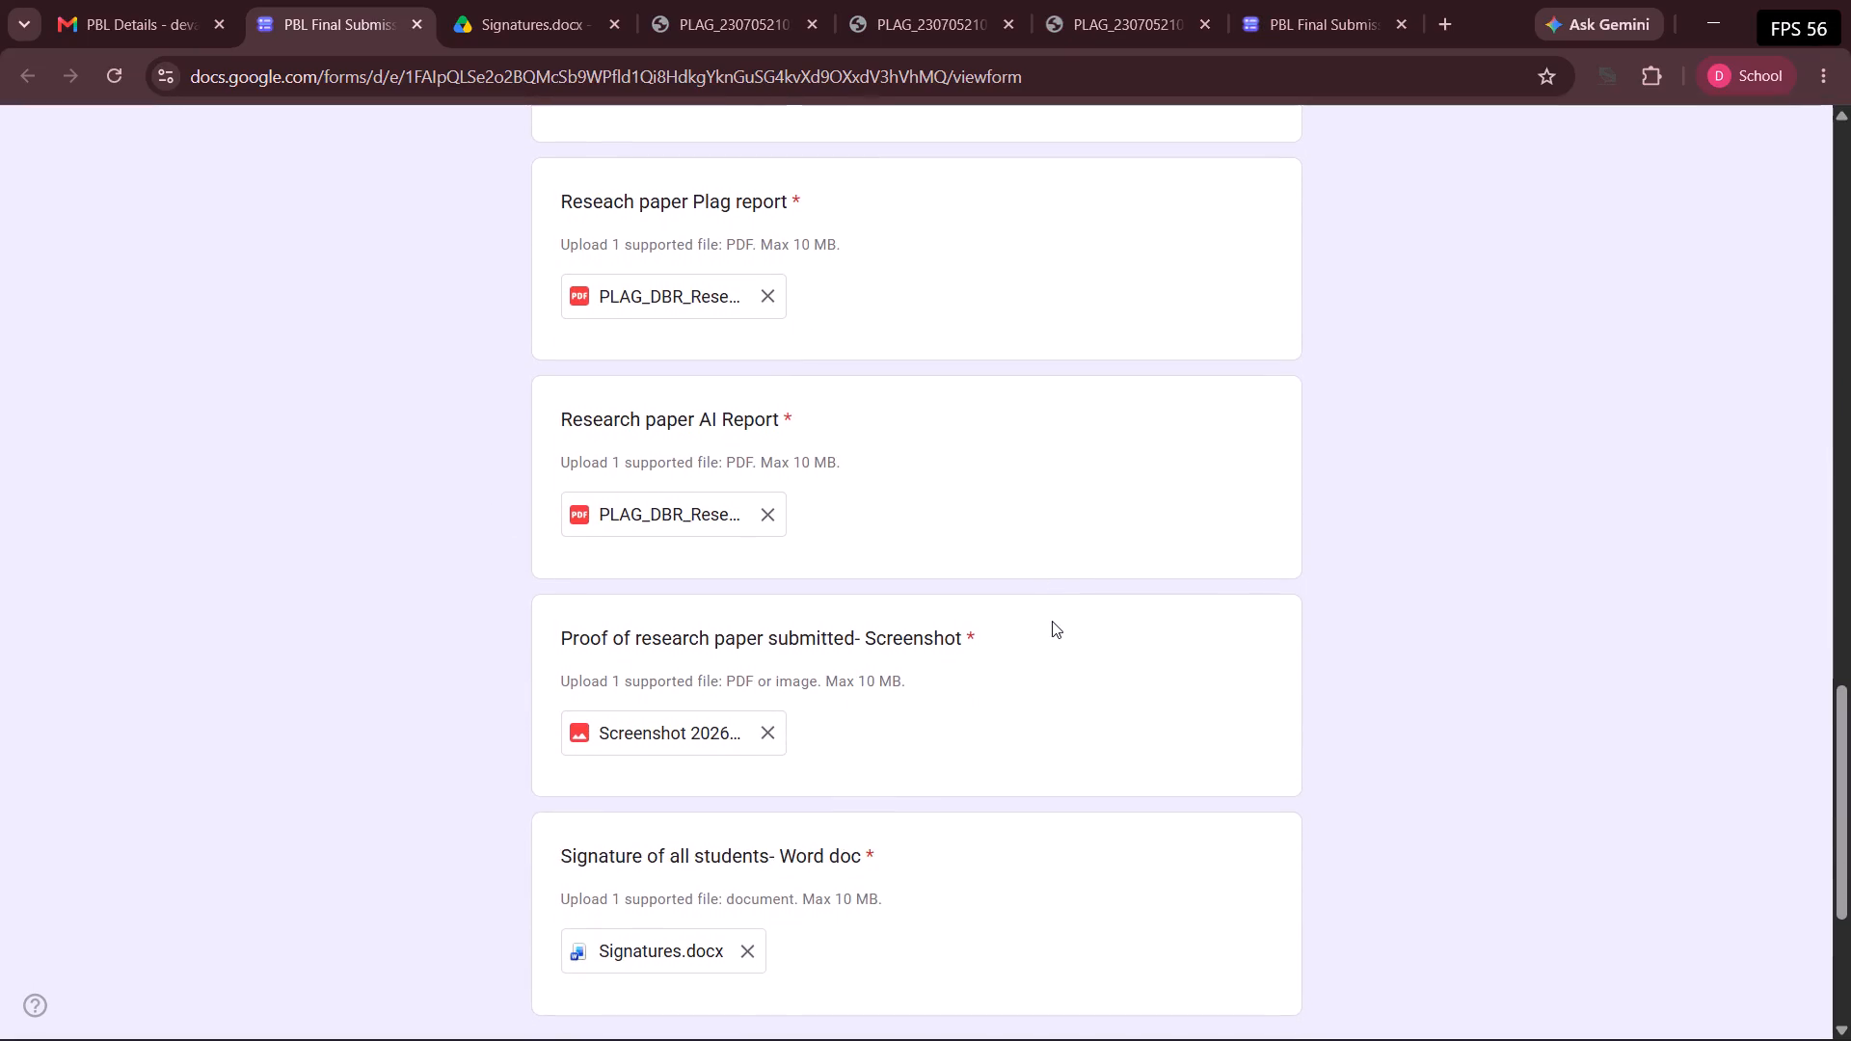
scroll(1052, 621, up, 2)
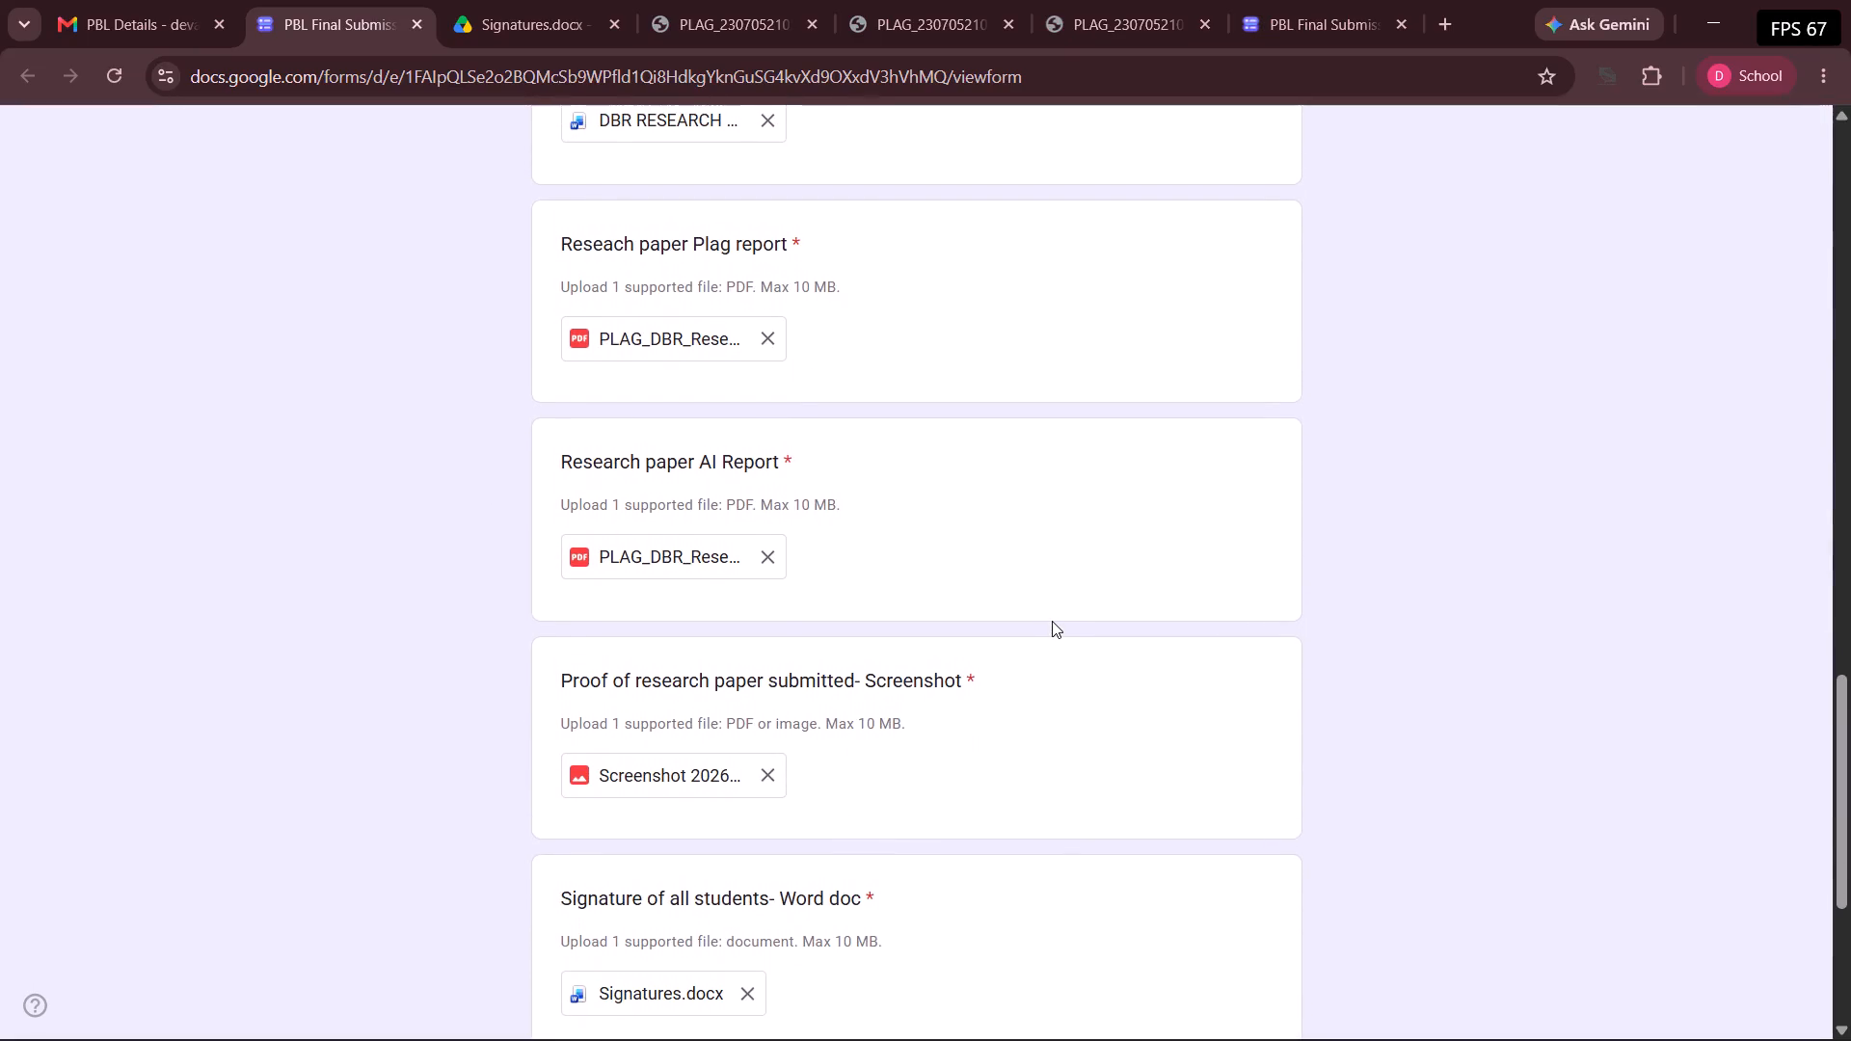
scroll(1052, 621, up, 5)
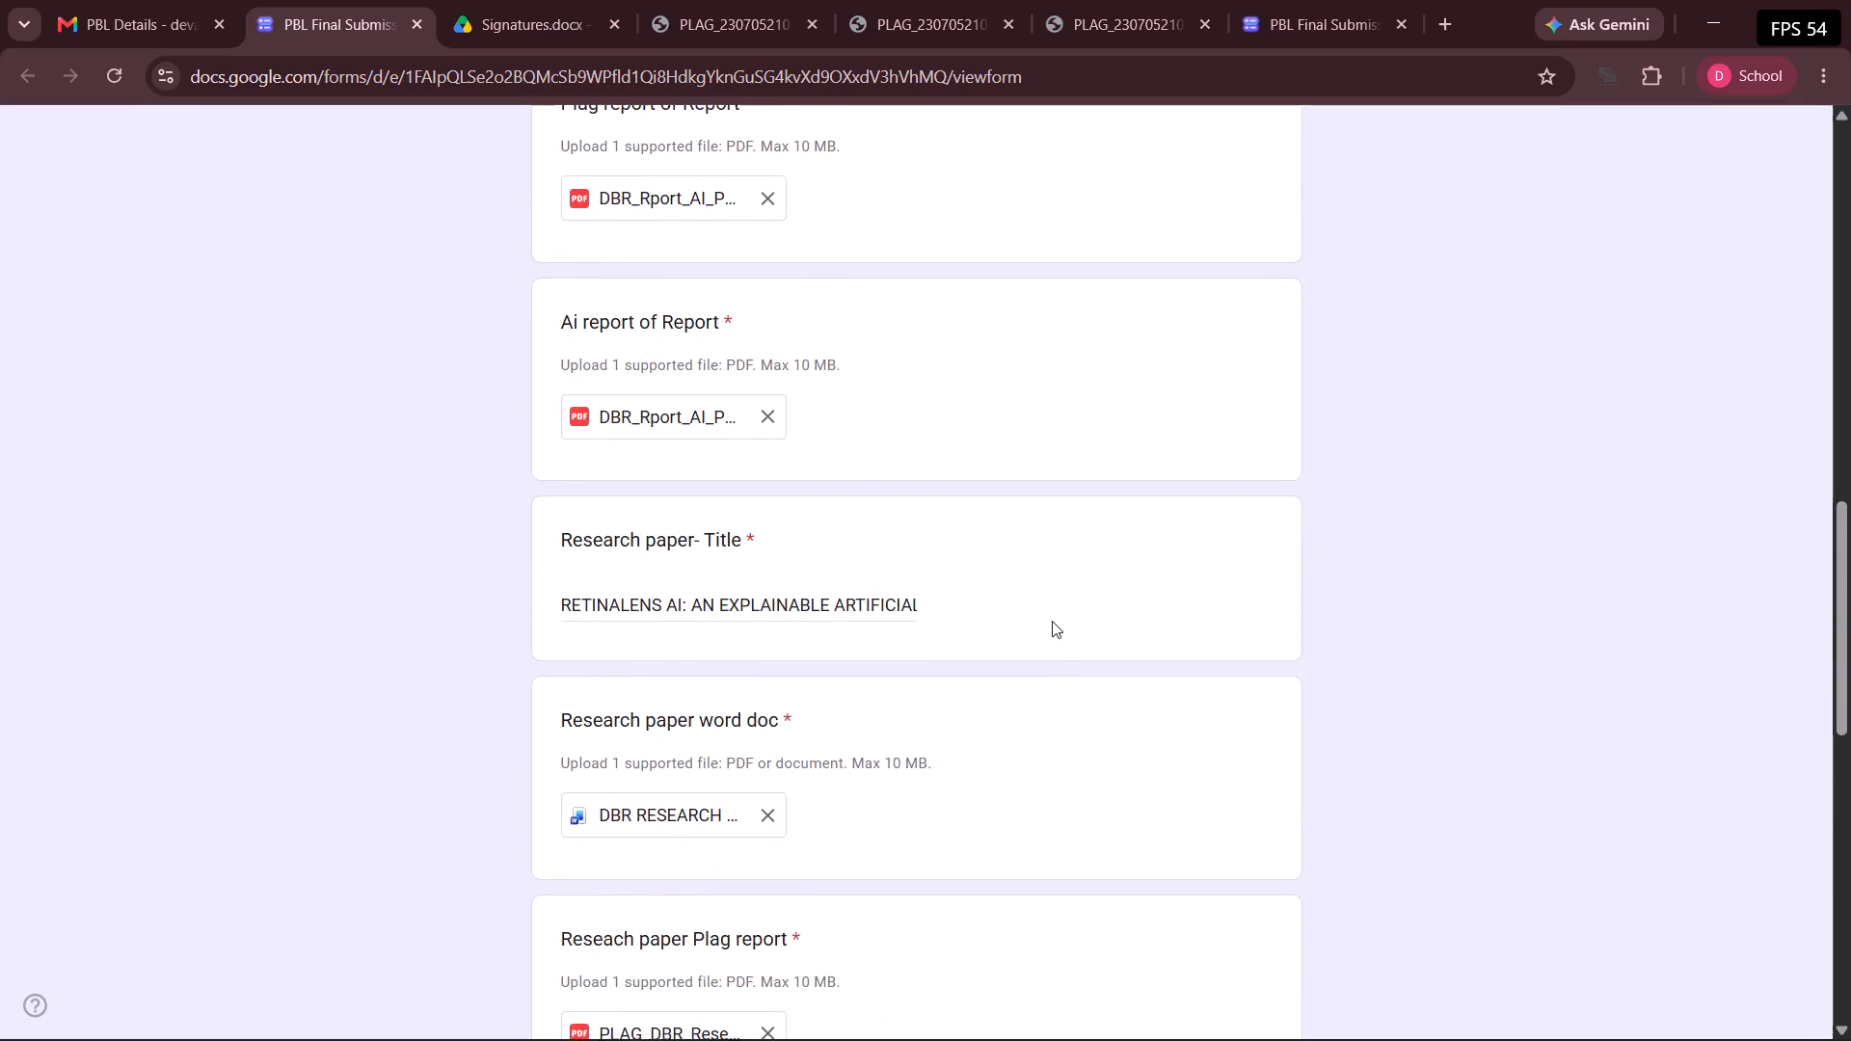
scroll(1052, 621, up, 3)
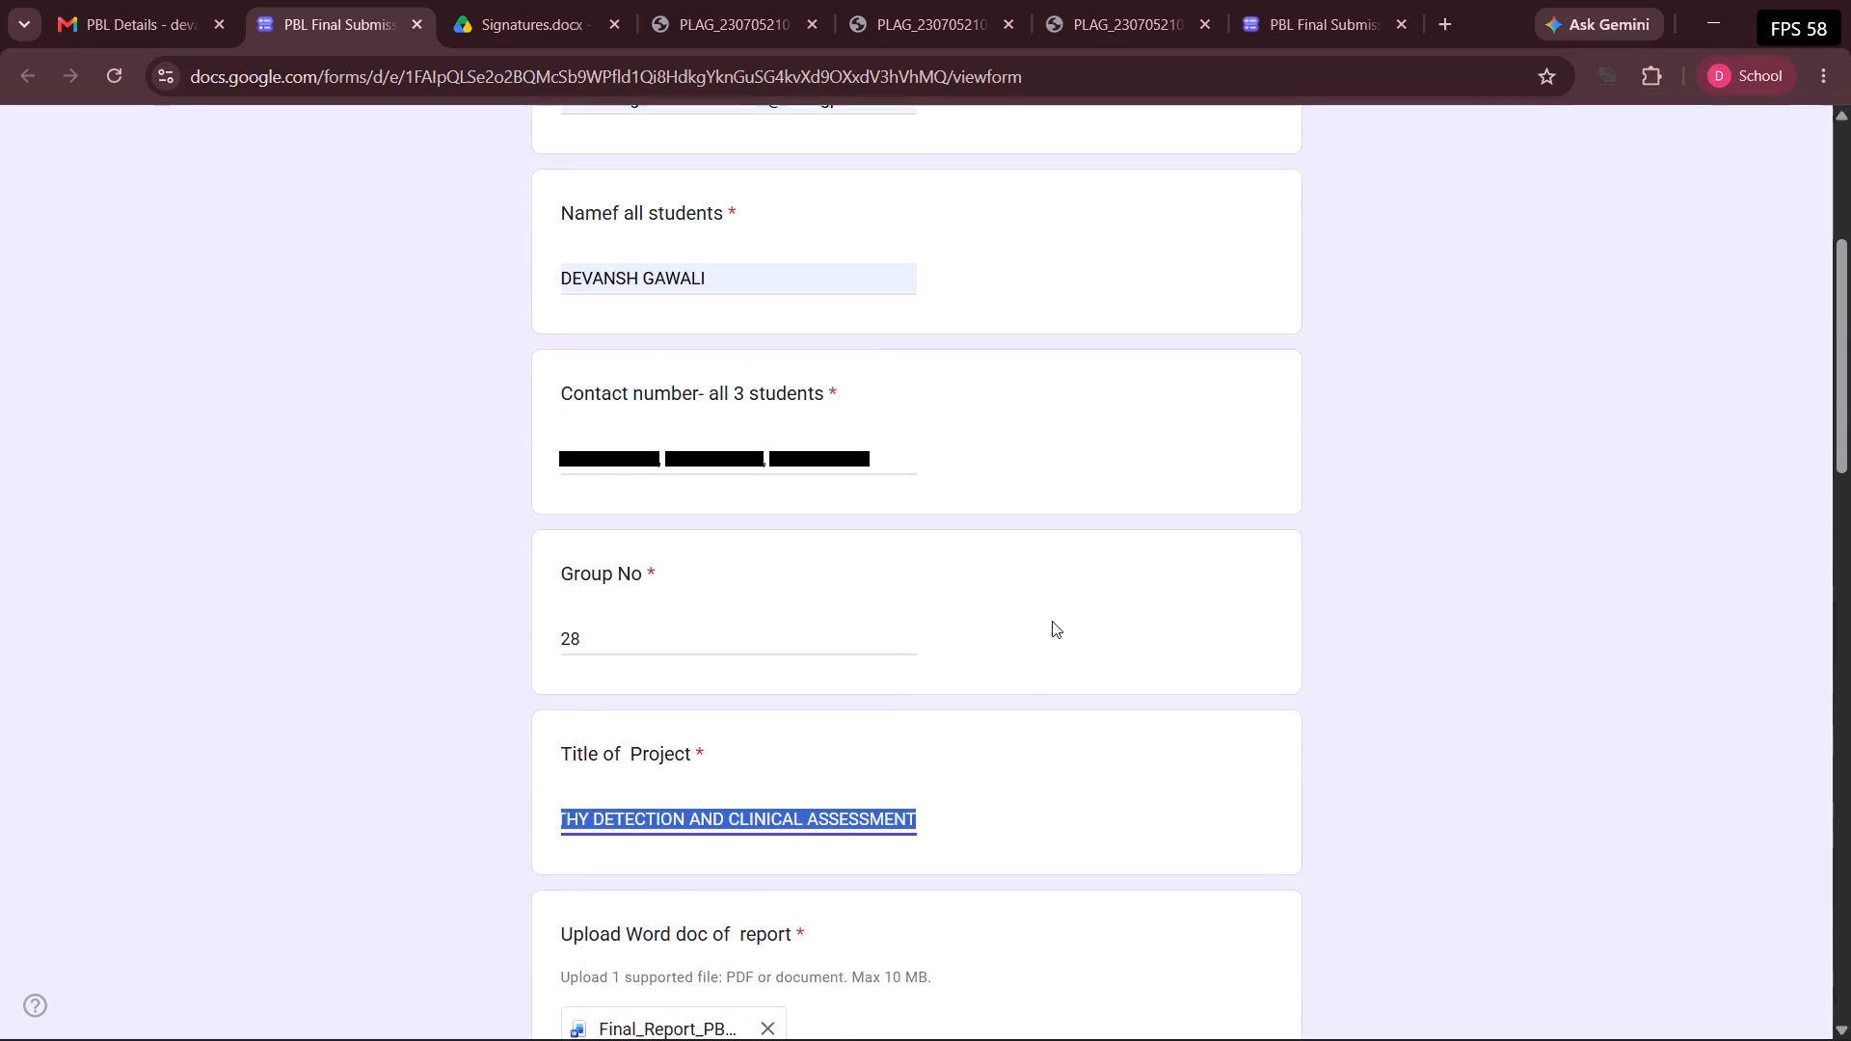
scroll(1052, 621, up, 2)
click(1007, 848)
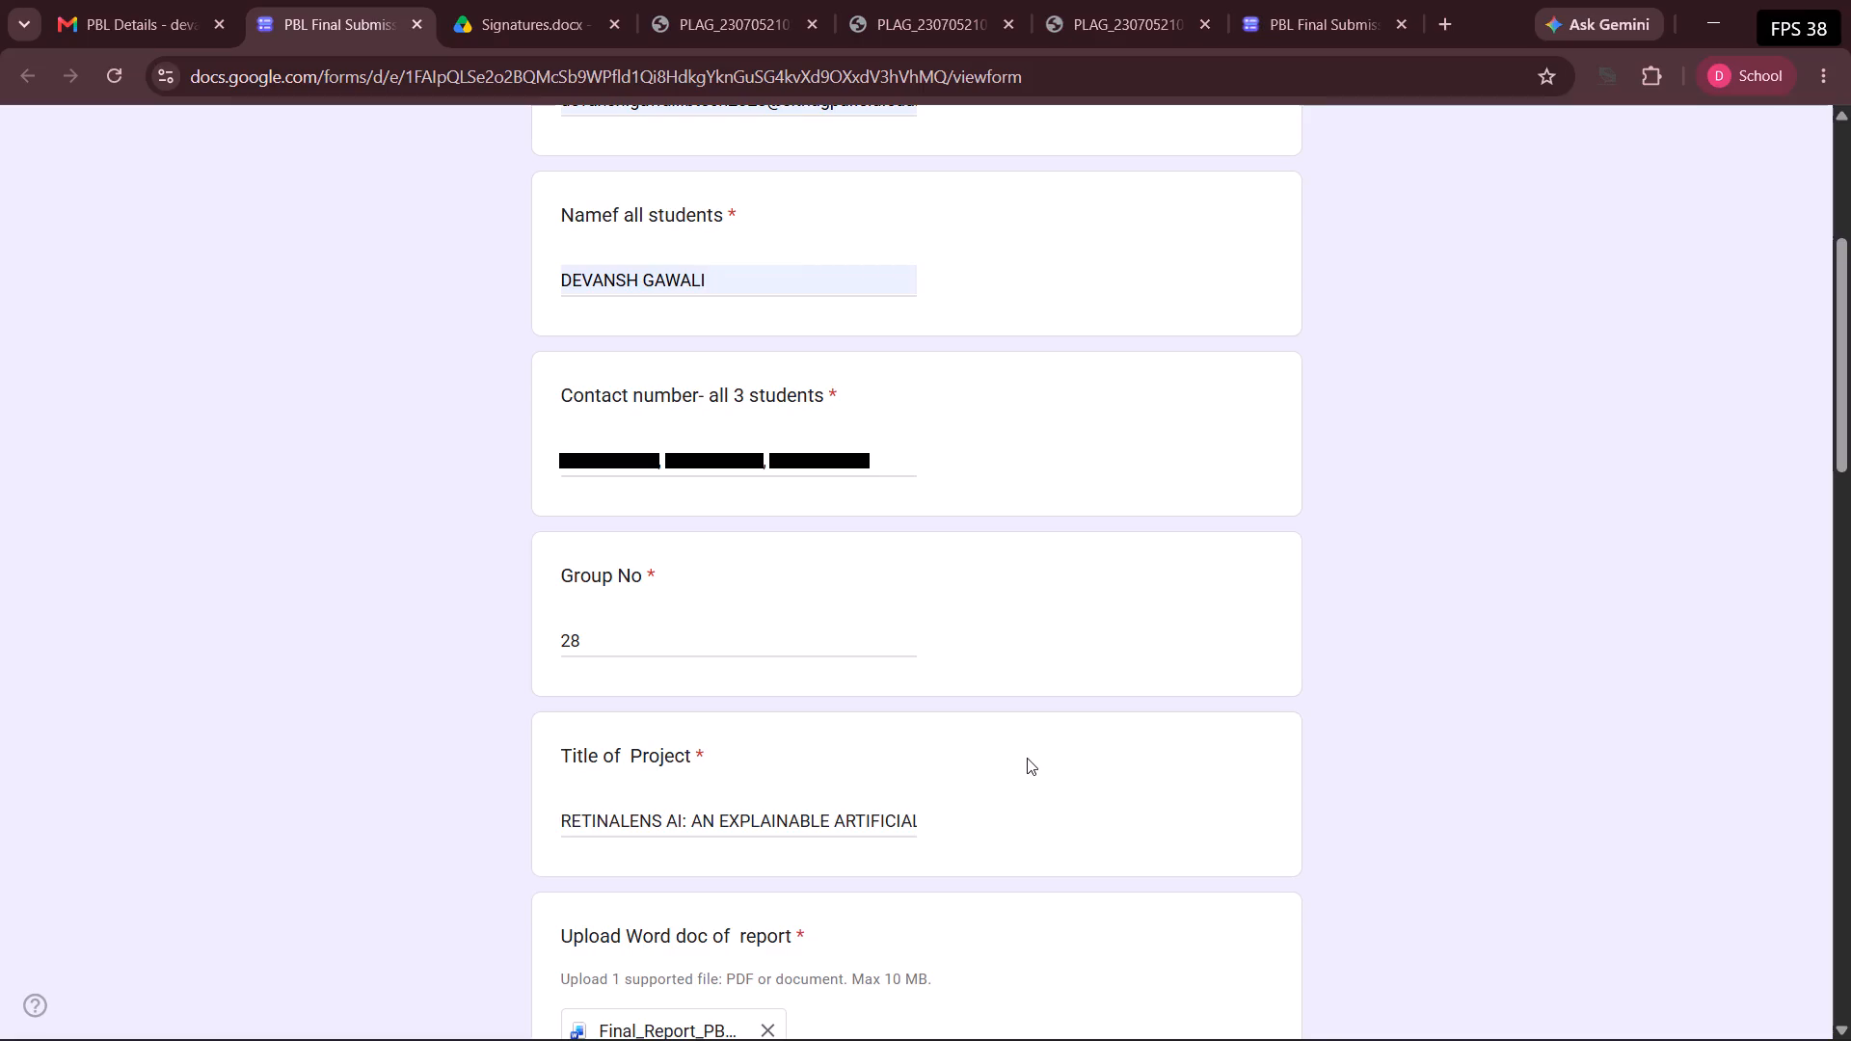
scroll(1027, 758, down, 7)
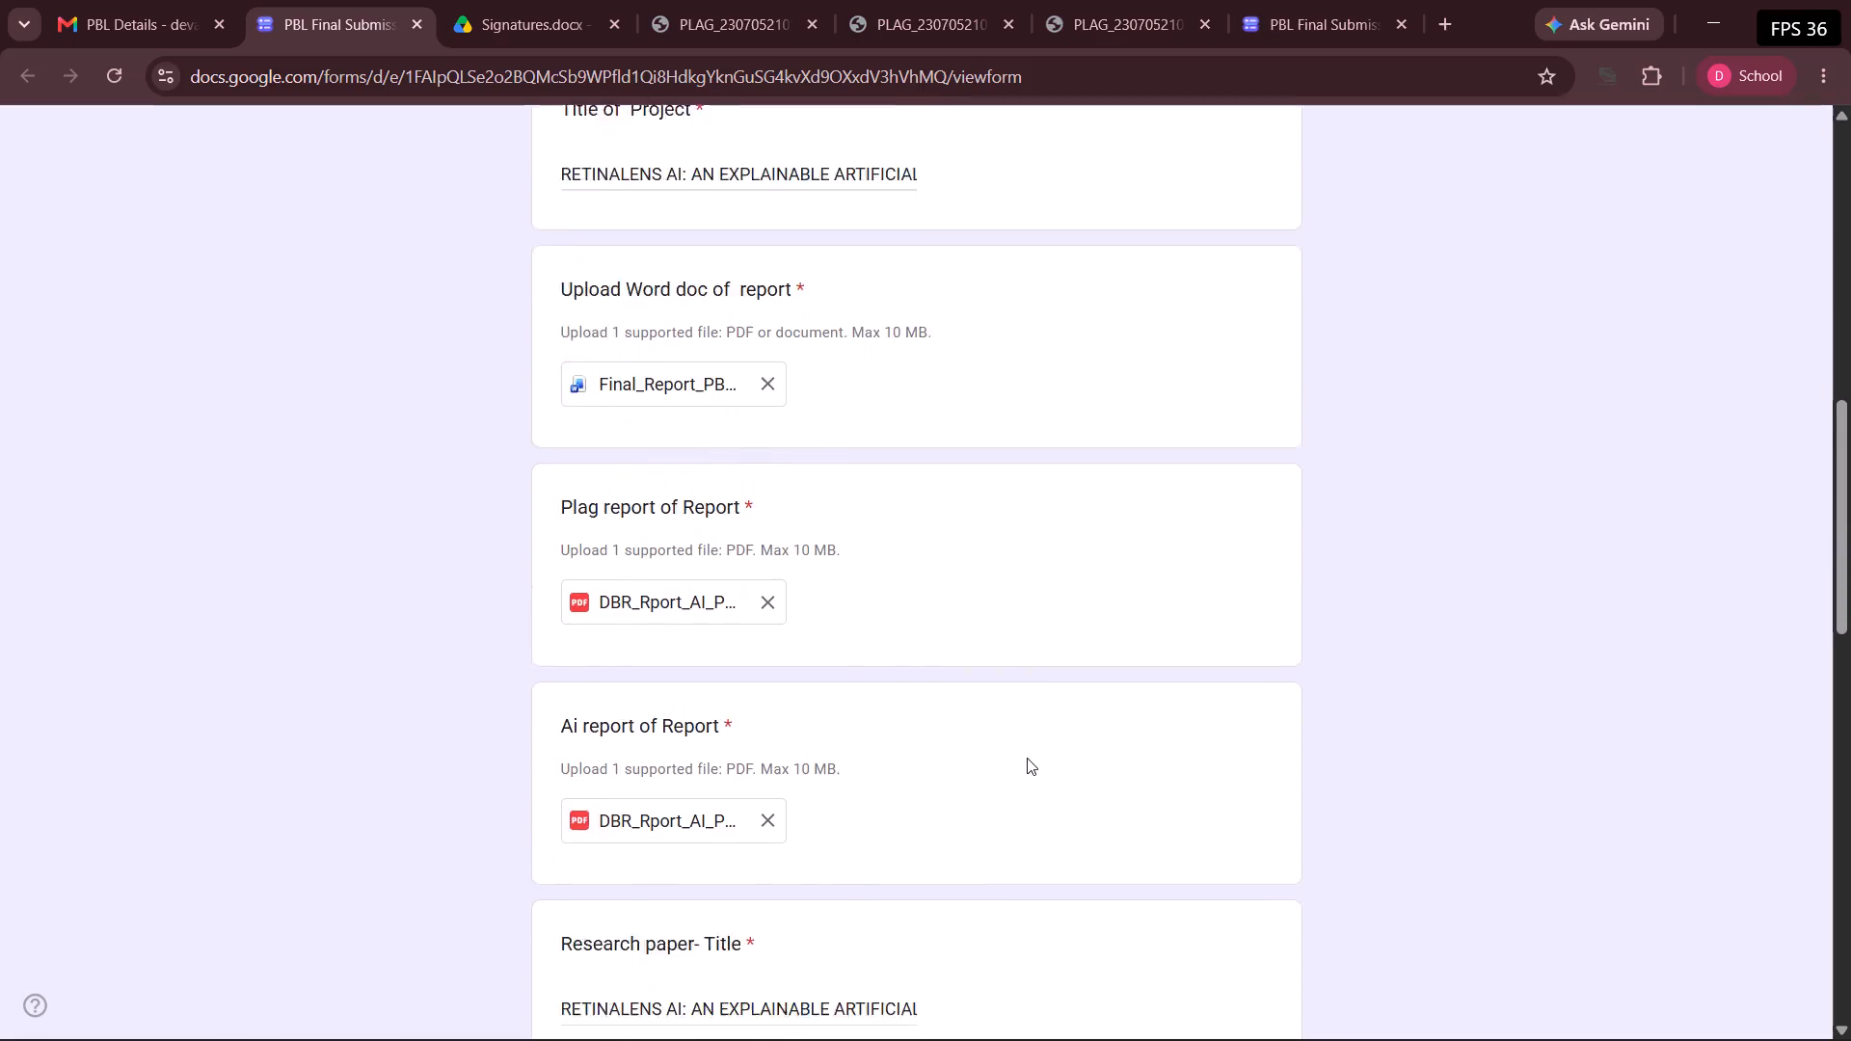
scroll(1027, 758, down, 1)
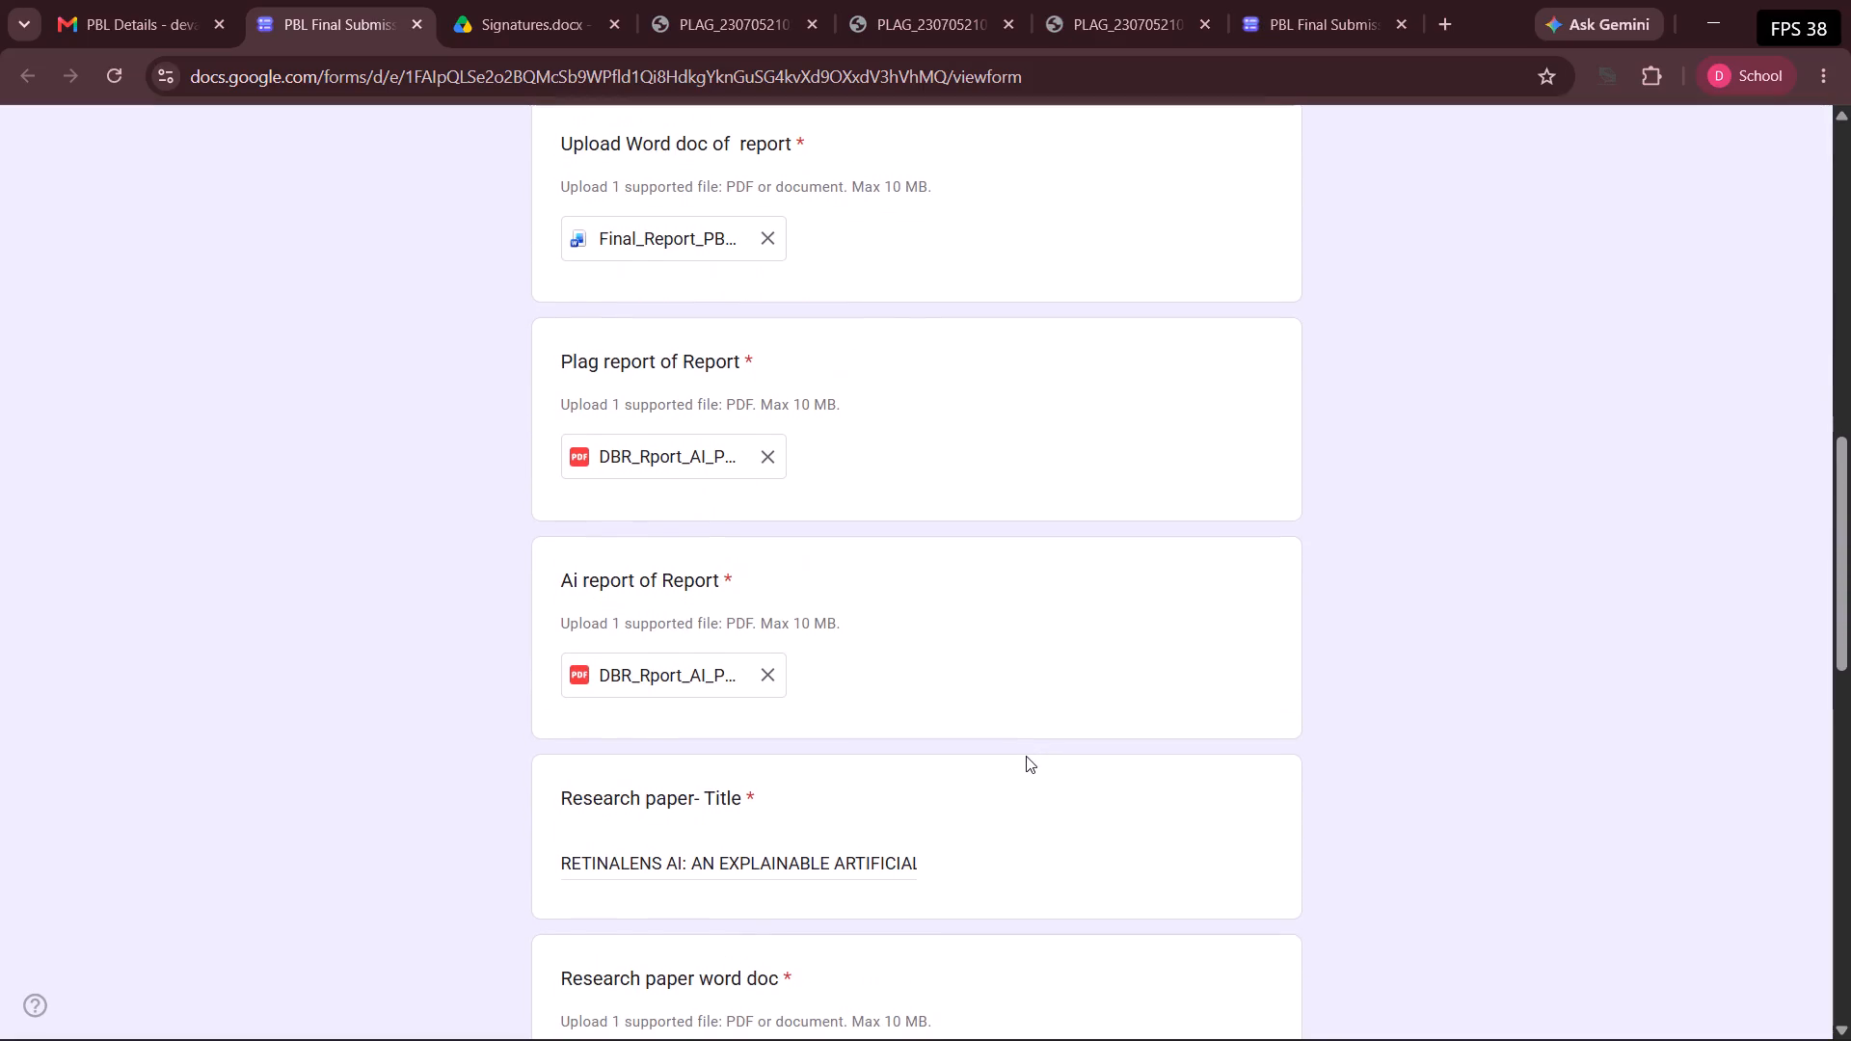
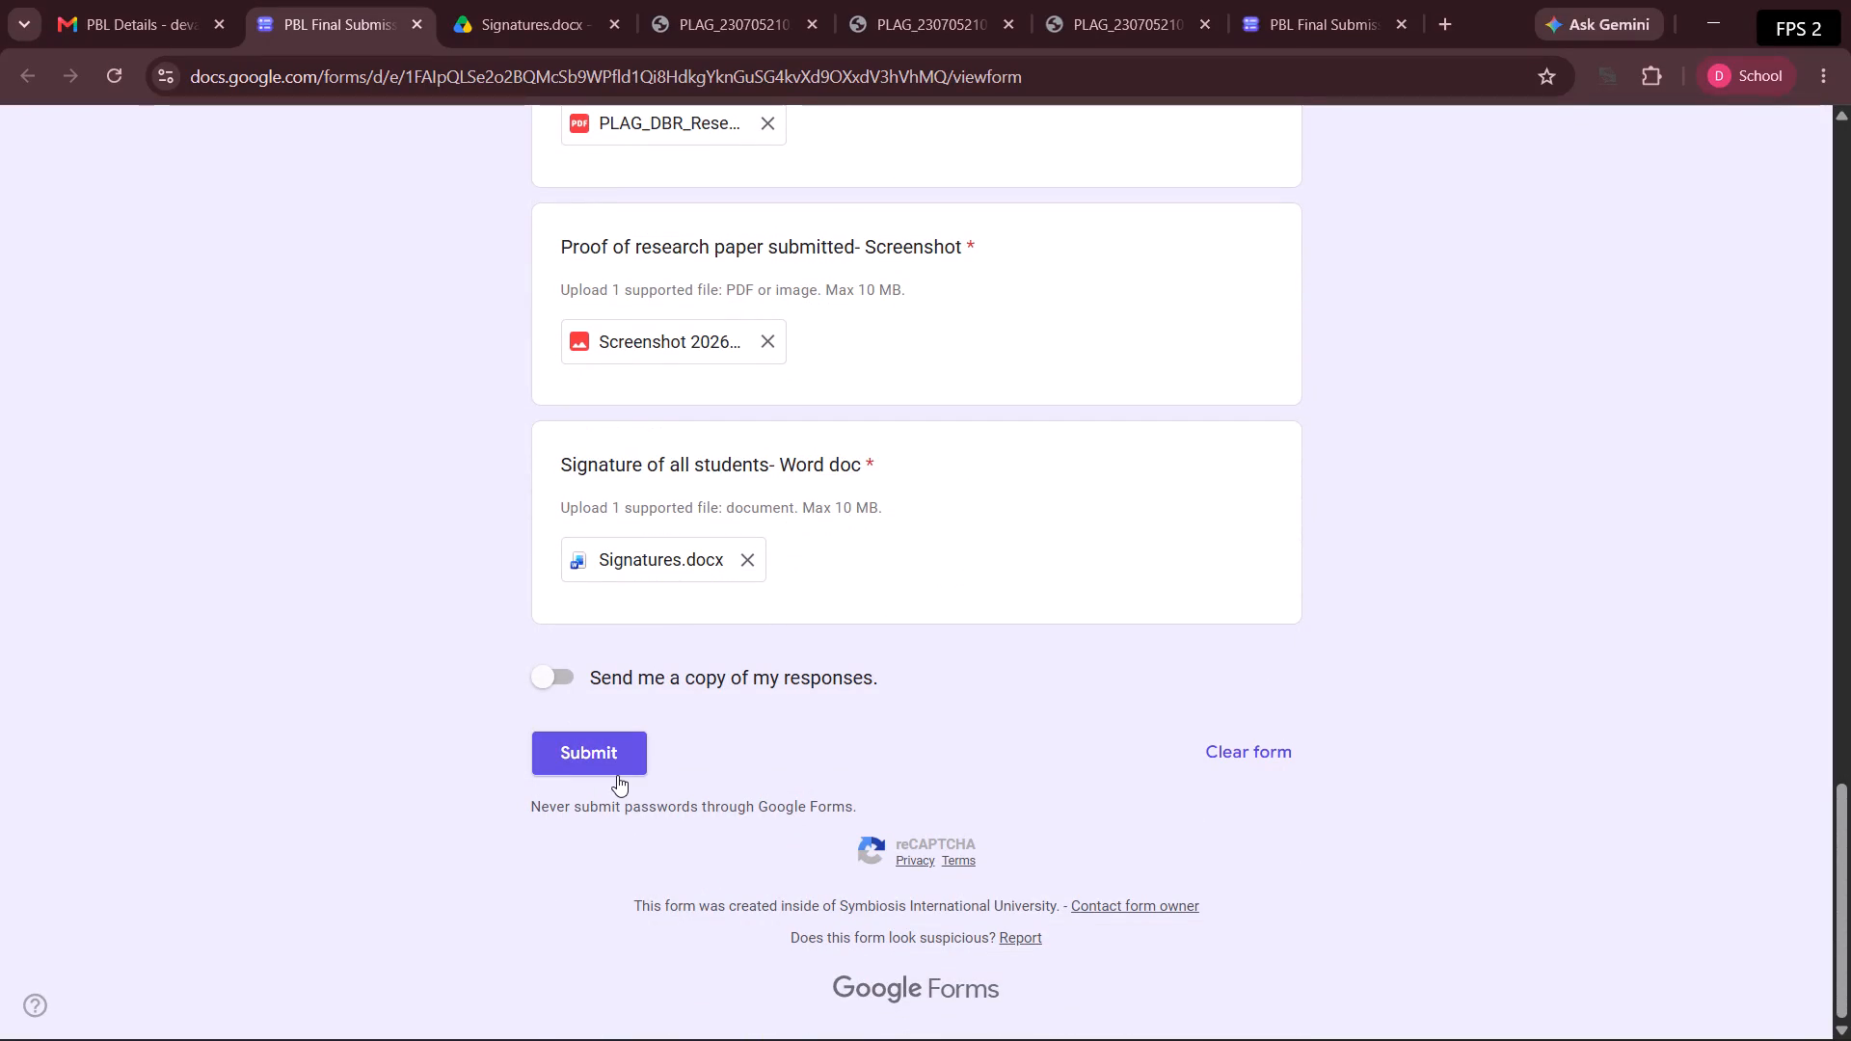
Turn on the option to receive a copy of the form responses.
click(567, 686)
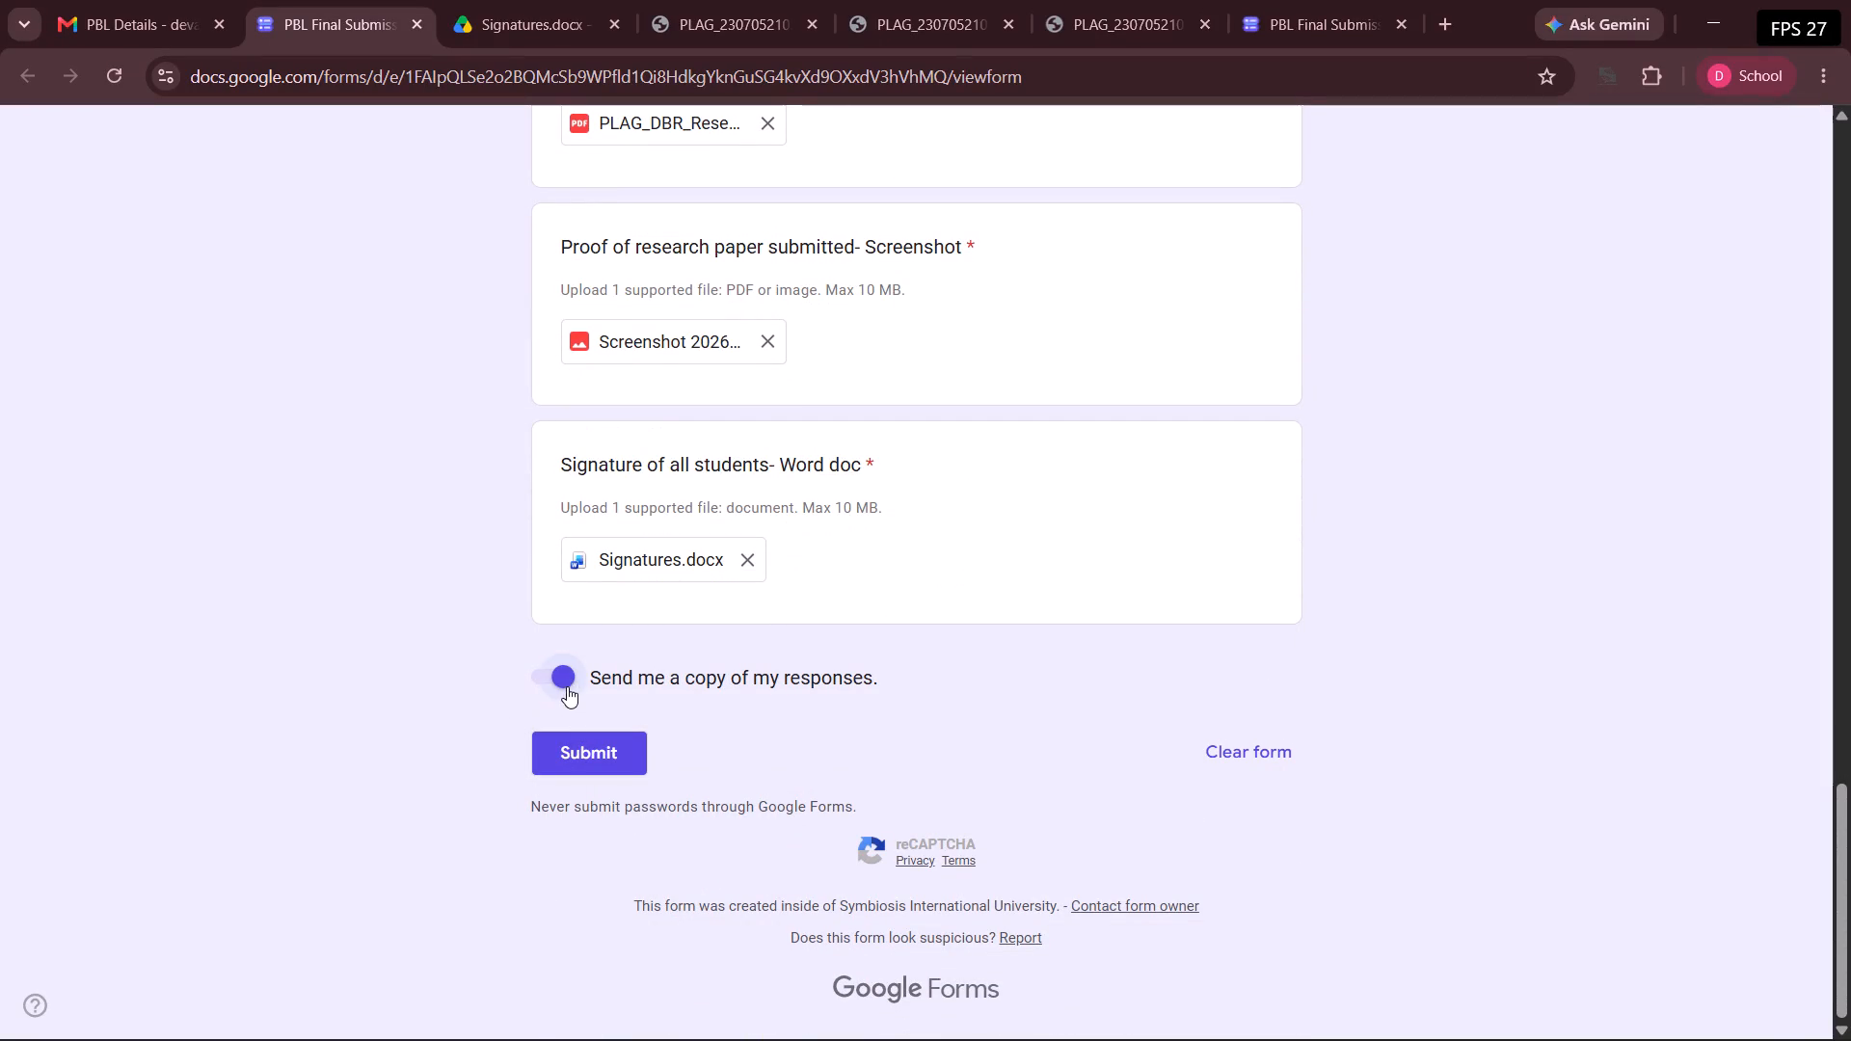
Start submitting the form, back out of the image verification, and recheck the research paper title and the attached report and paper files.
click(616, 751)
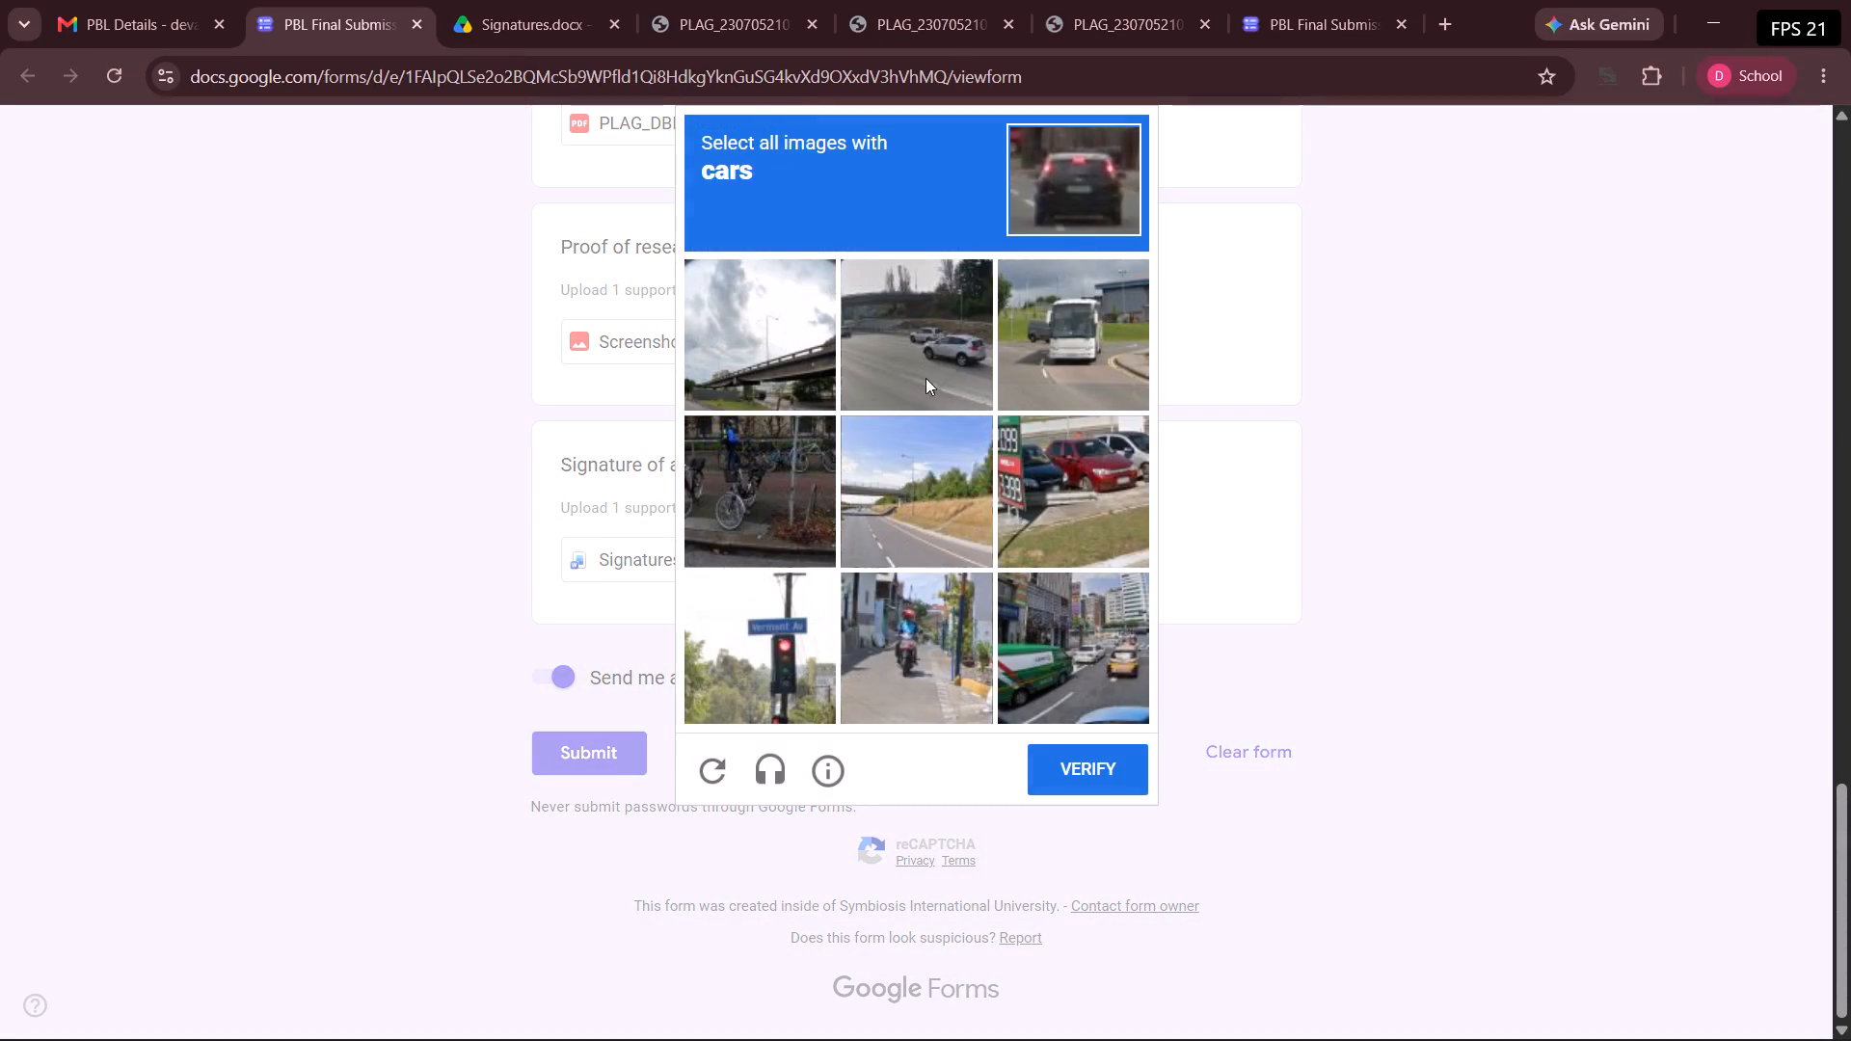
click(1406, 410)
scroll(802, 499, up, 2)
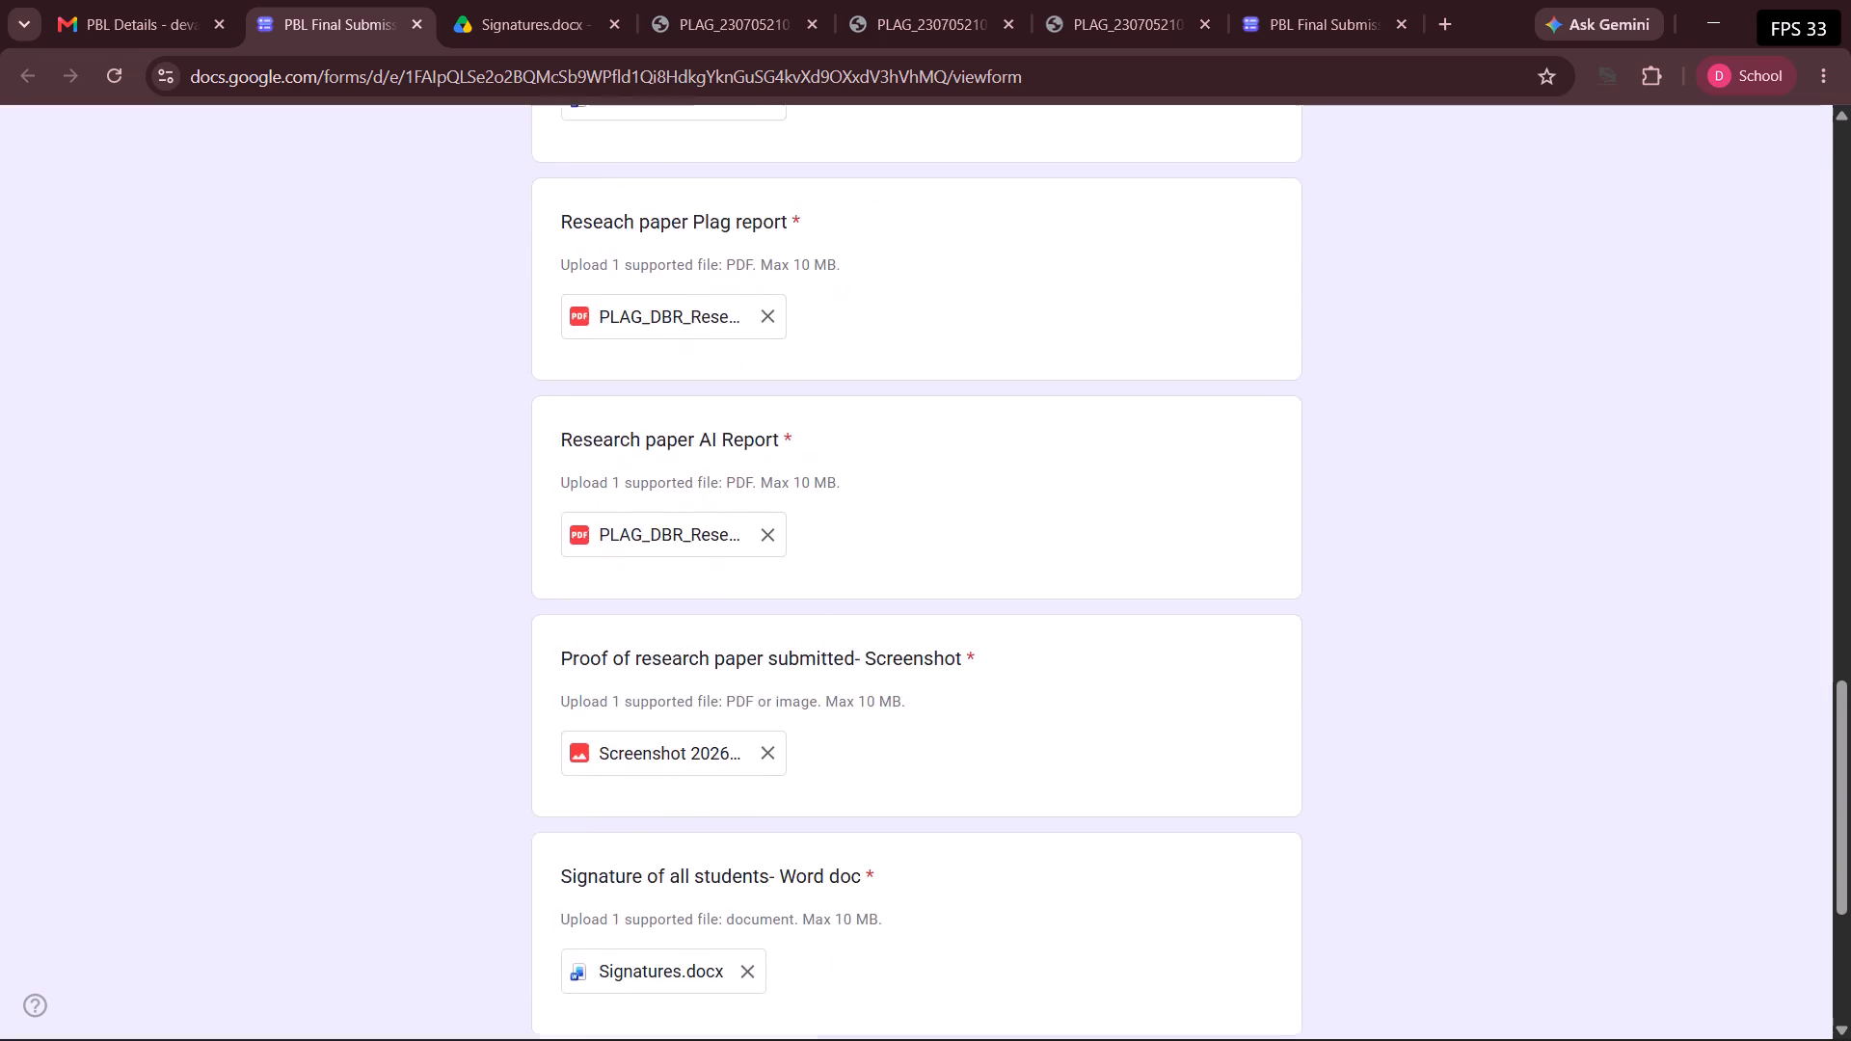
scroll(802, 499, up, 1)
scroll(886, 395, up, 2)
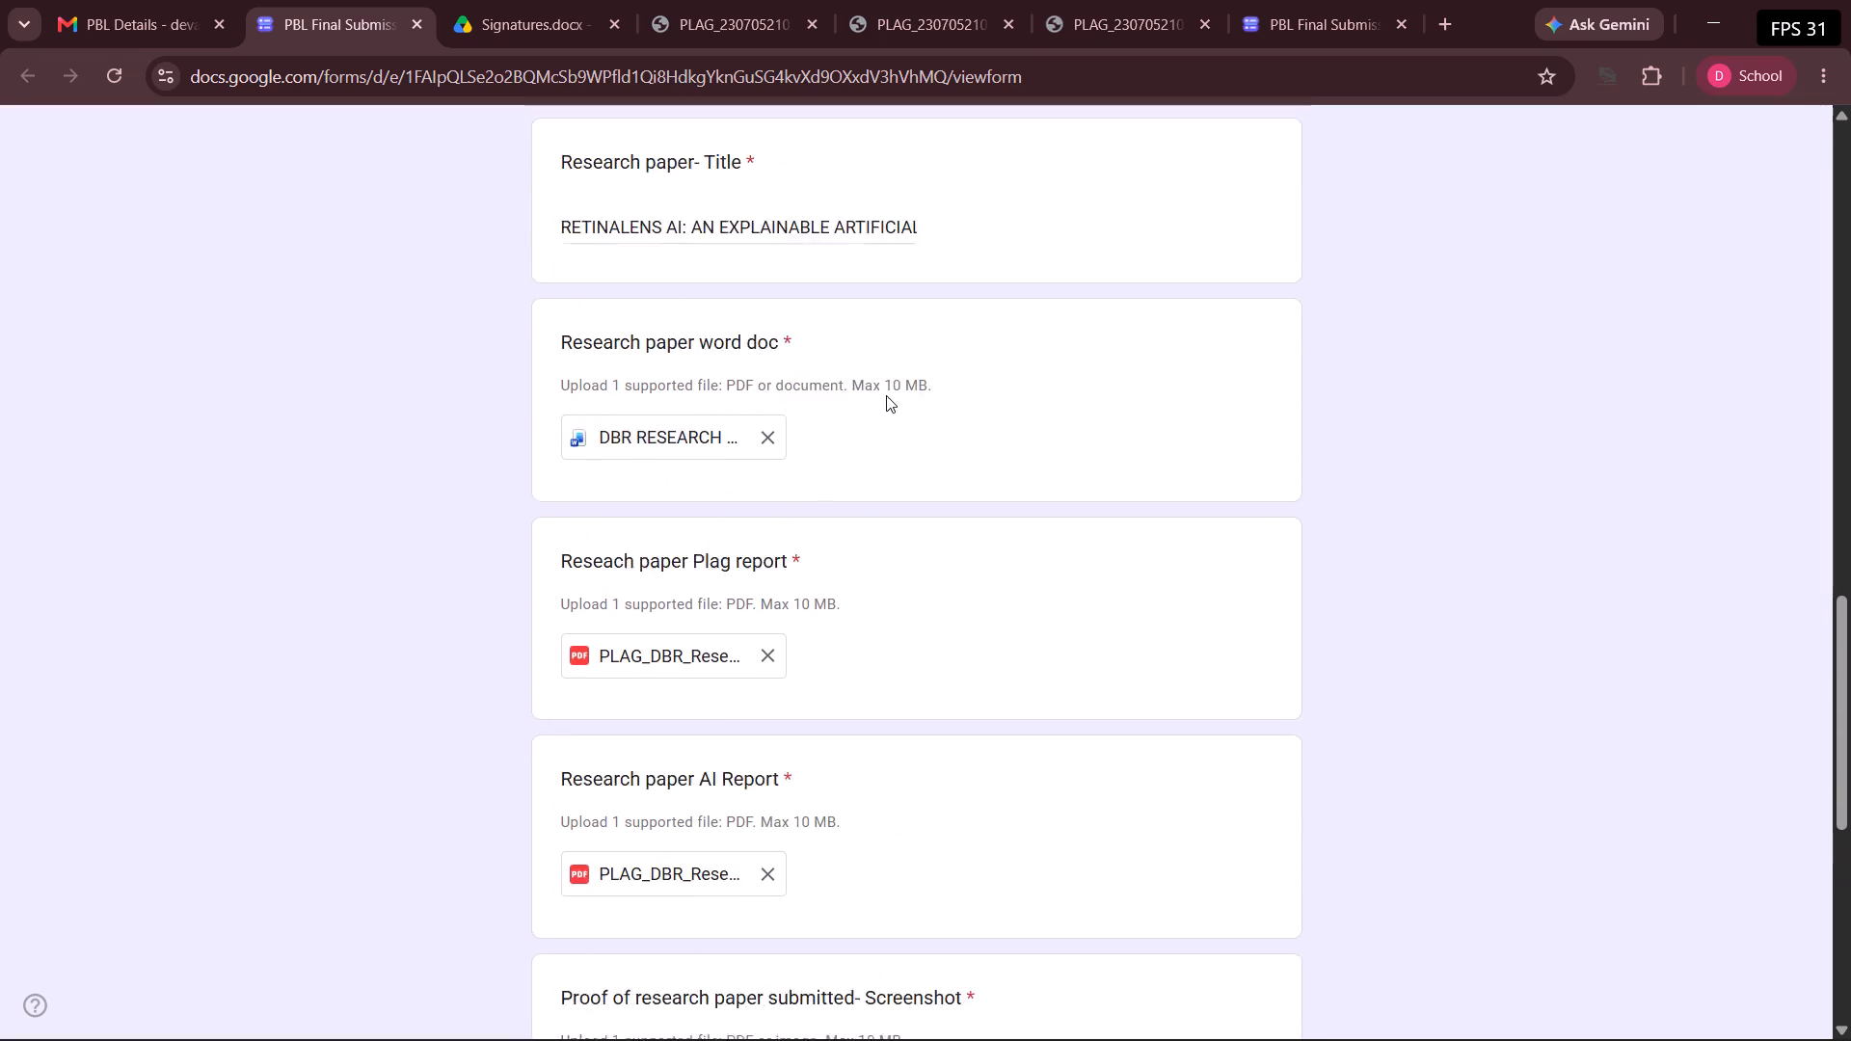
scroll(886, 395, up, 2)
scroll(886, 395, down, 4)
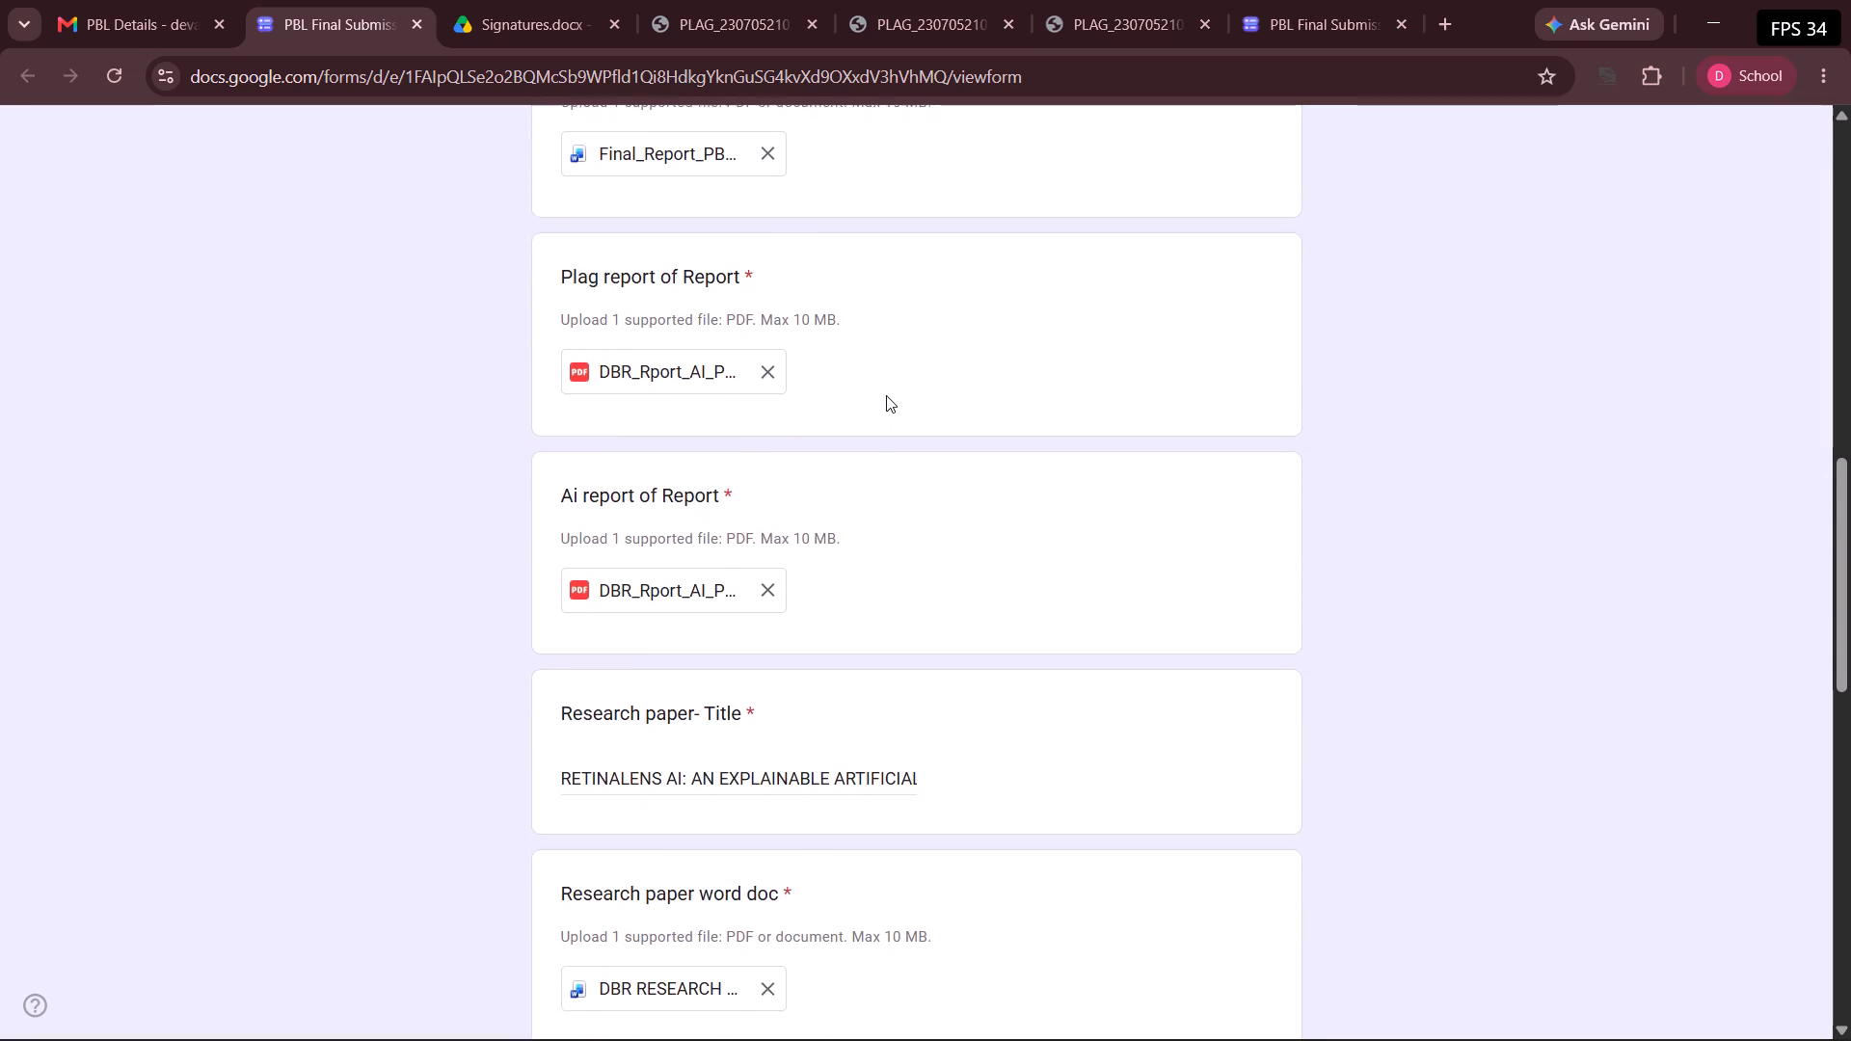
scroll(886, 395, down, 1)
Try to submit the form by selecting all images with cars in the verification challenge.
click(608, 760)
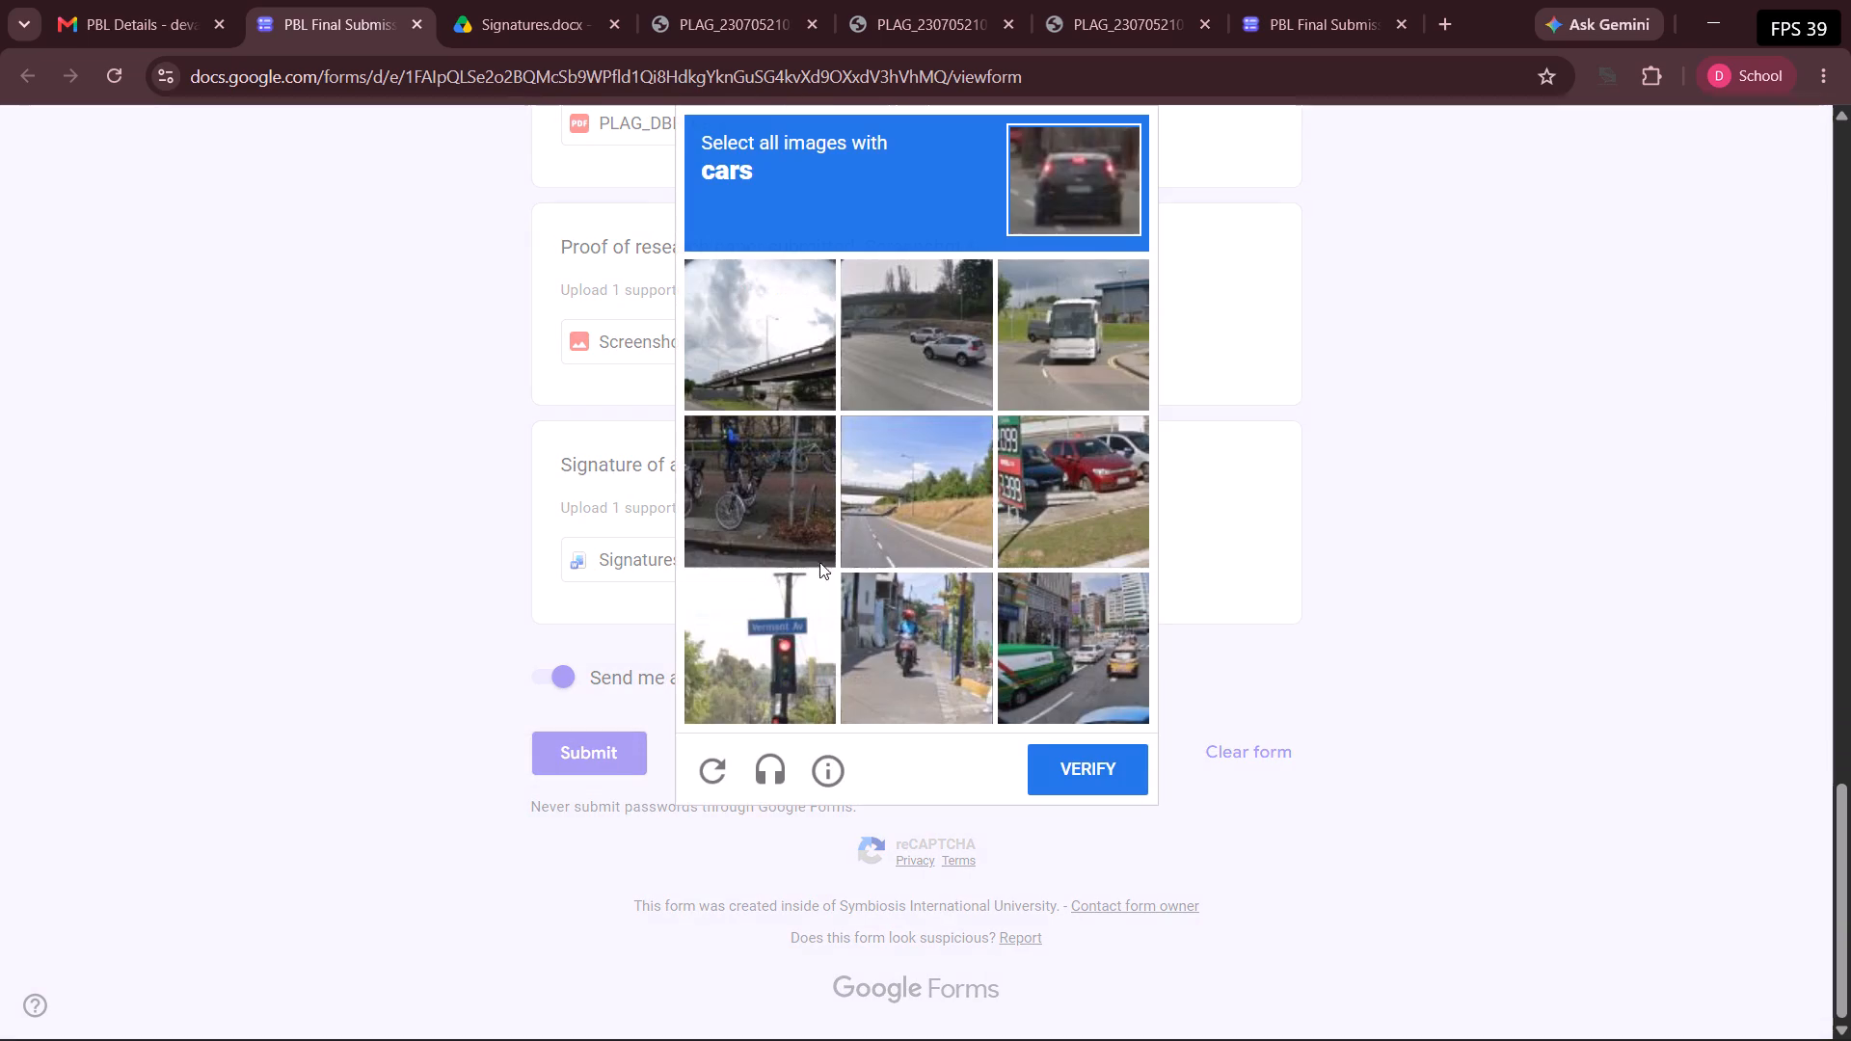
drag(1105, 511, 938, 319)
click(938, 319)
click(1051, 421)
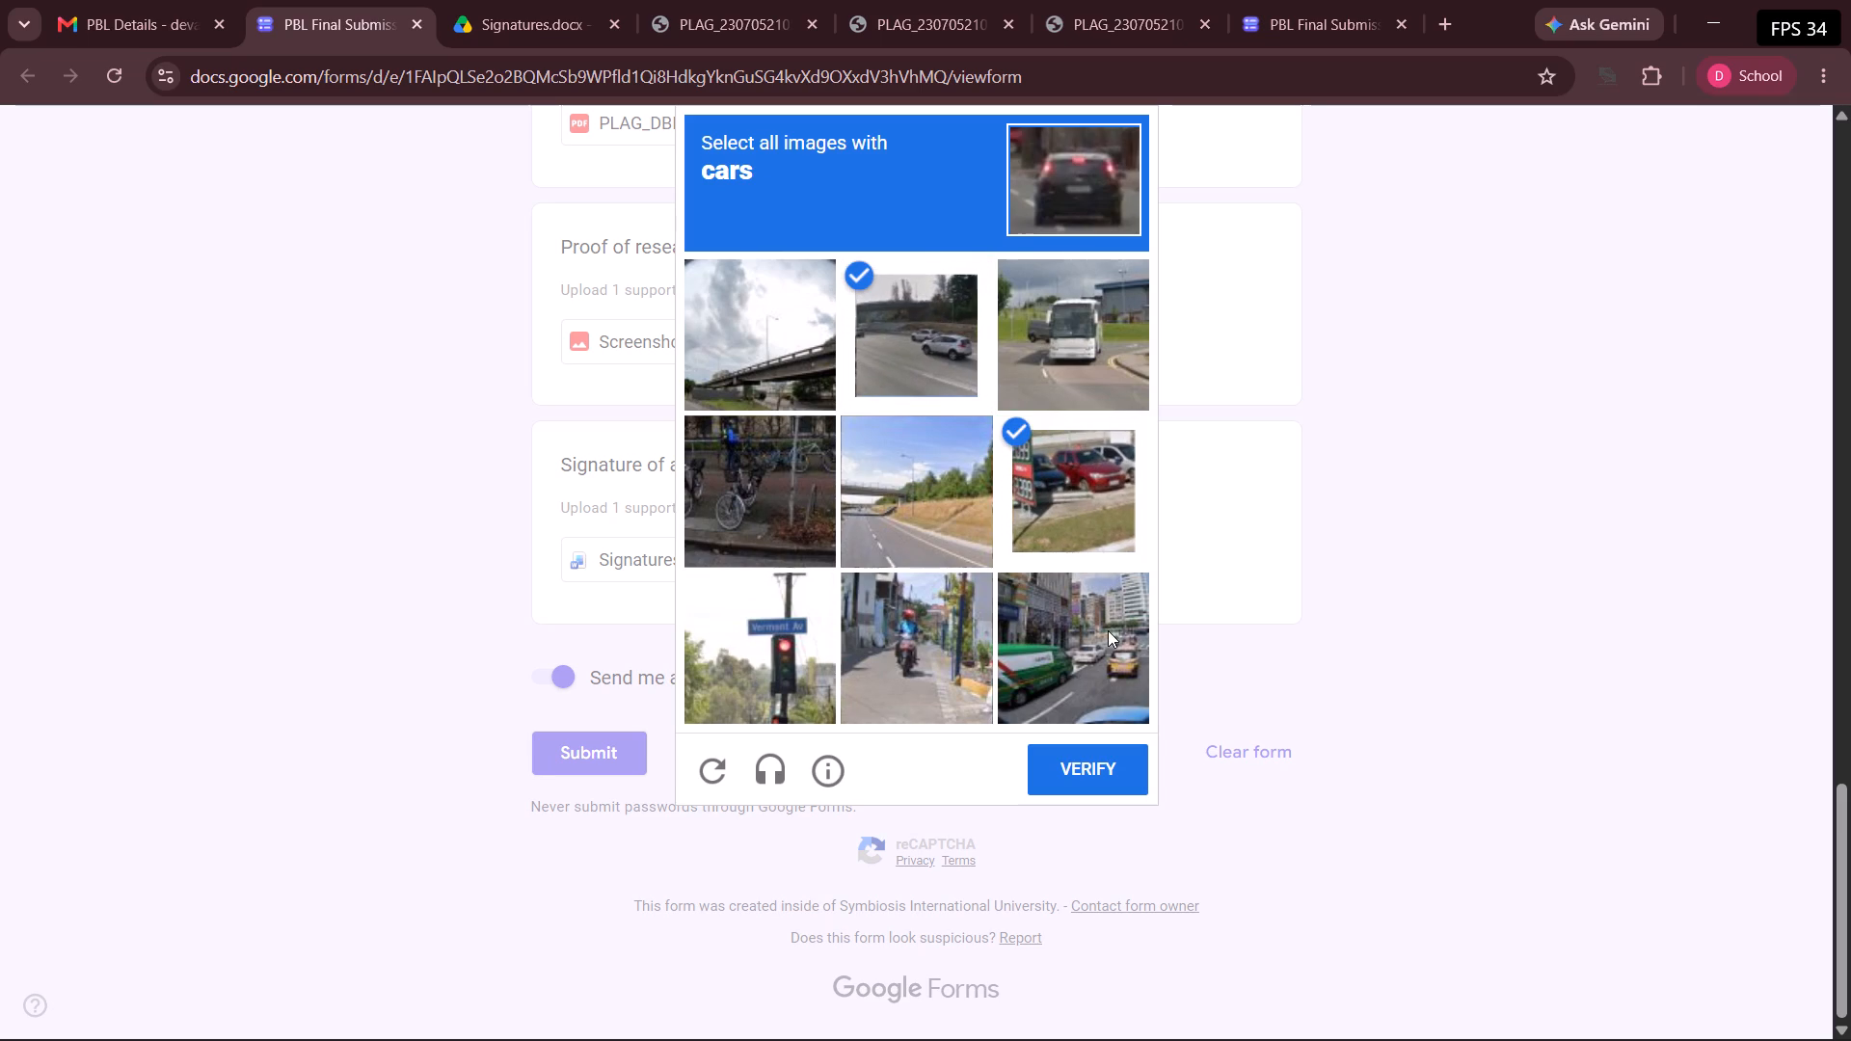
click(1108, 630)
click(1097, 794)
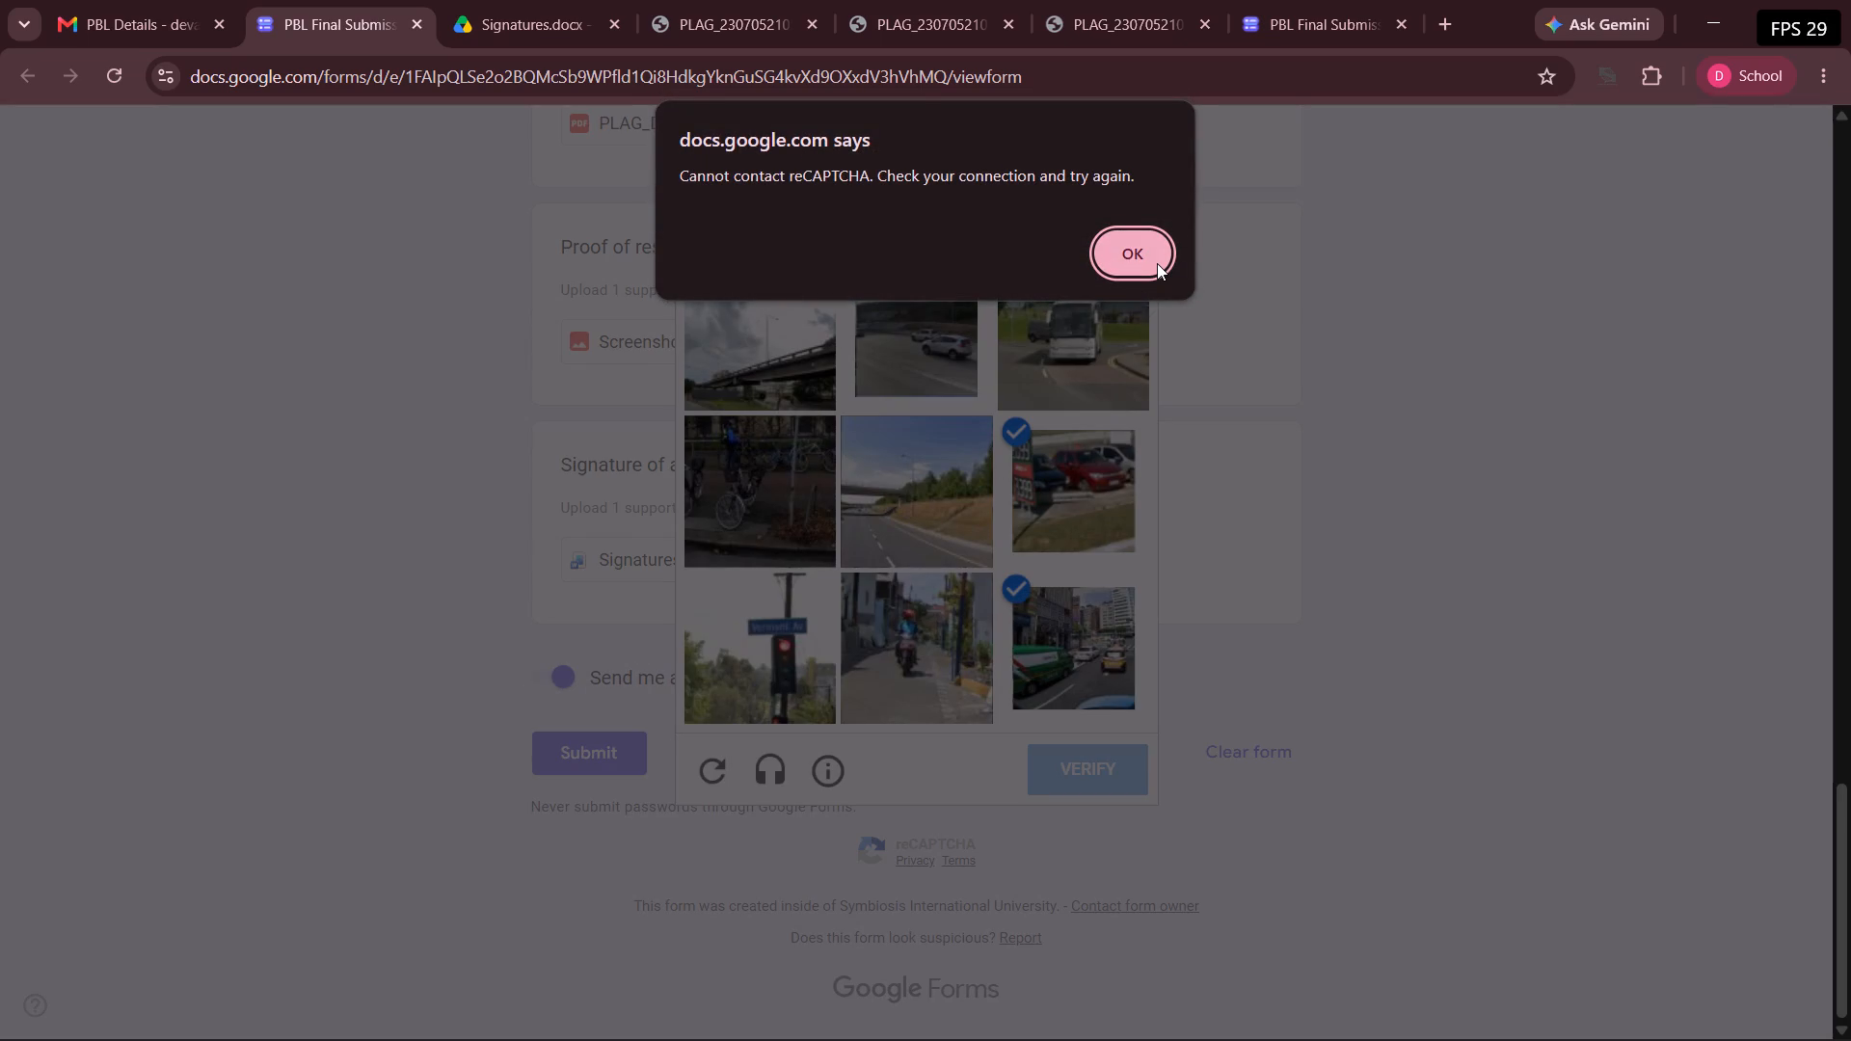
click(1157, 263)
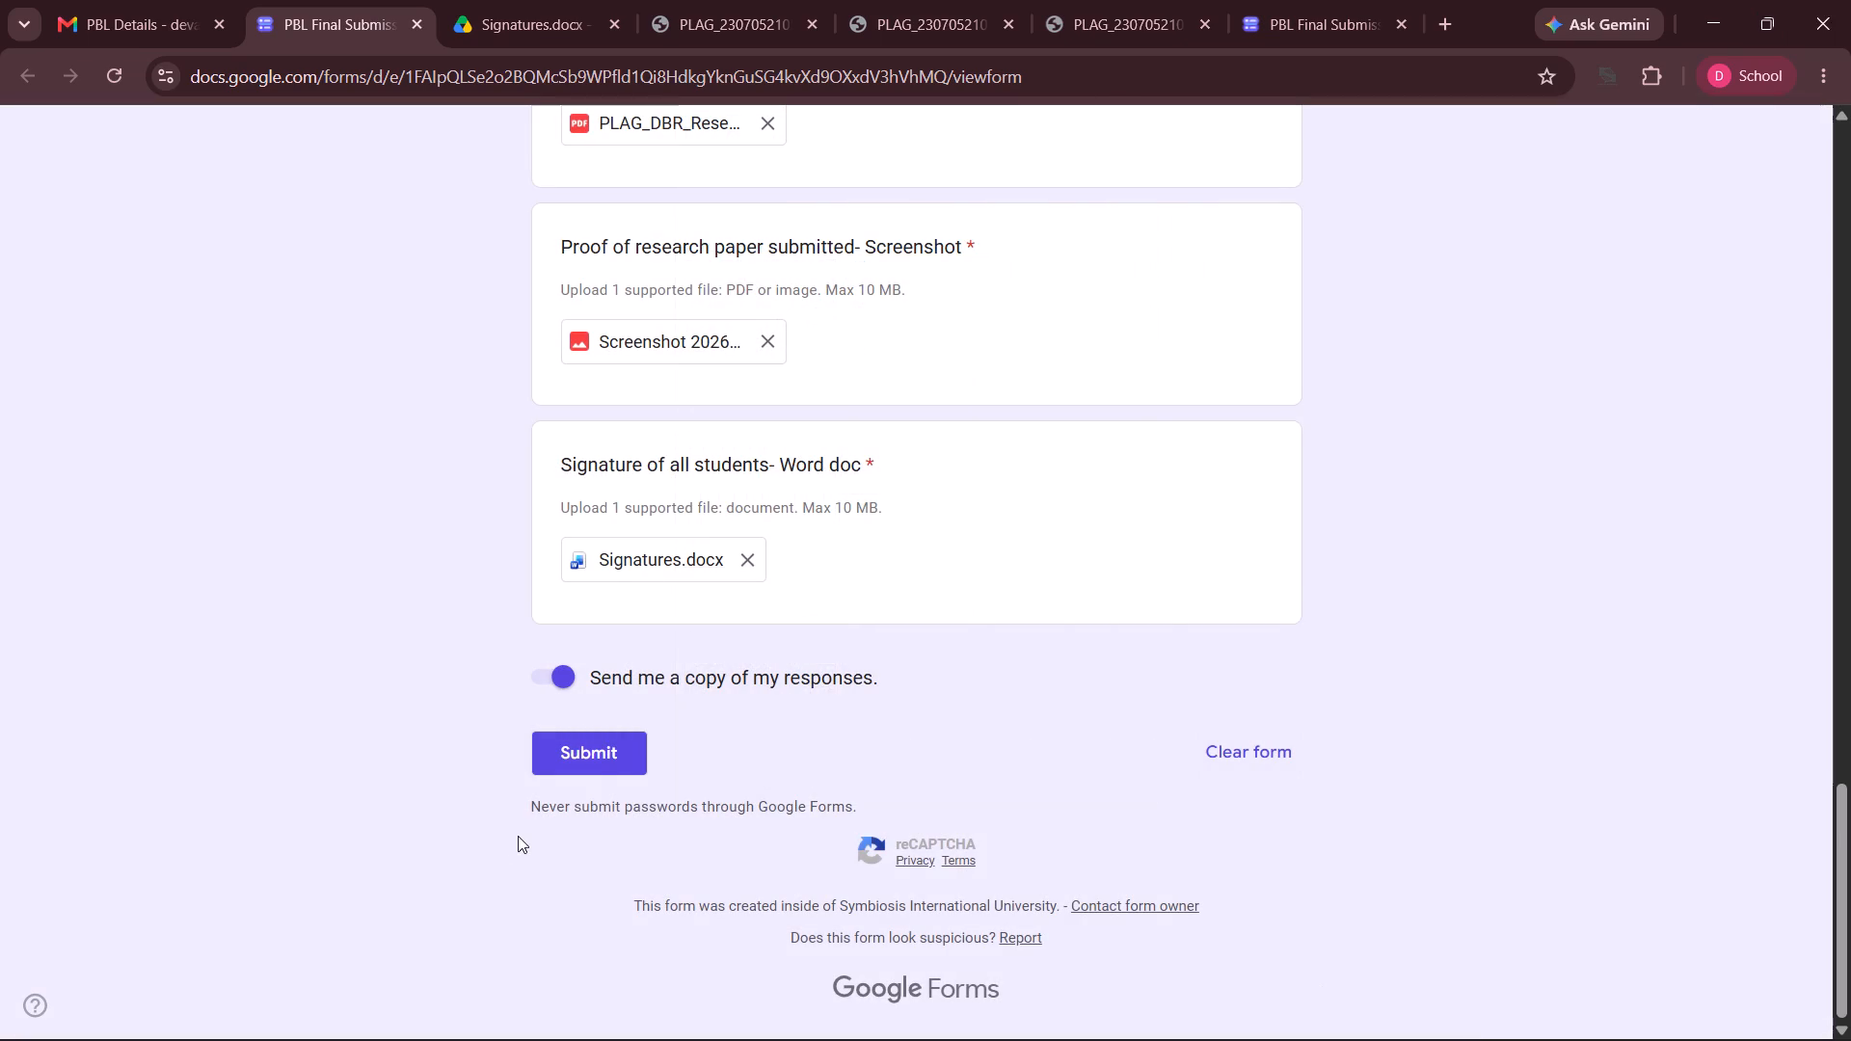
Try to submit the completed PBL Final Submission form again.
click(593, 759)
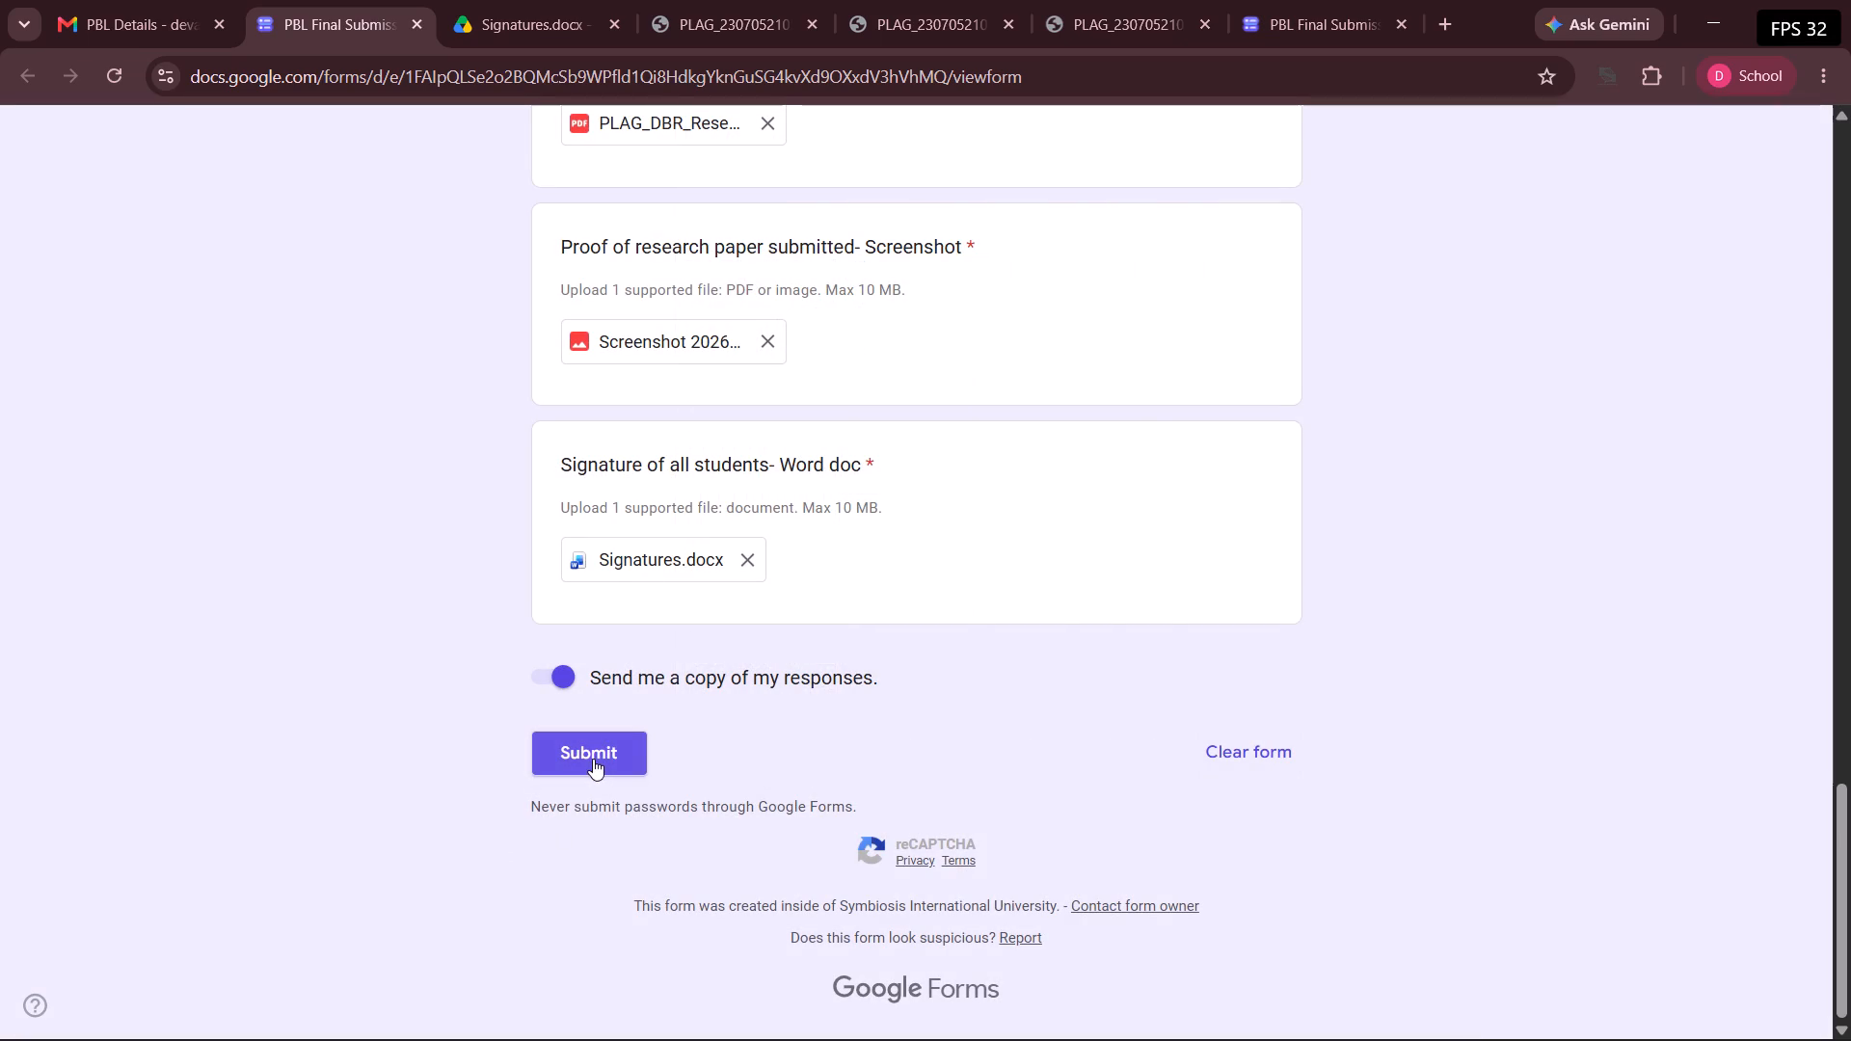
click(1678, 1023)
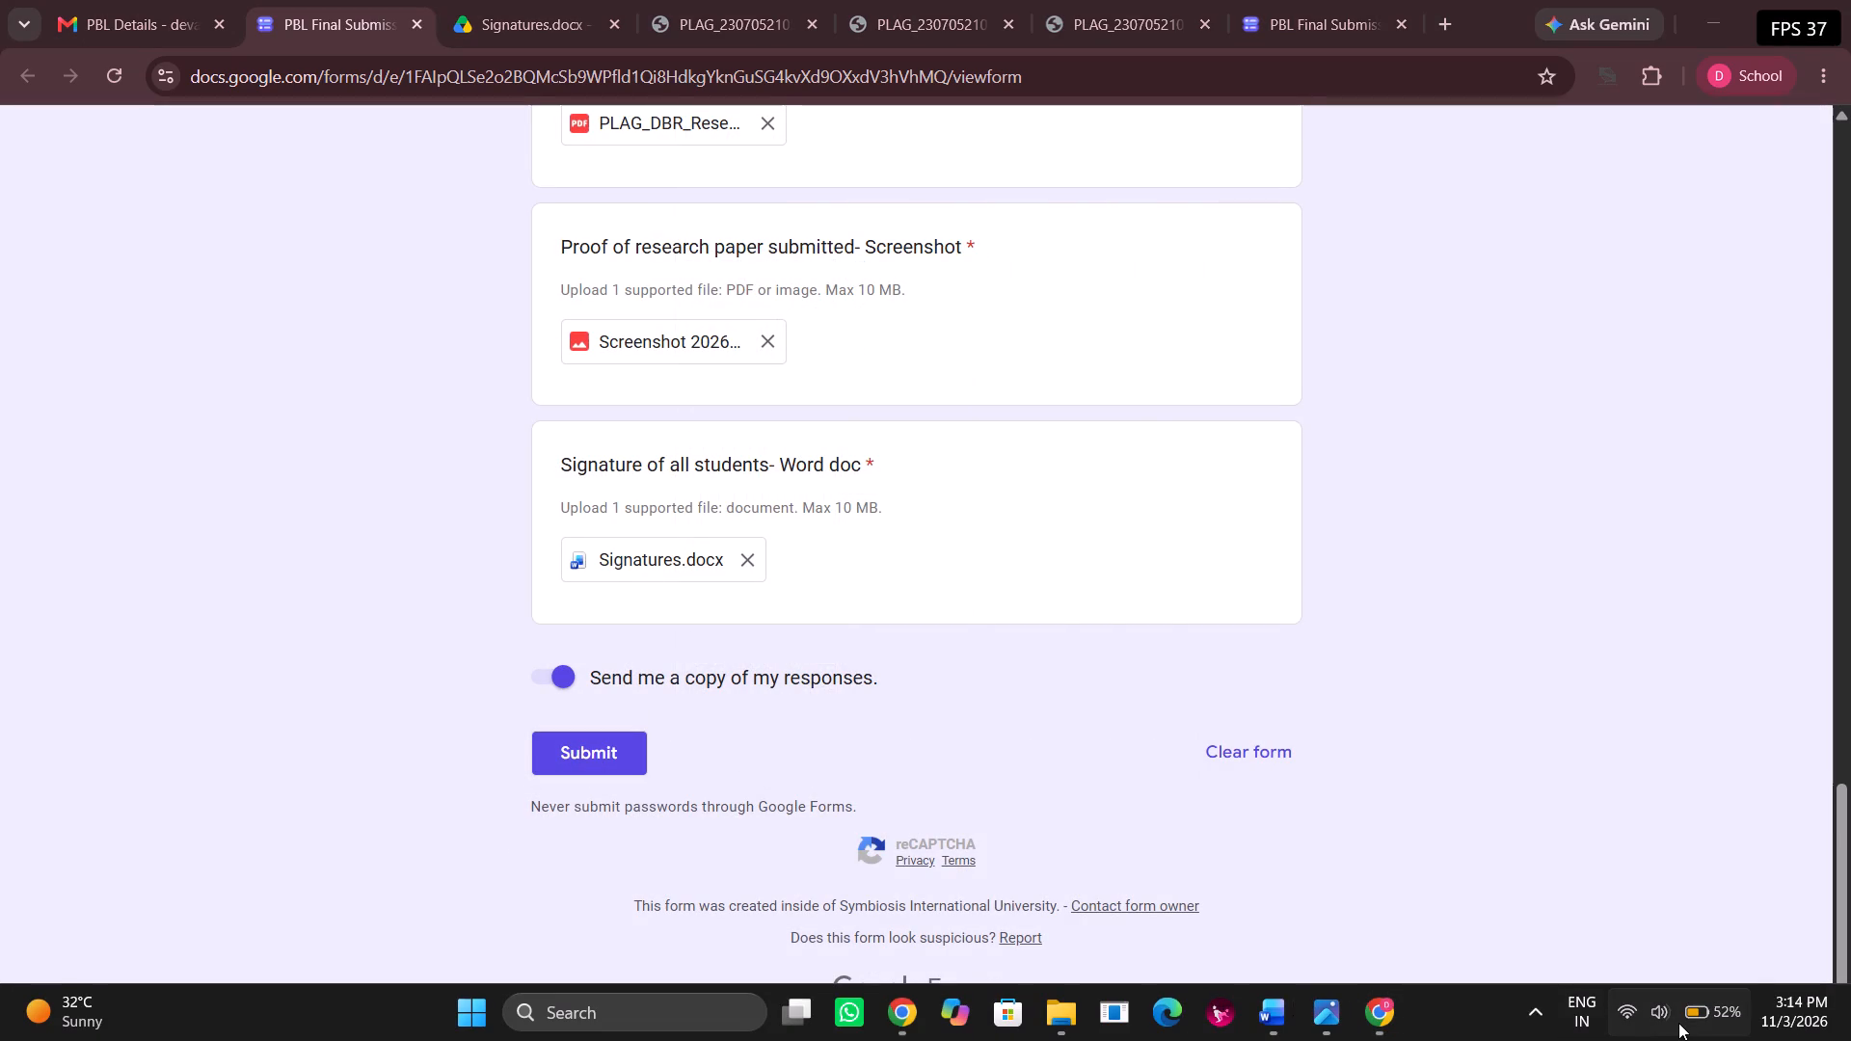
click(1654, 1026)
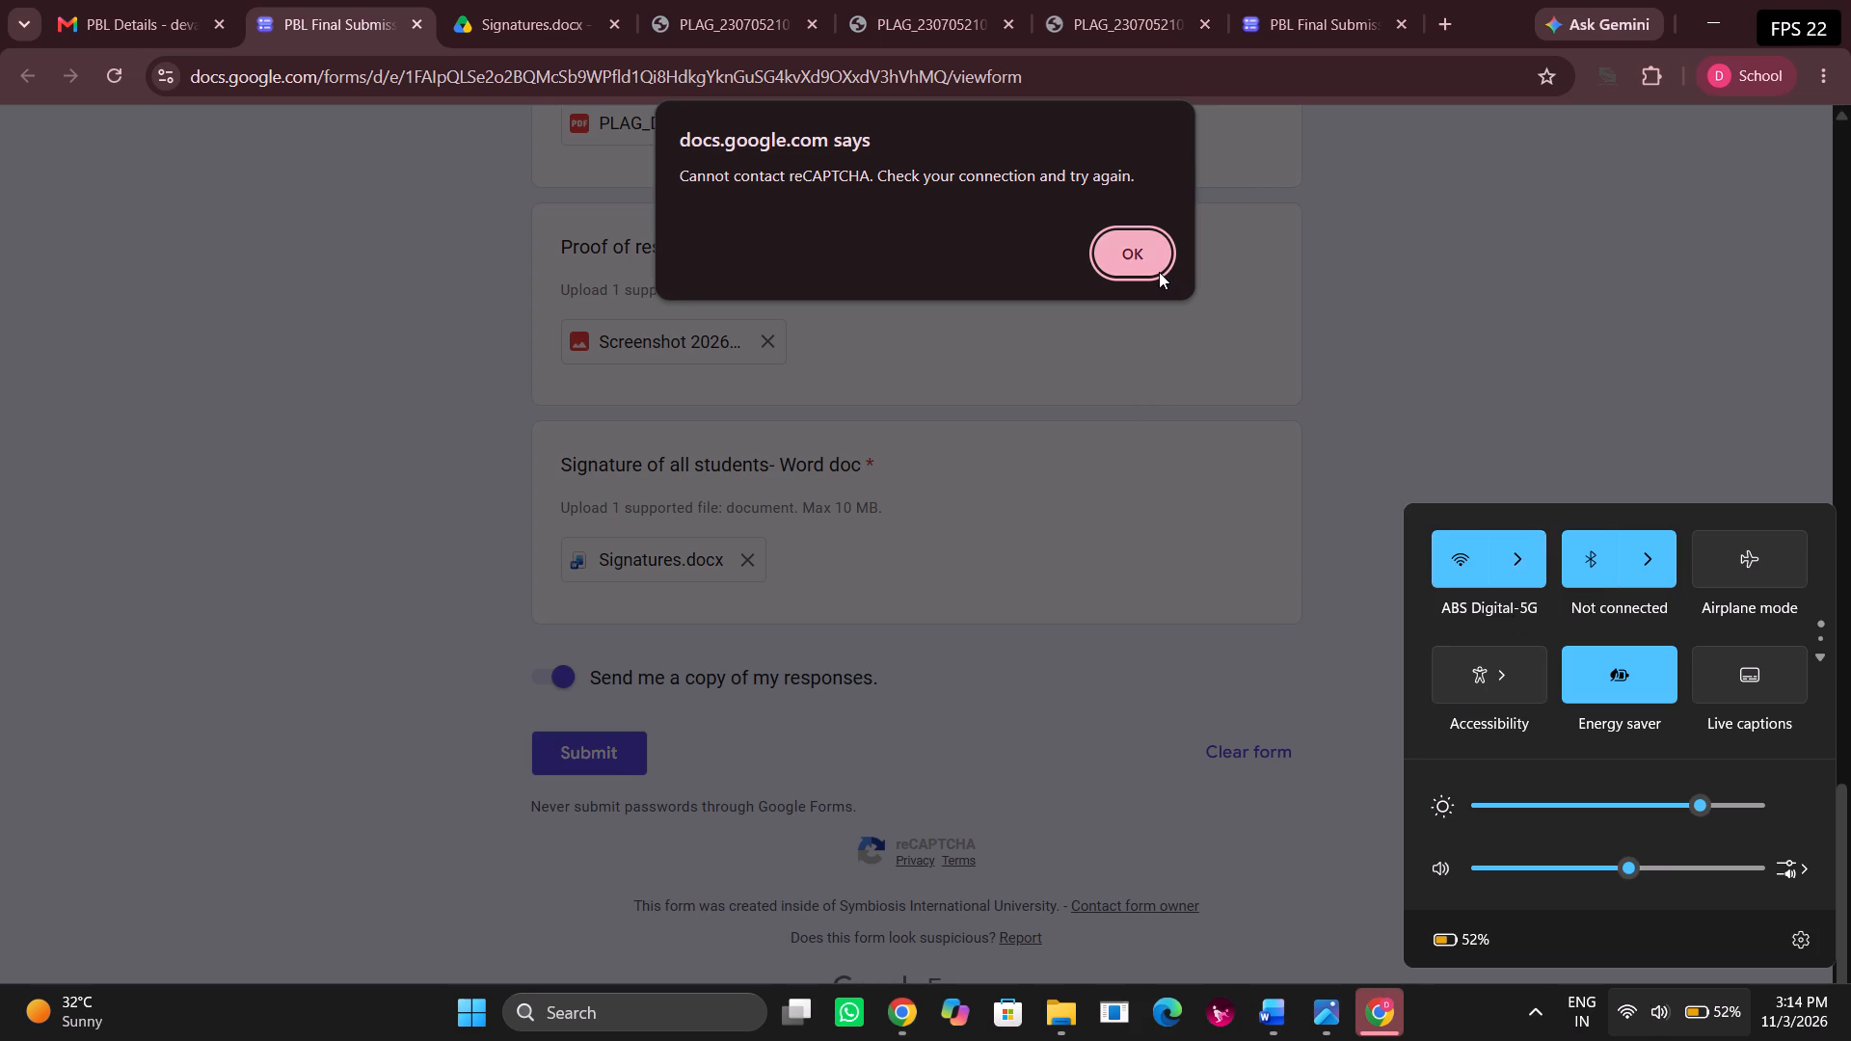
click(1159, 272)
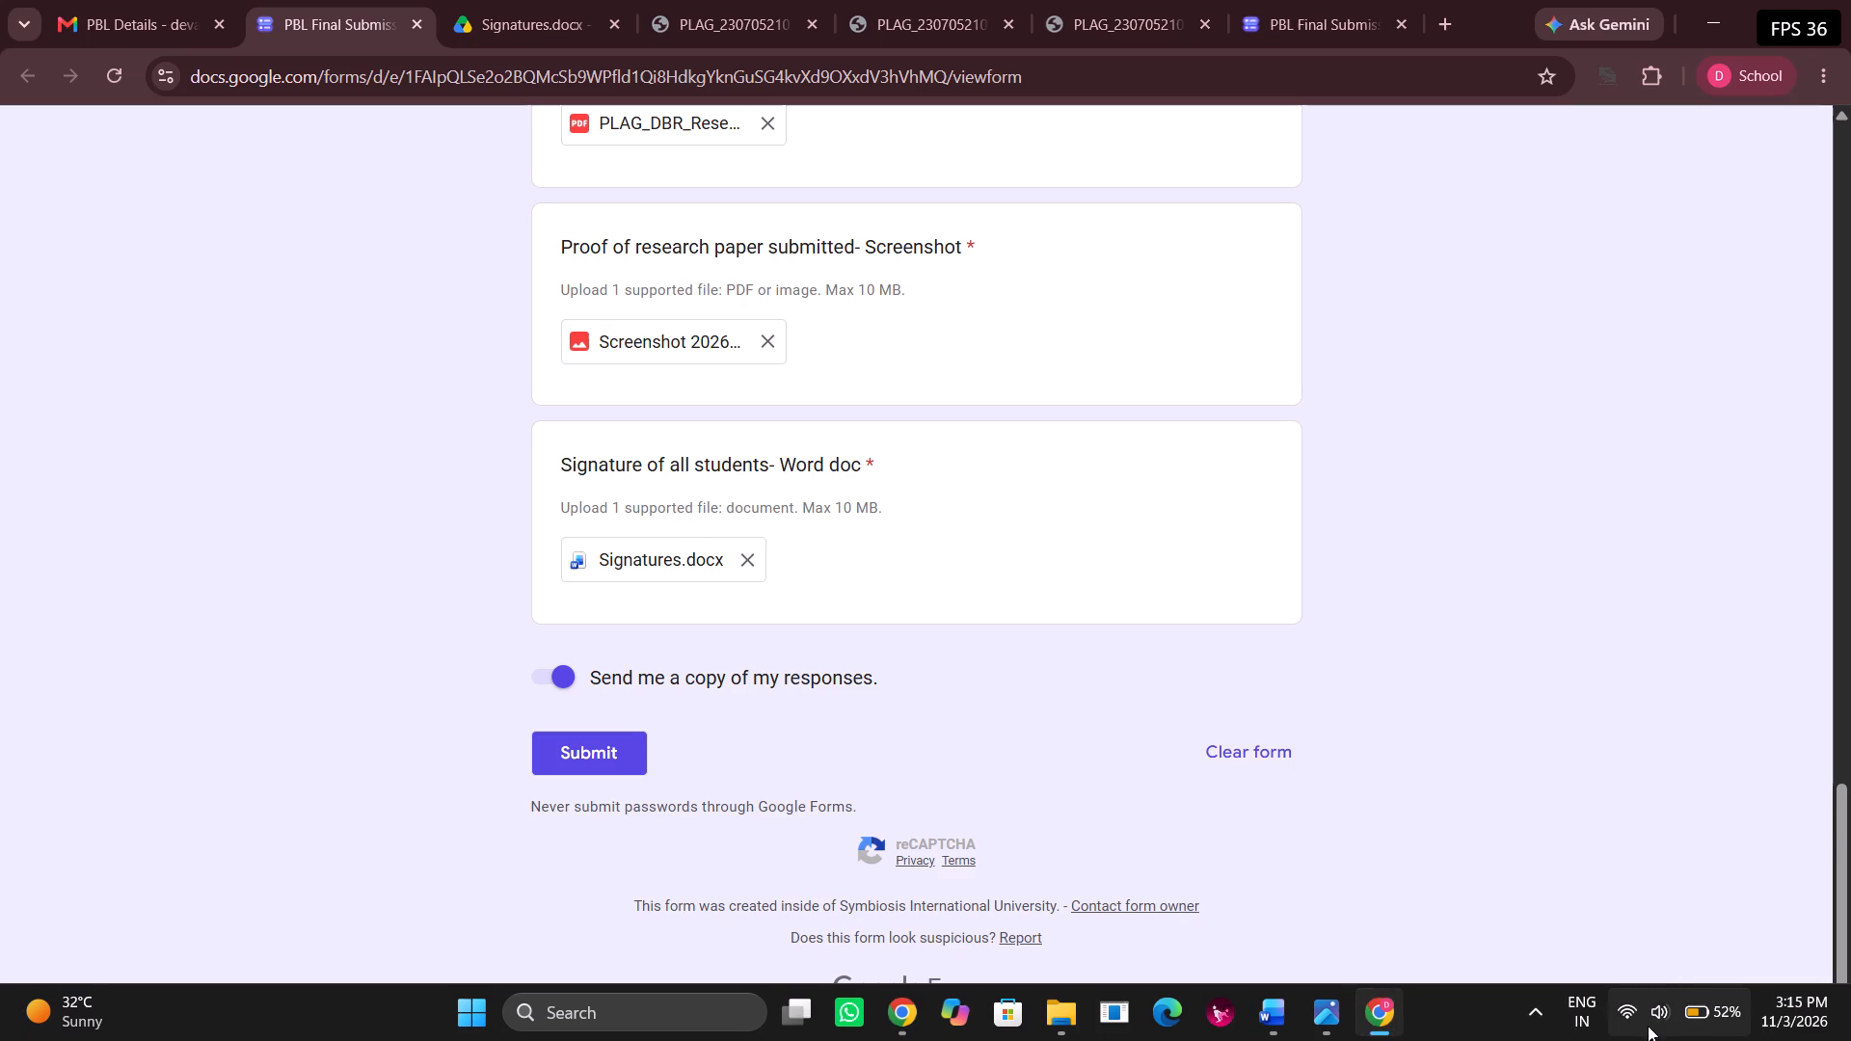
Switch the computer's Wi-Fi connection to the ABS Digital network.
click(1648, 1026)
click(1499, 551)
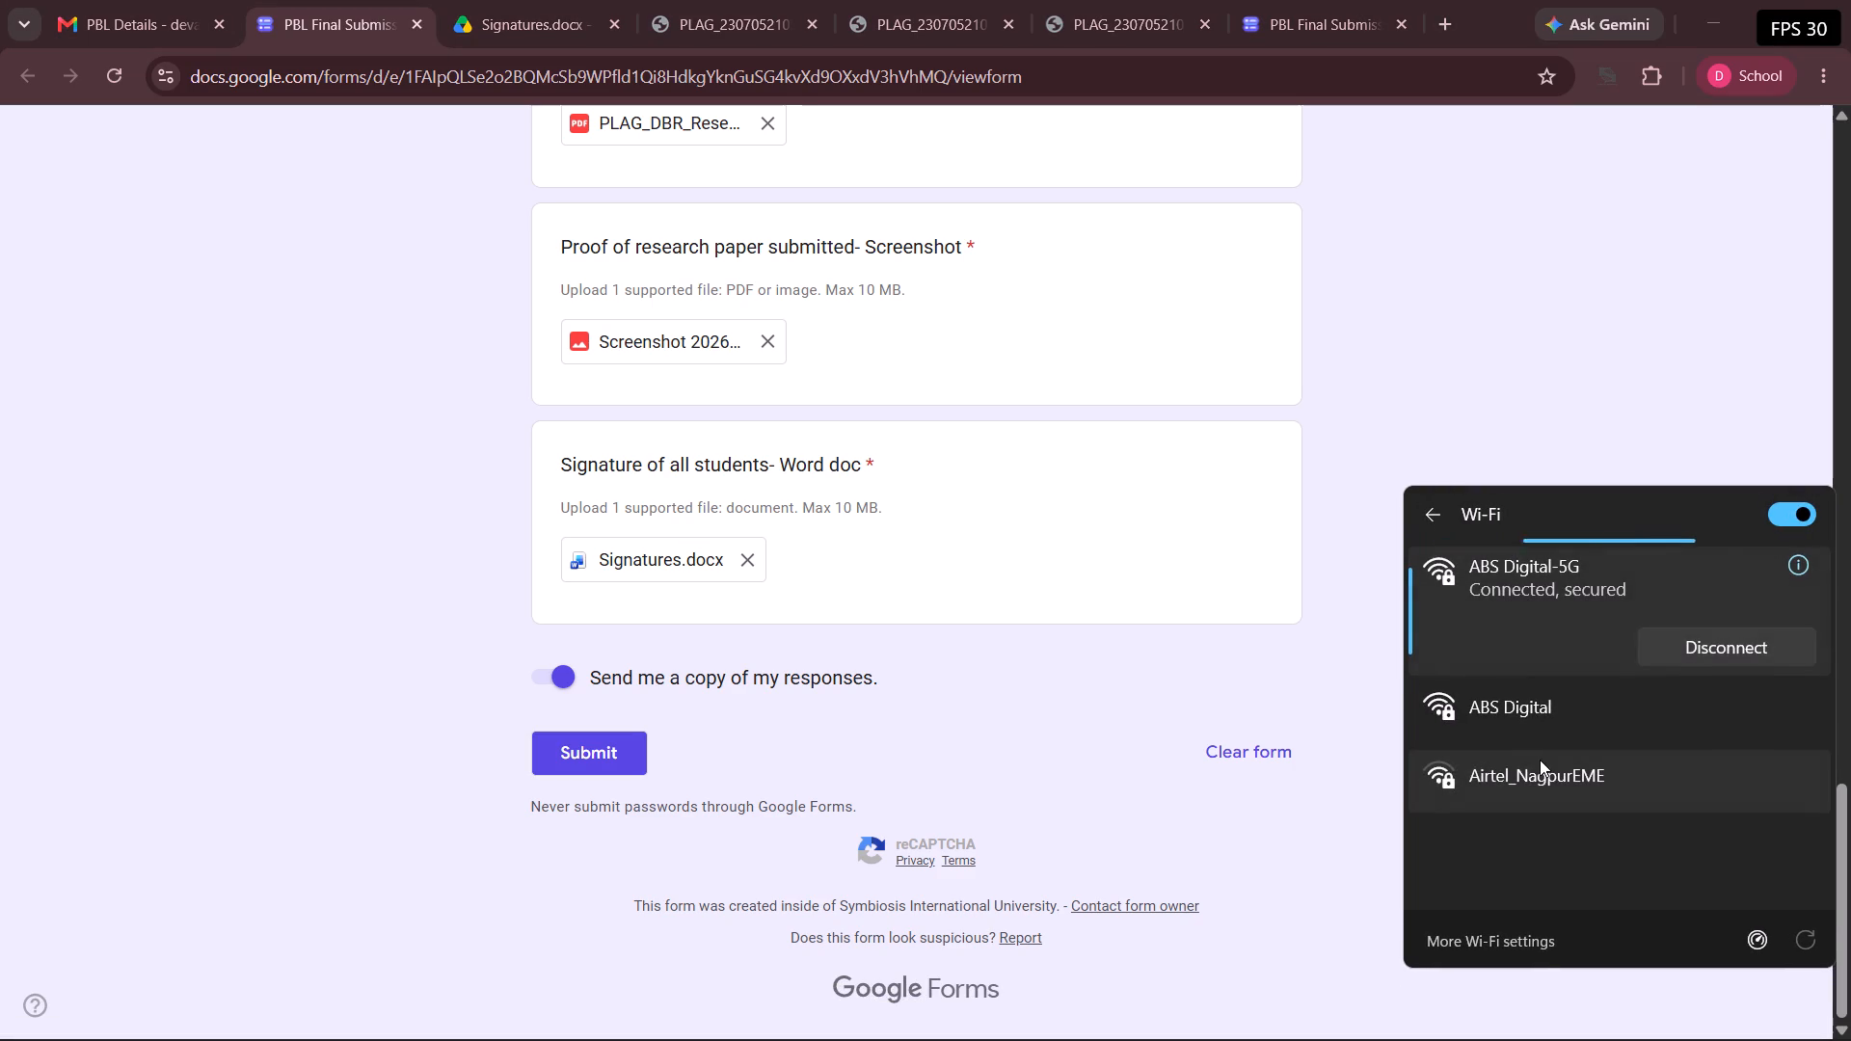
click(1520, 723)
click(1694, 749)
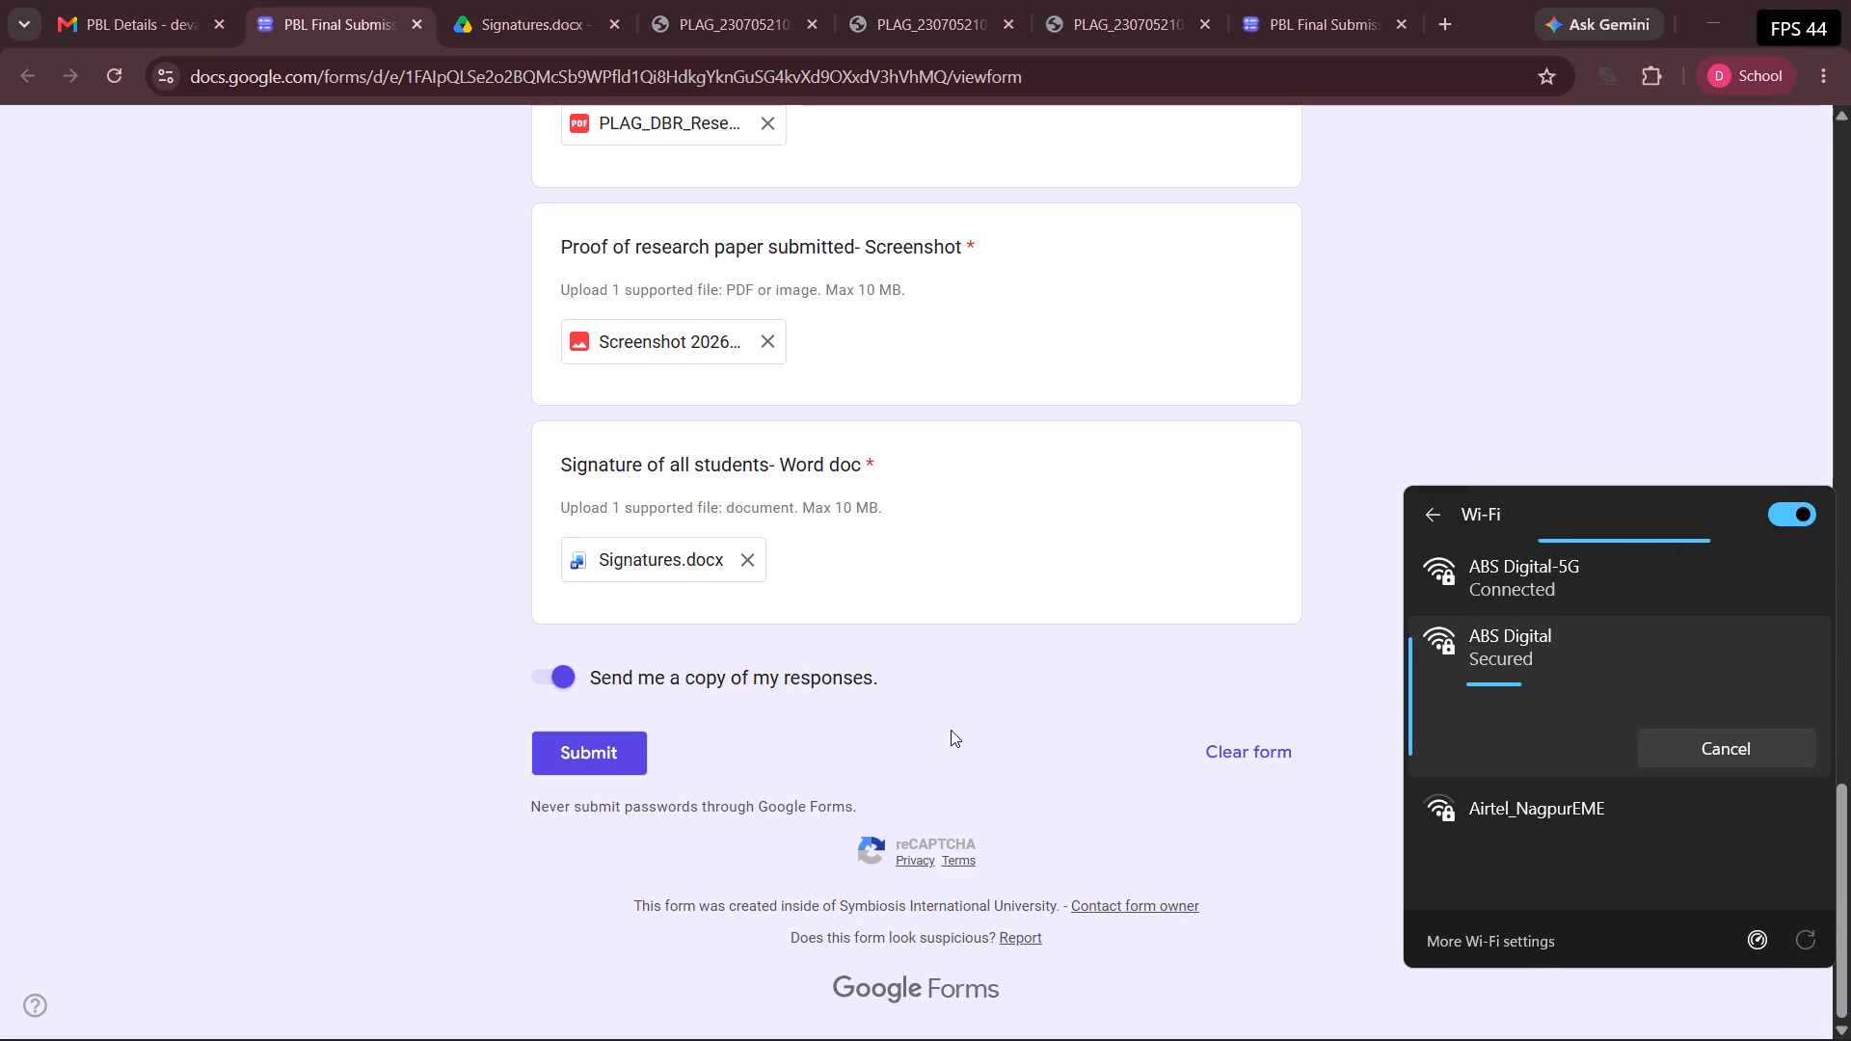
Try to submit the form by selecting all squares with traffic lights in the verification challenge.
click(604, 771)
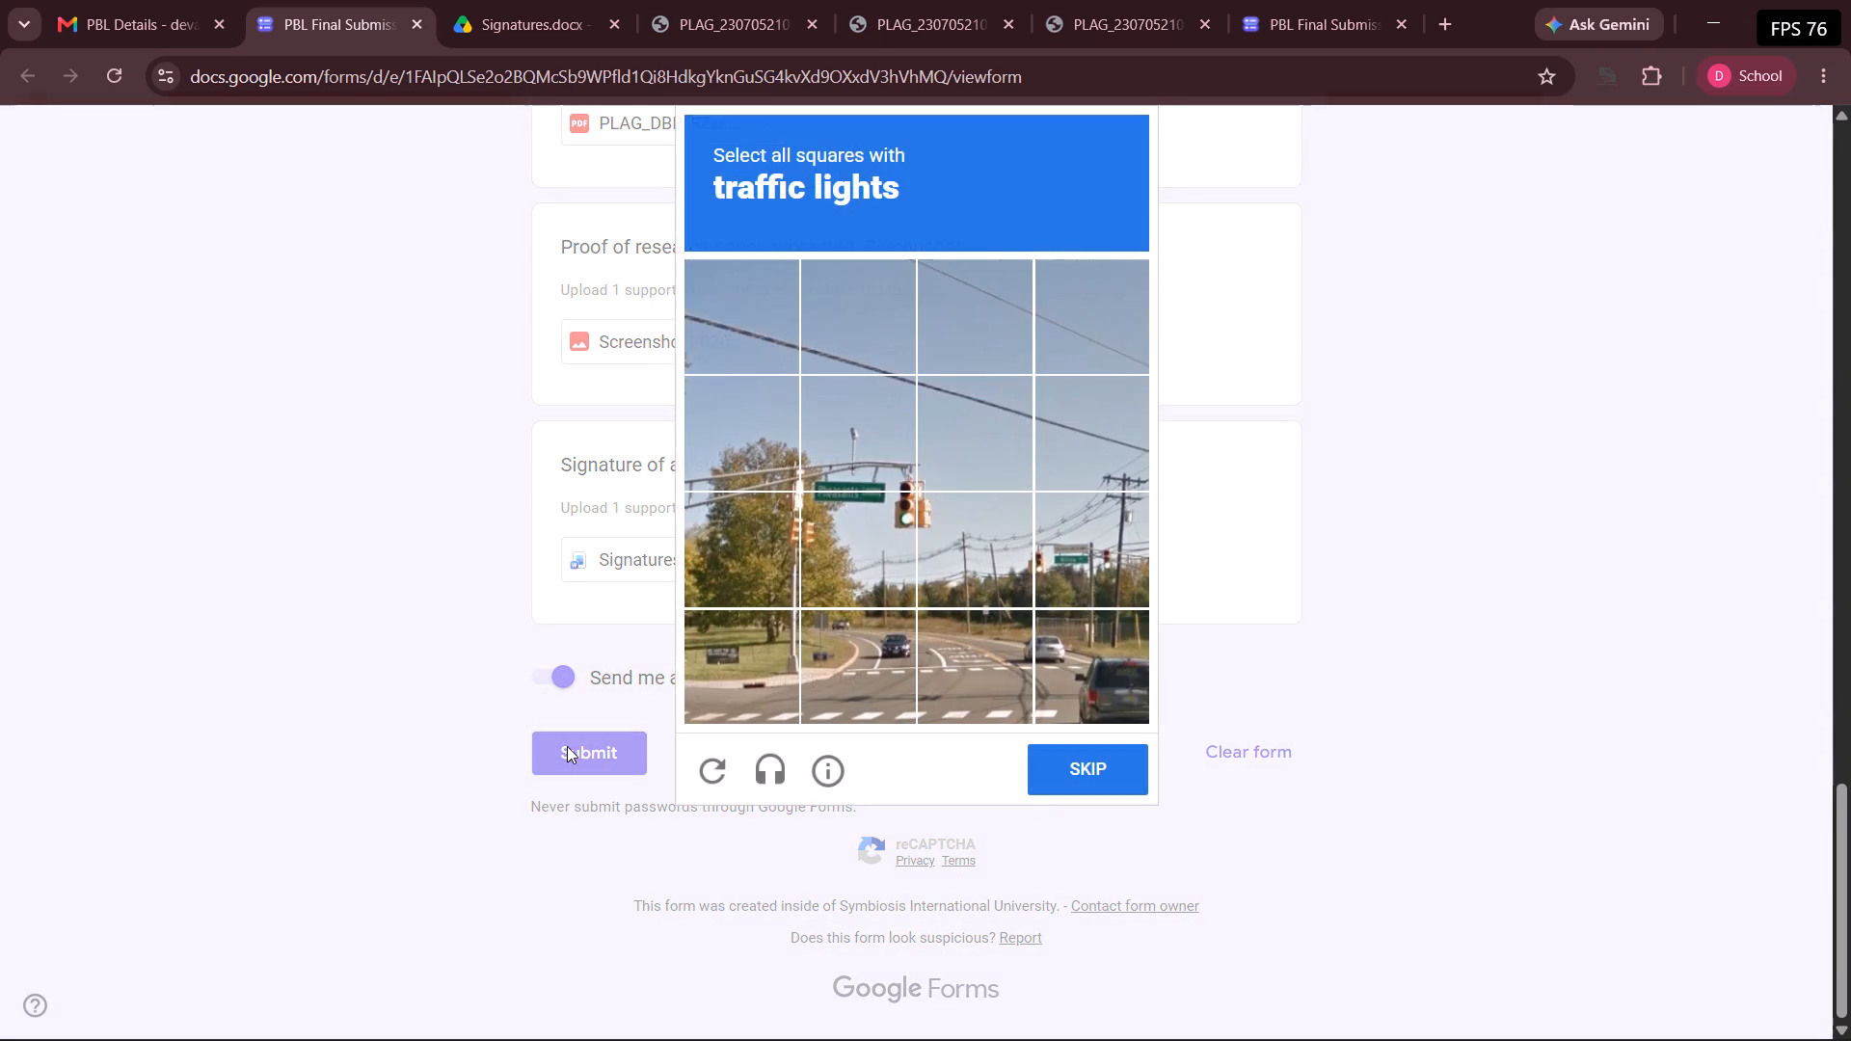
click(870, 565)
click(975, 546)
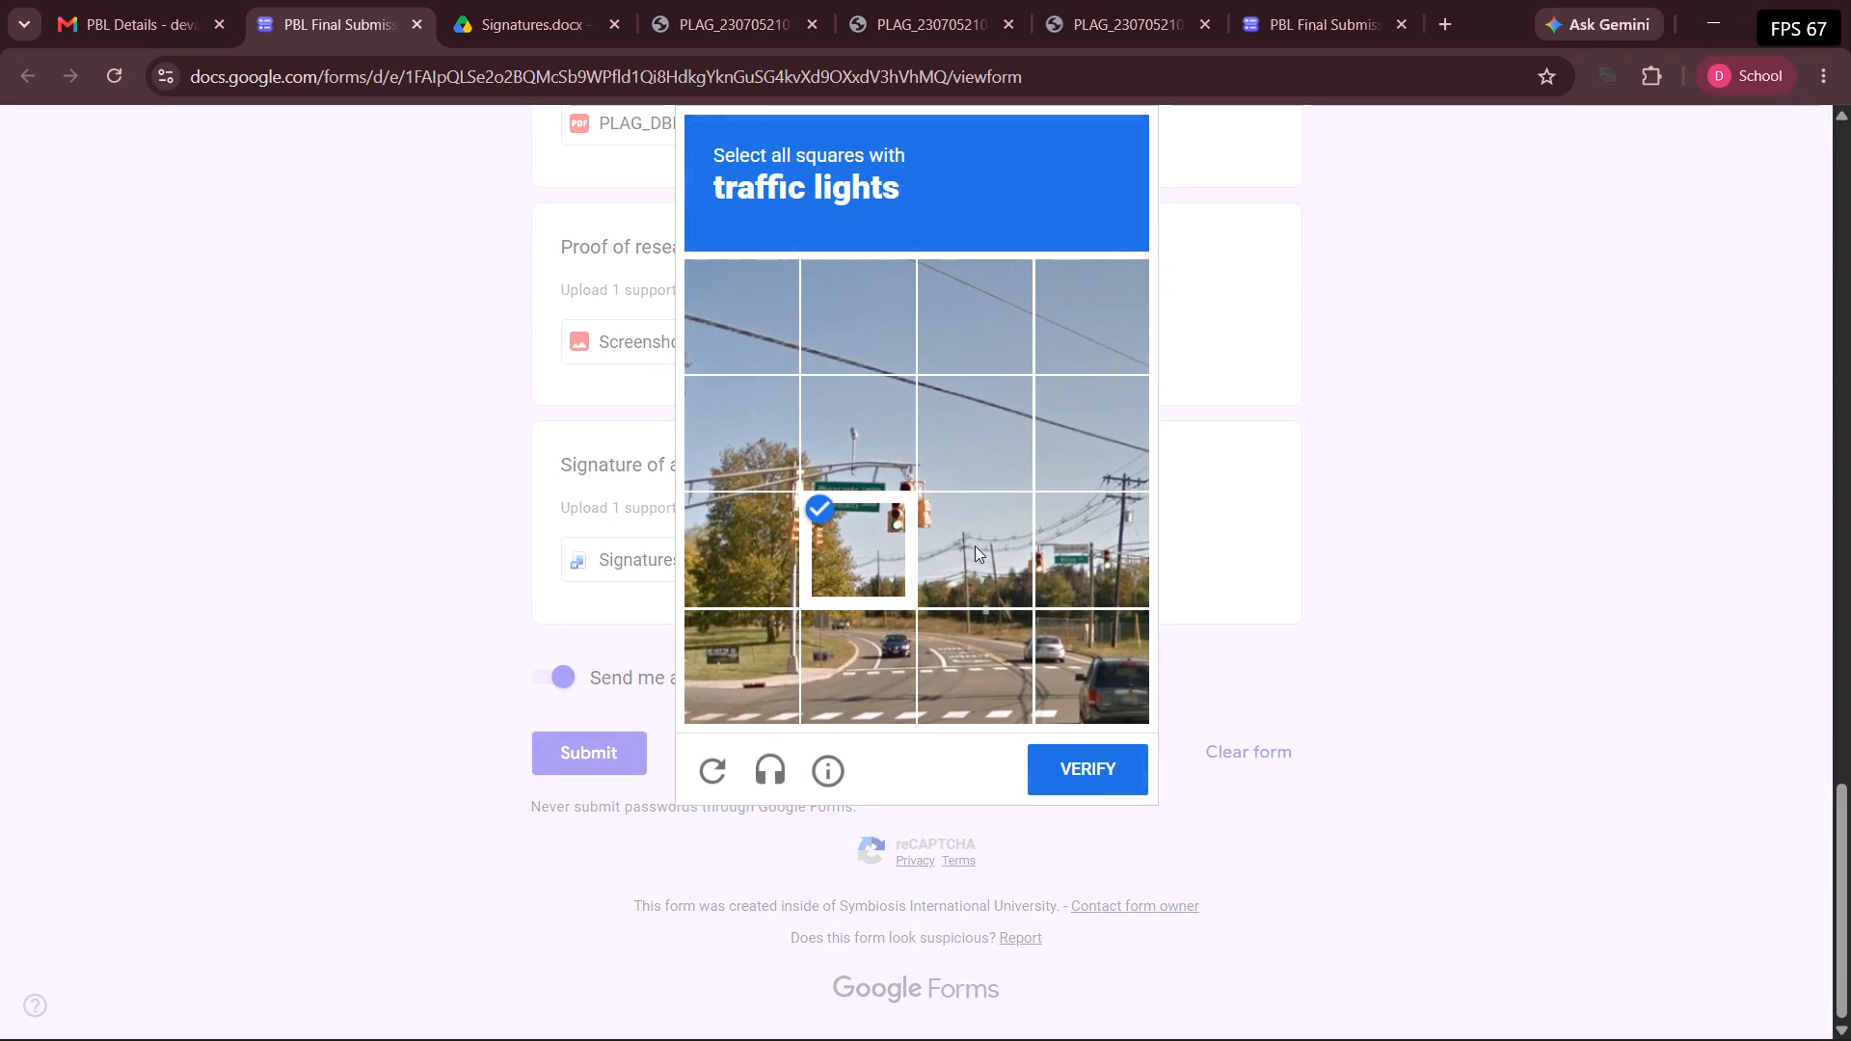
click(976, 474)
click(920, 478)
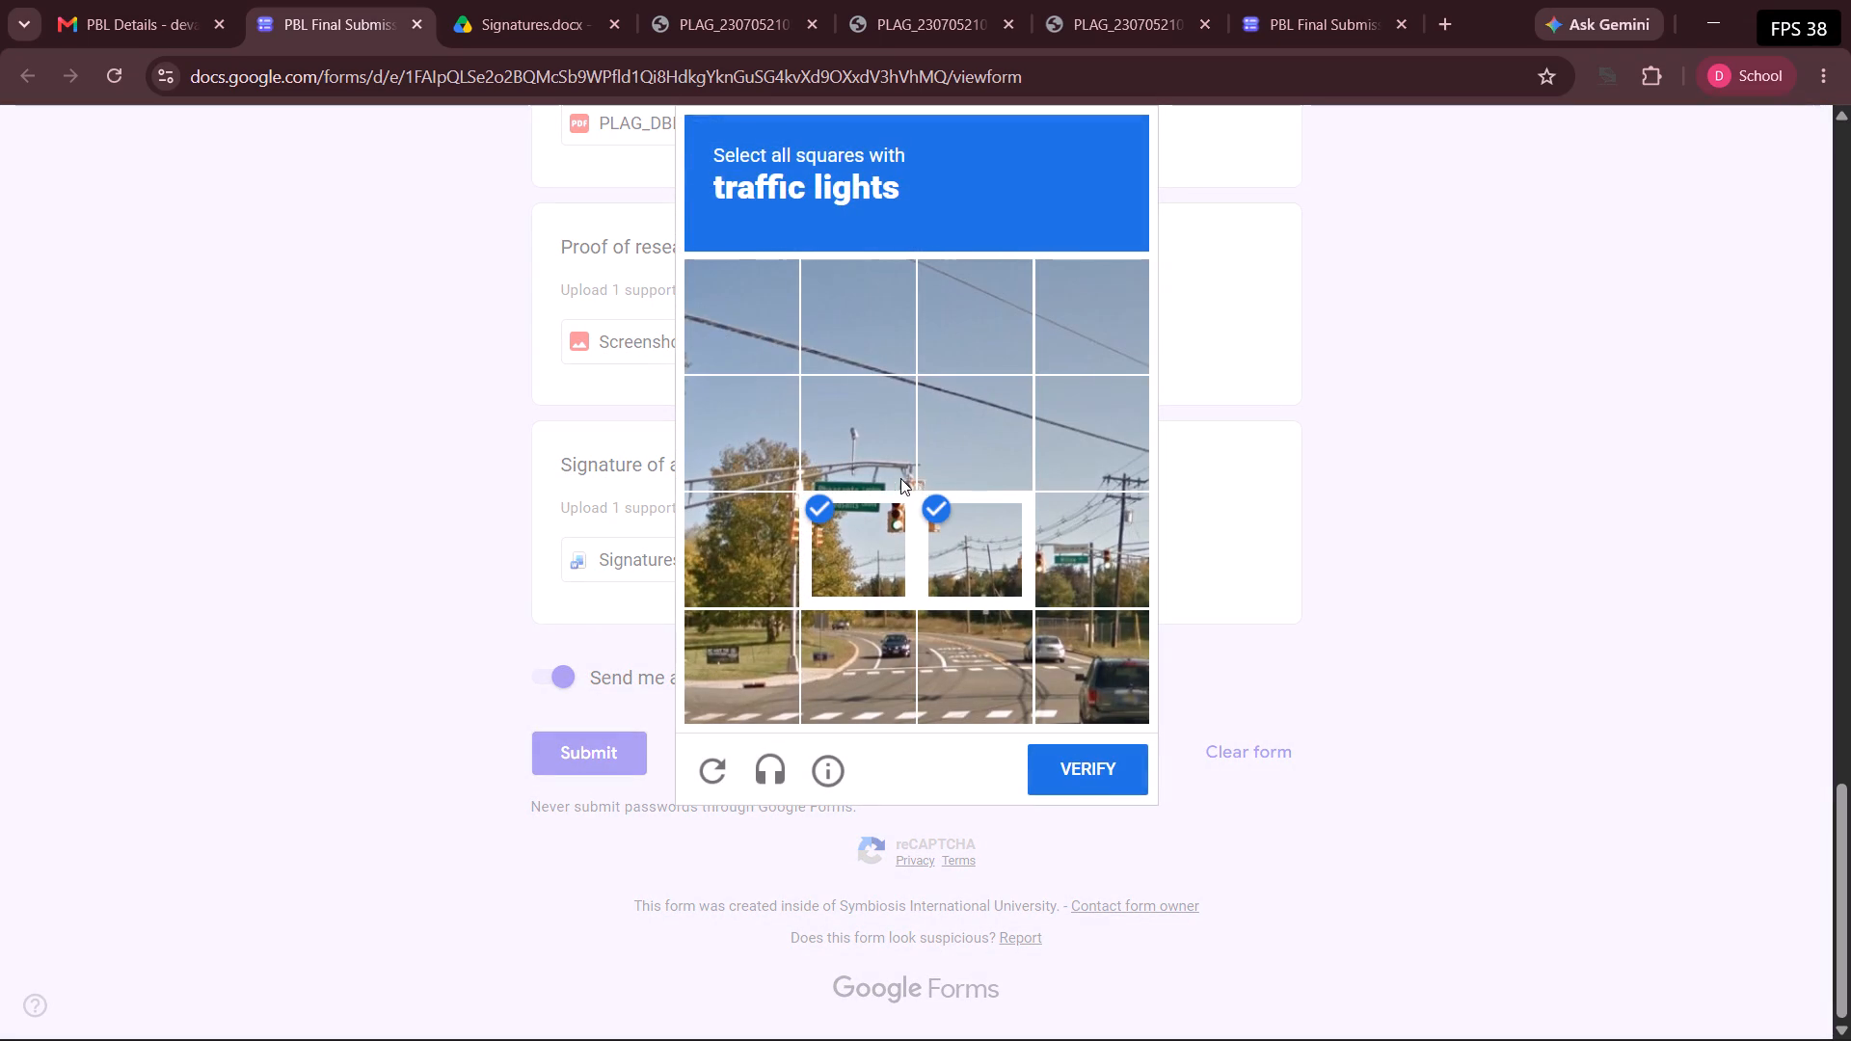
click(888, 474)
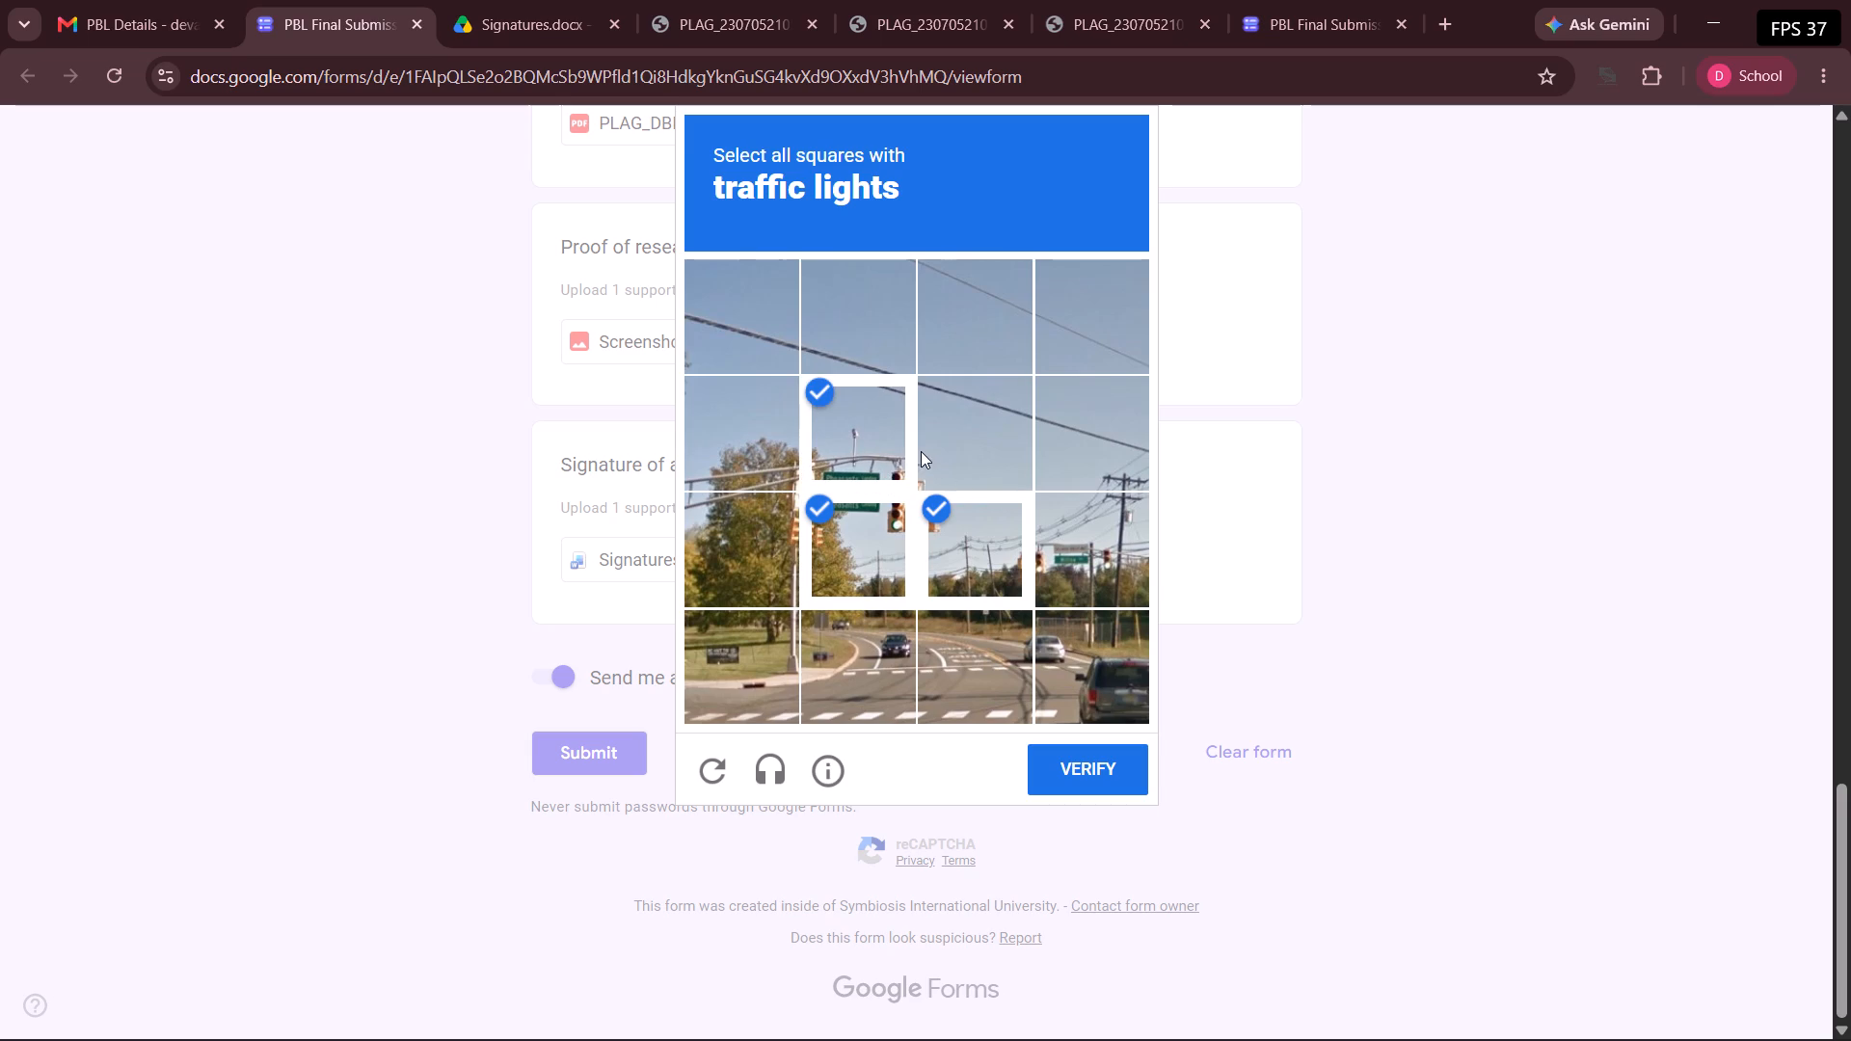
click(921, 451)
click(738, 471)
click(760, 566)
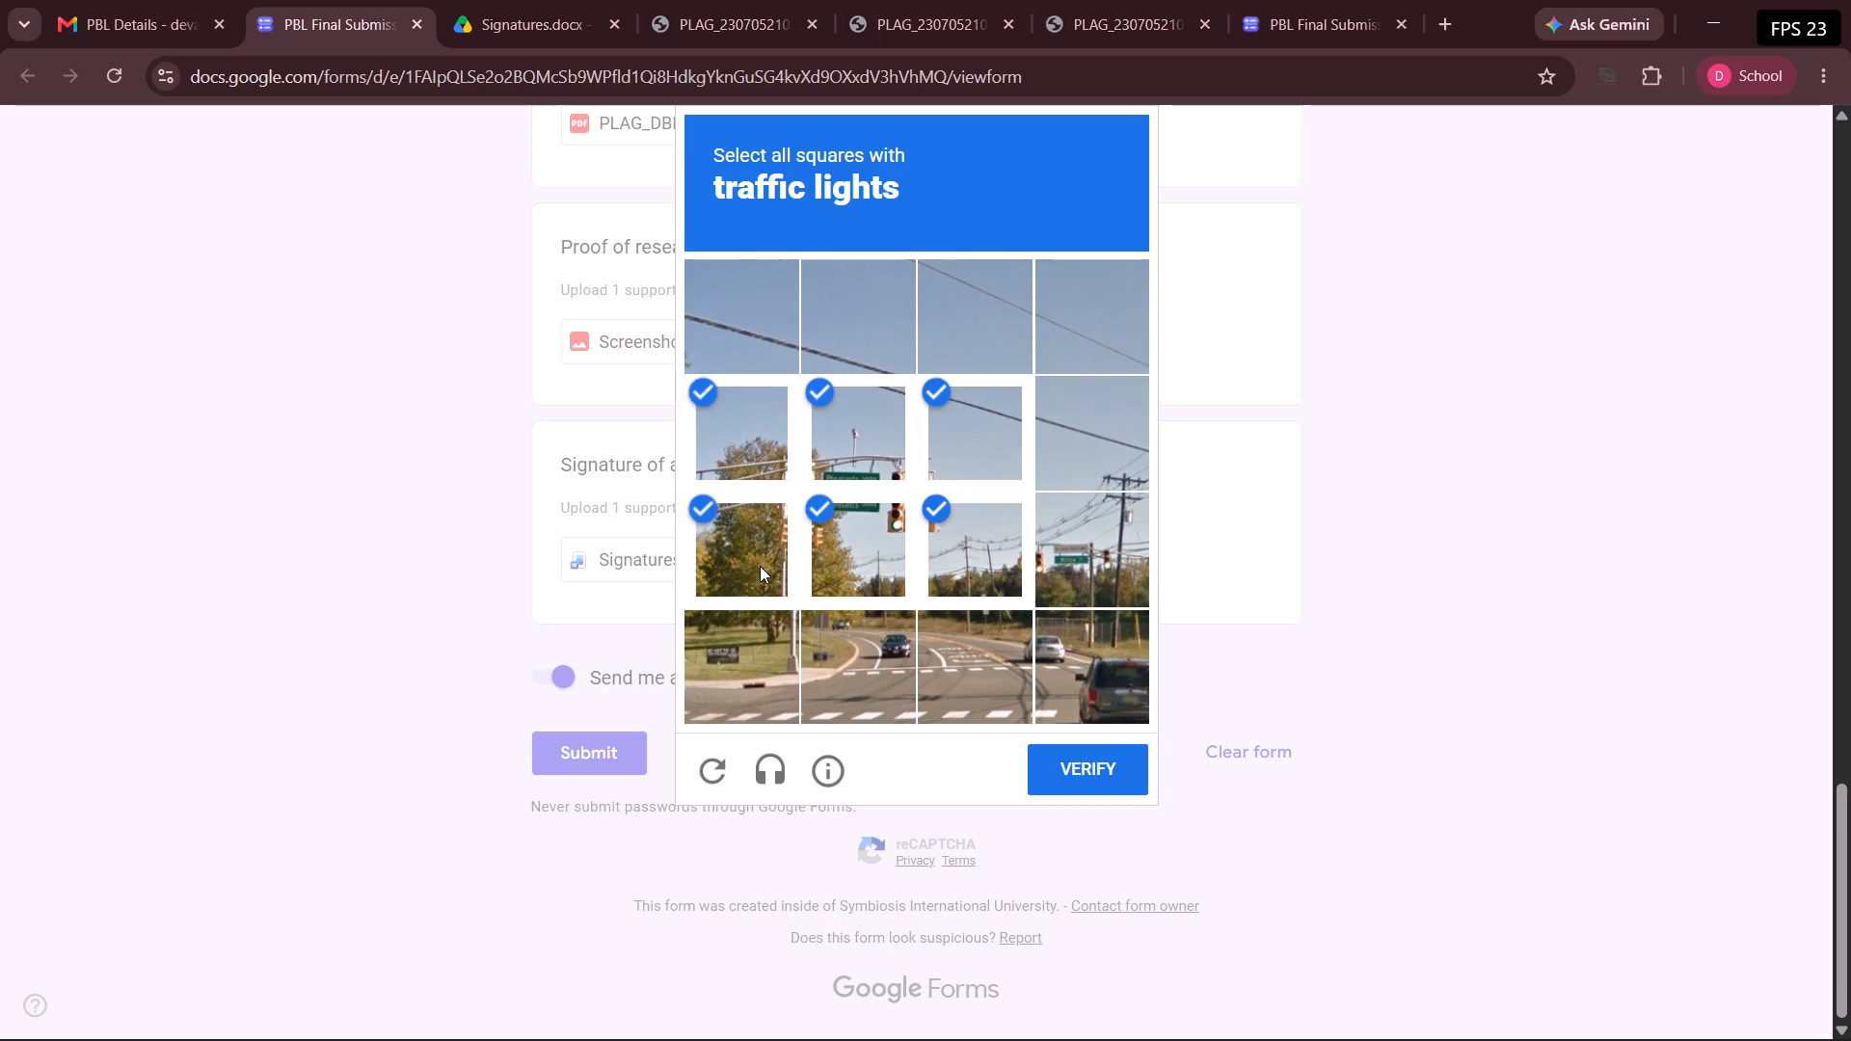
click(1098, 763)
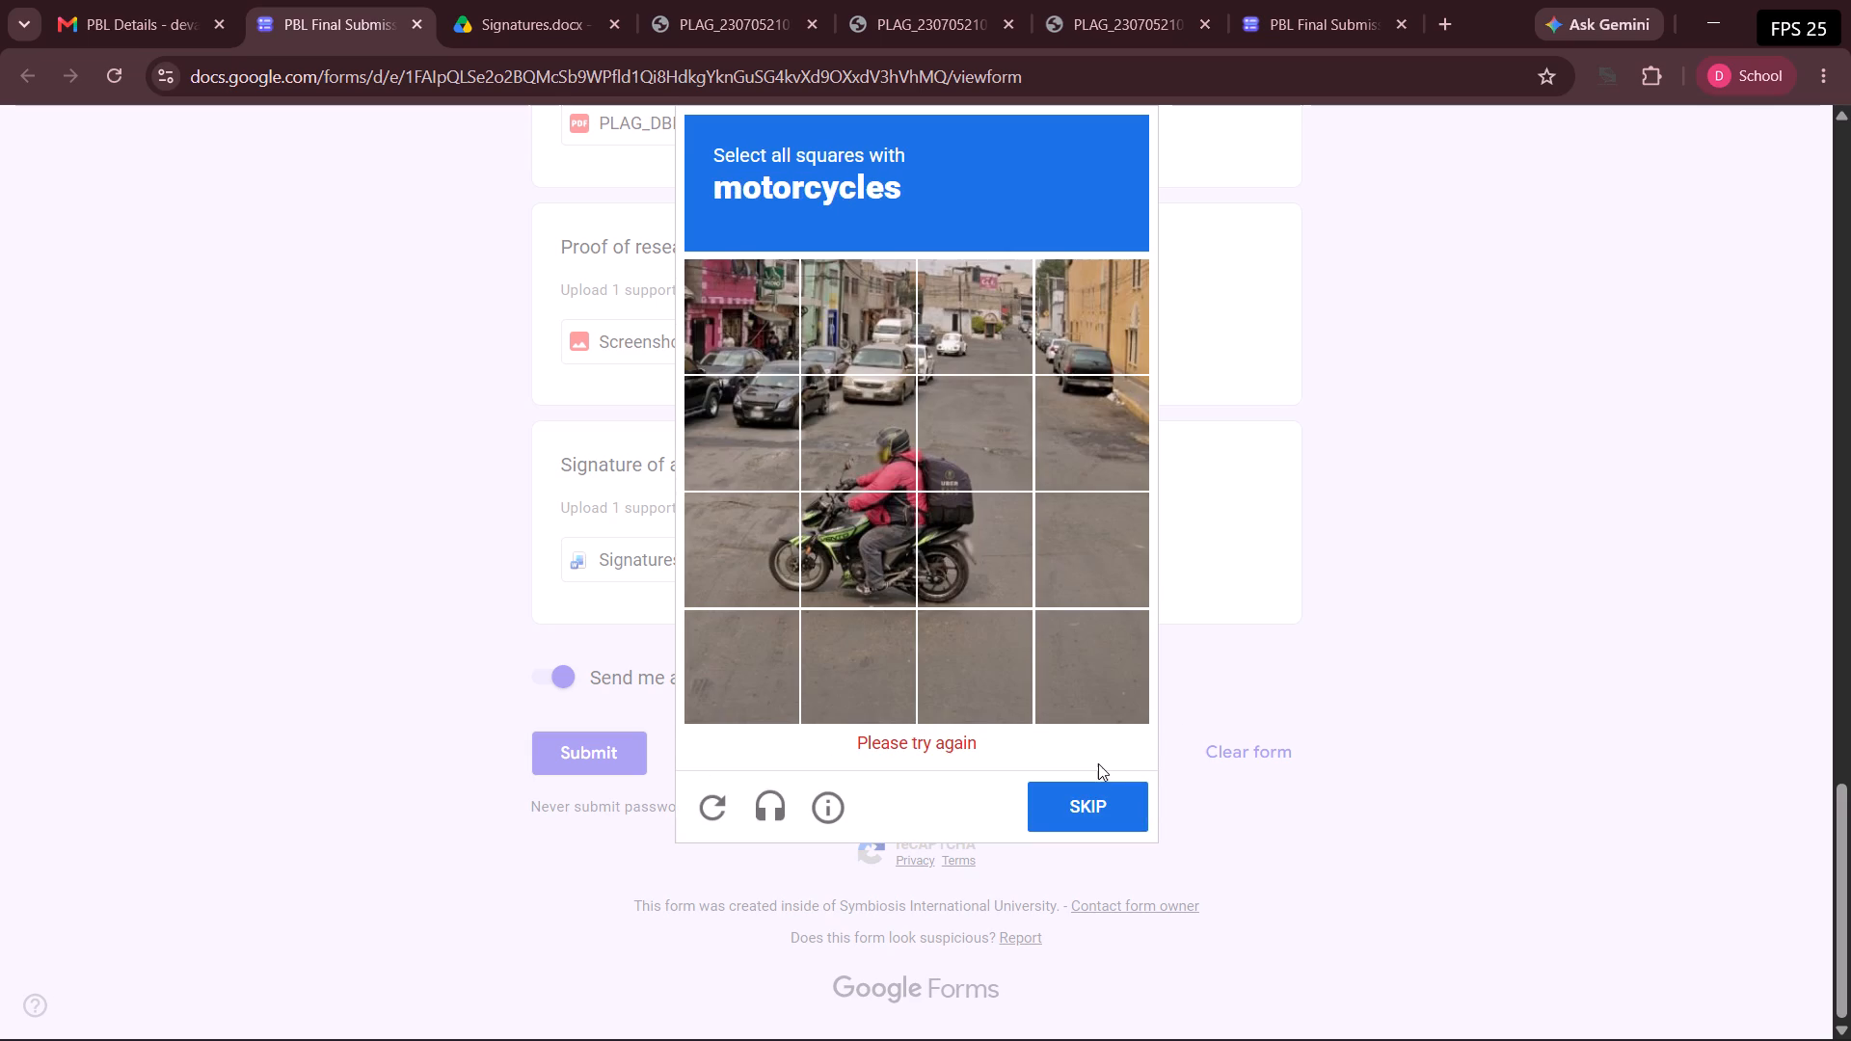
Select the squares with motorcycles in the verification challenge and verify them to submit the form.
click(838, 498)
click(793, 514)
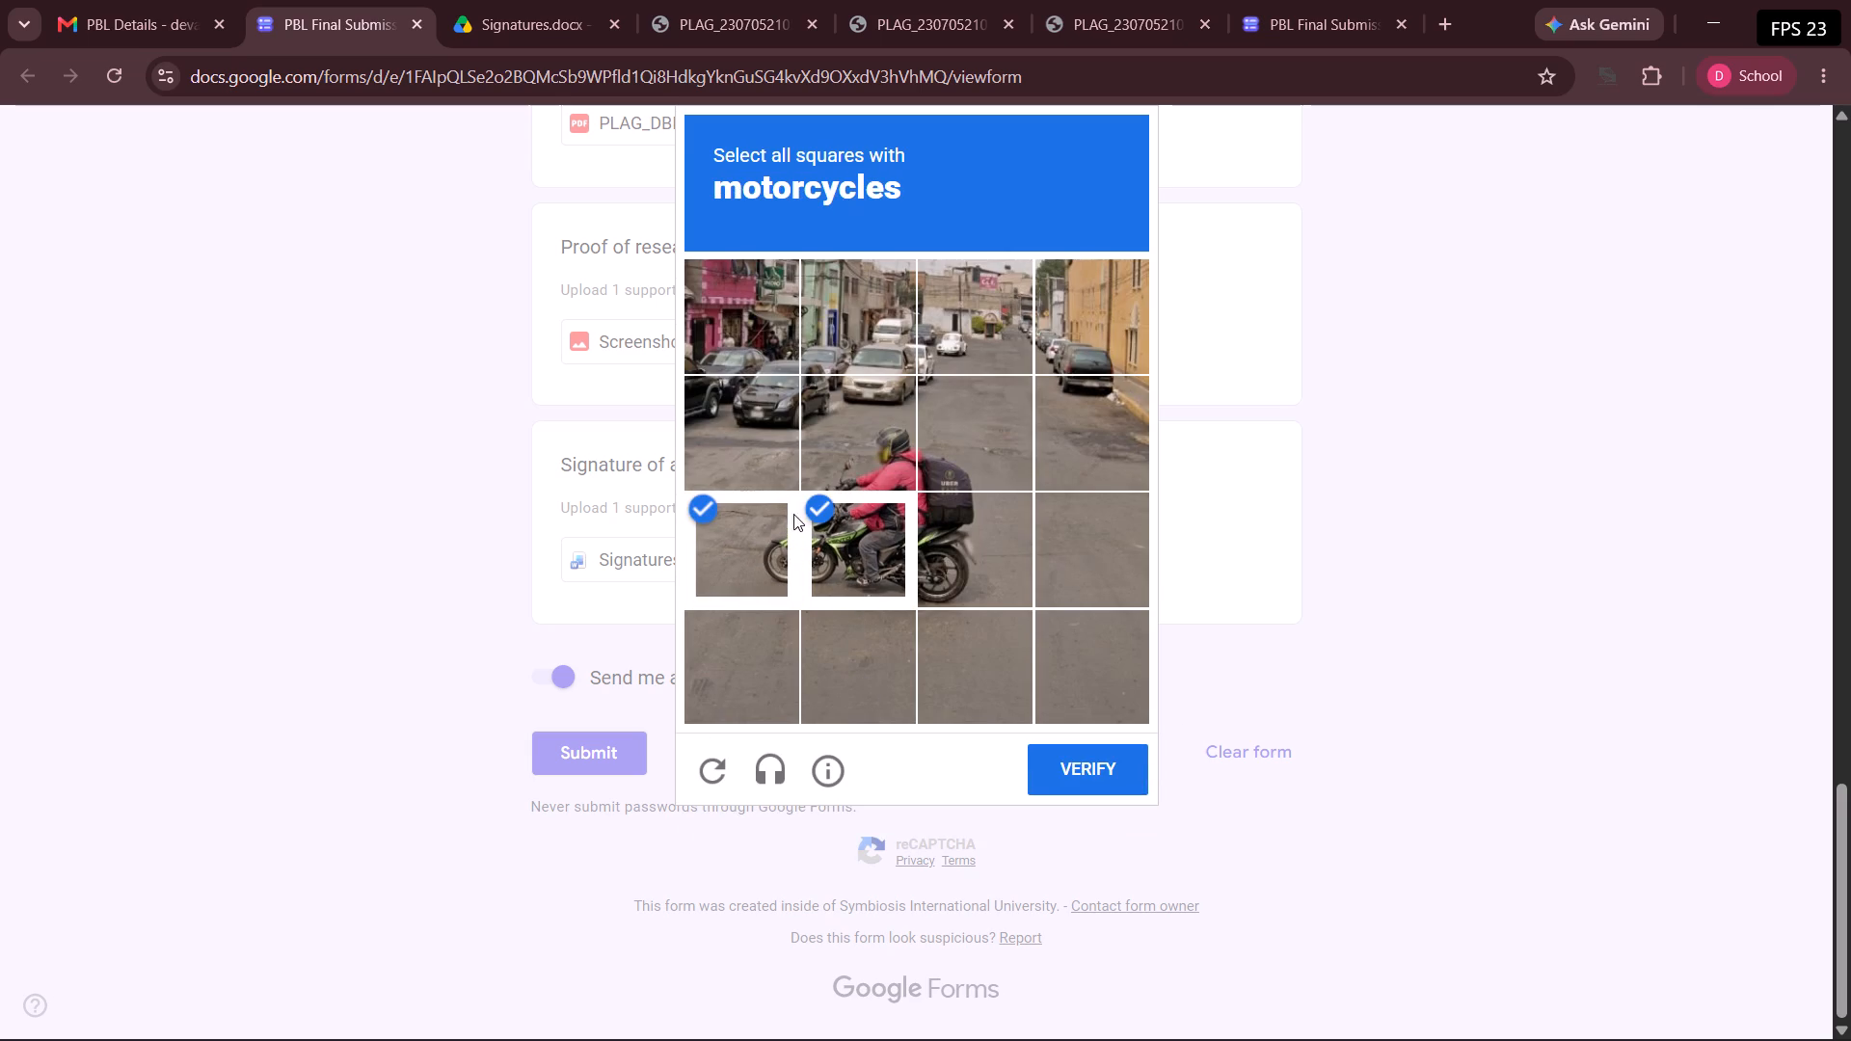
click(845, 472)
click(952, 523)
click(903, 536)
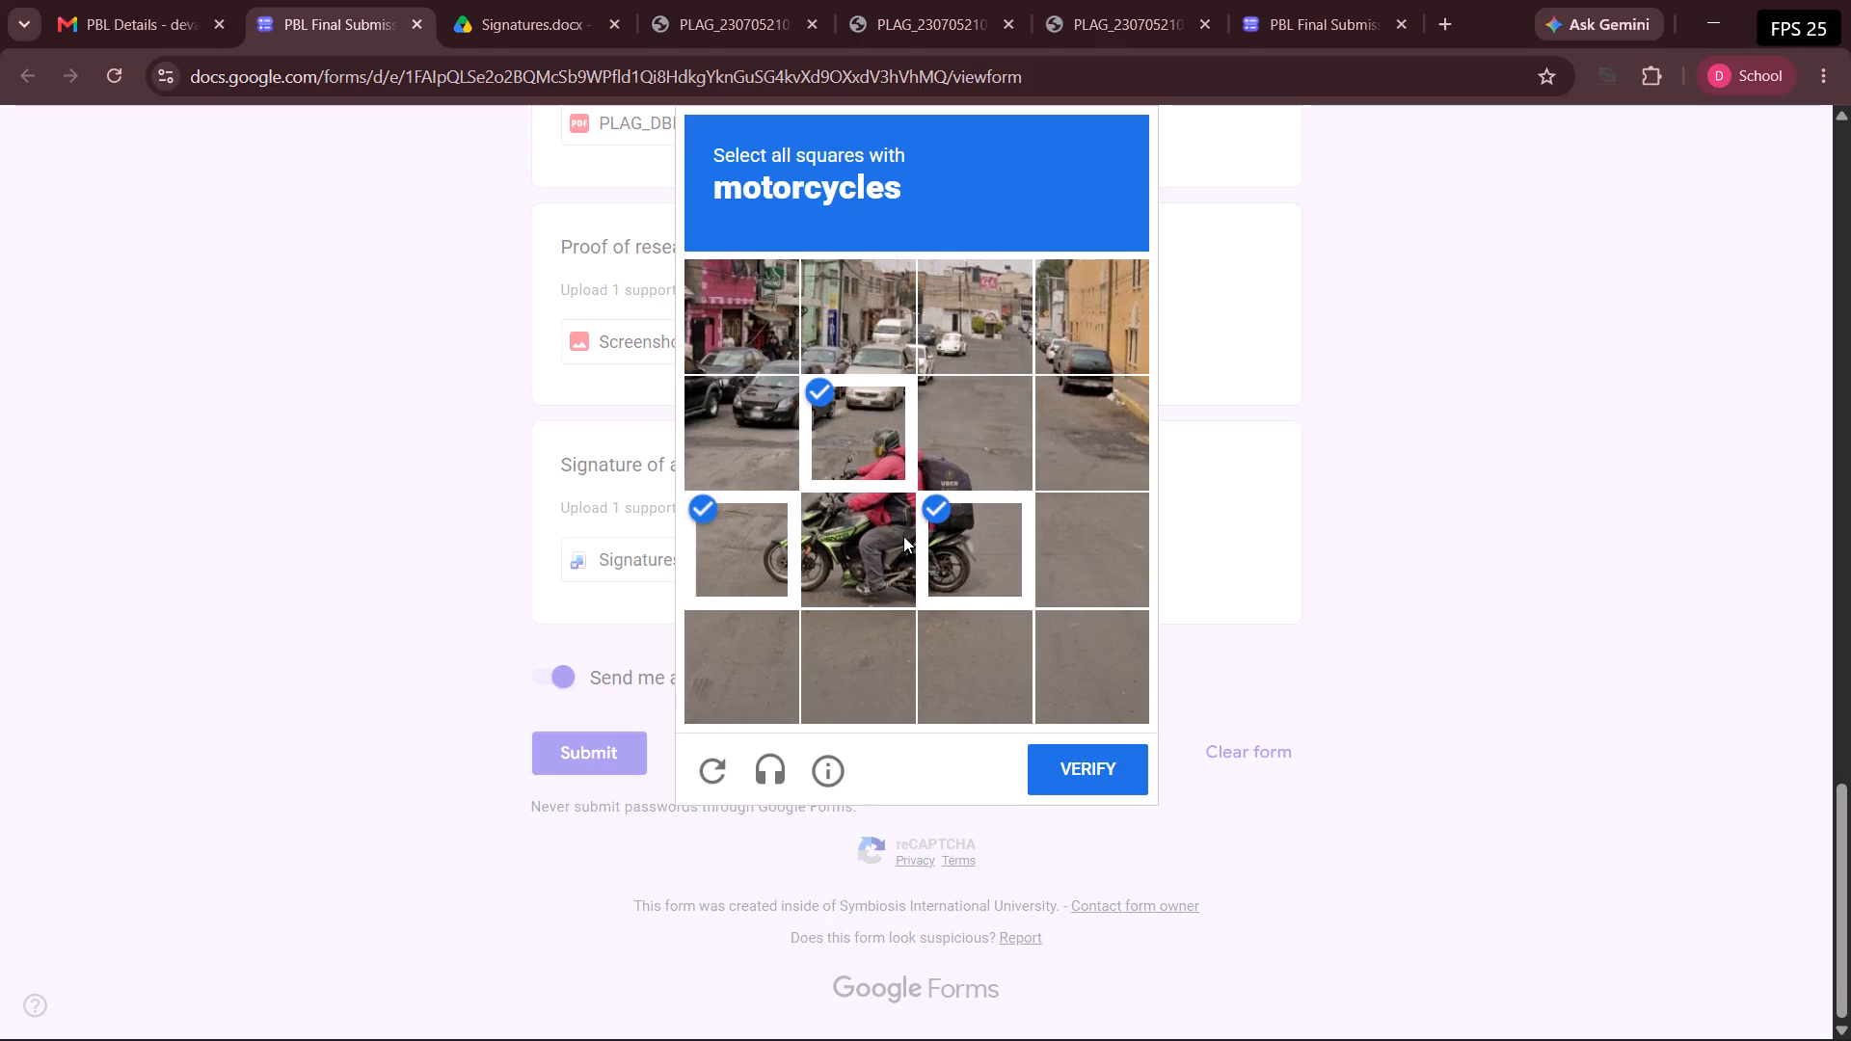
click(1103, 779)
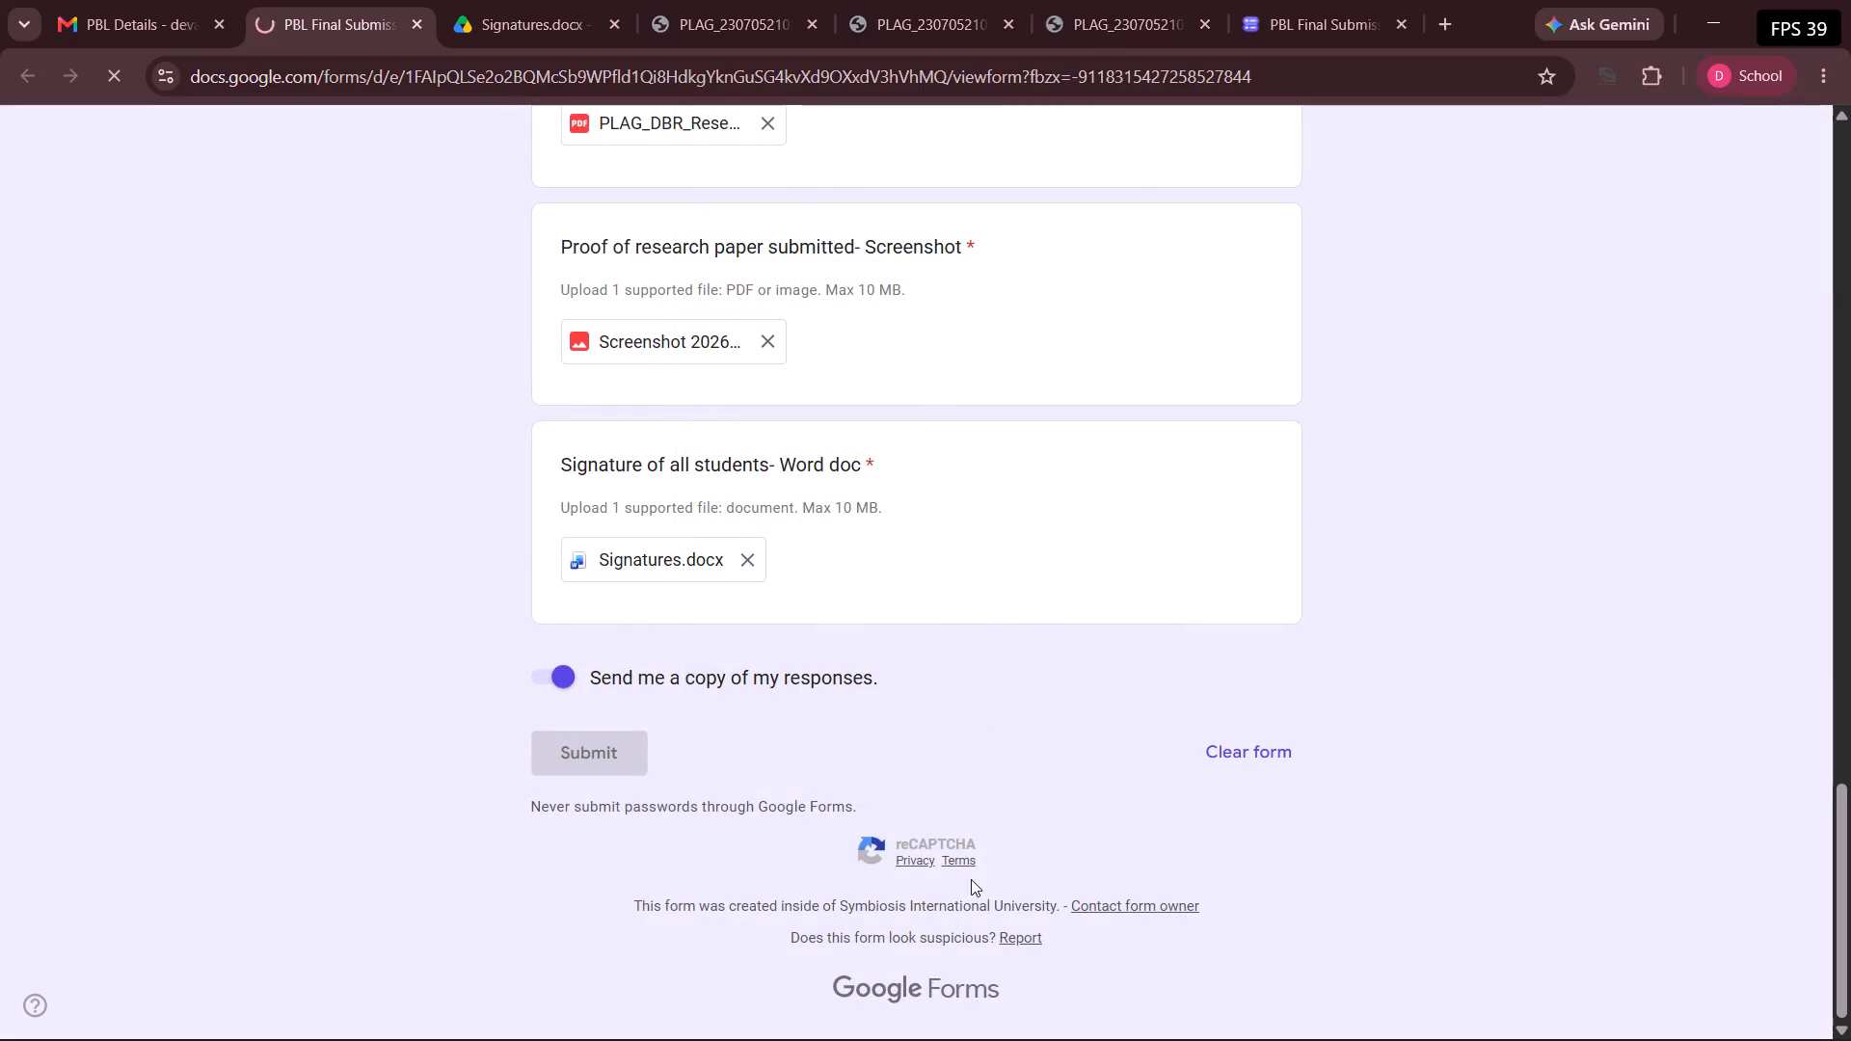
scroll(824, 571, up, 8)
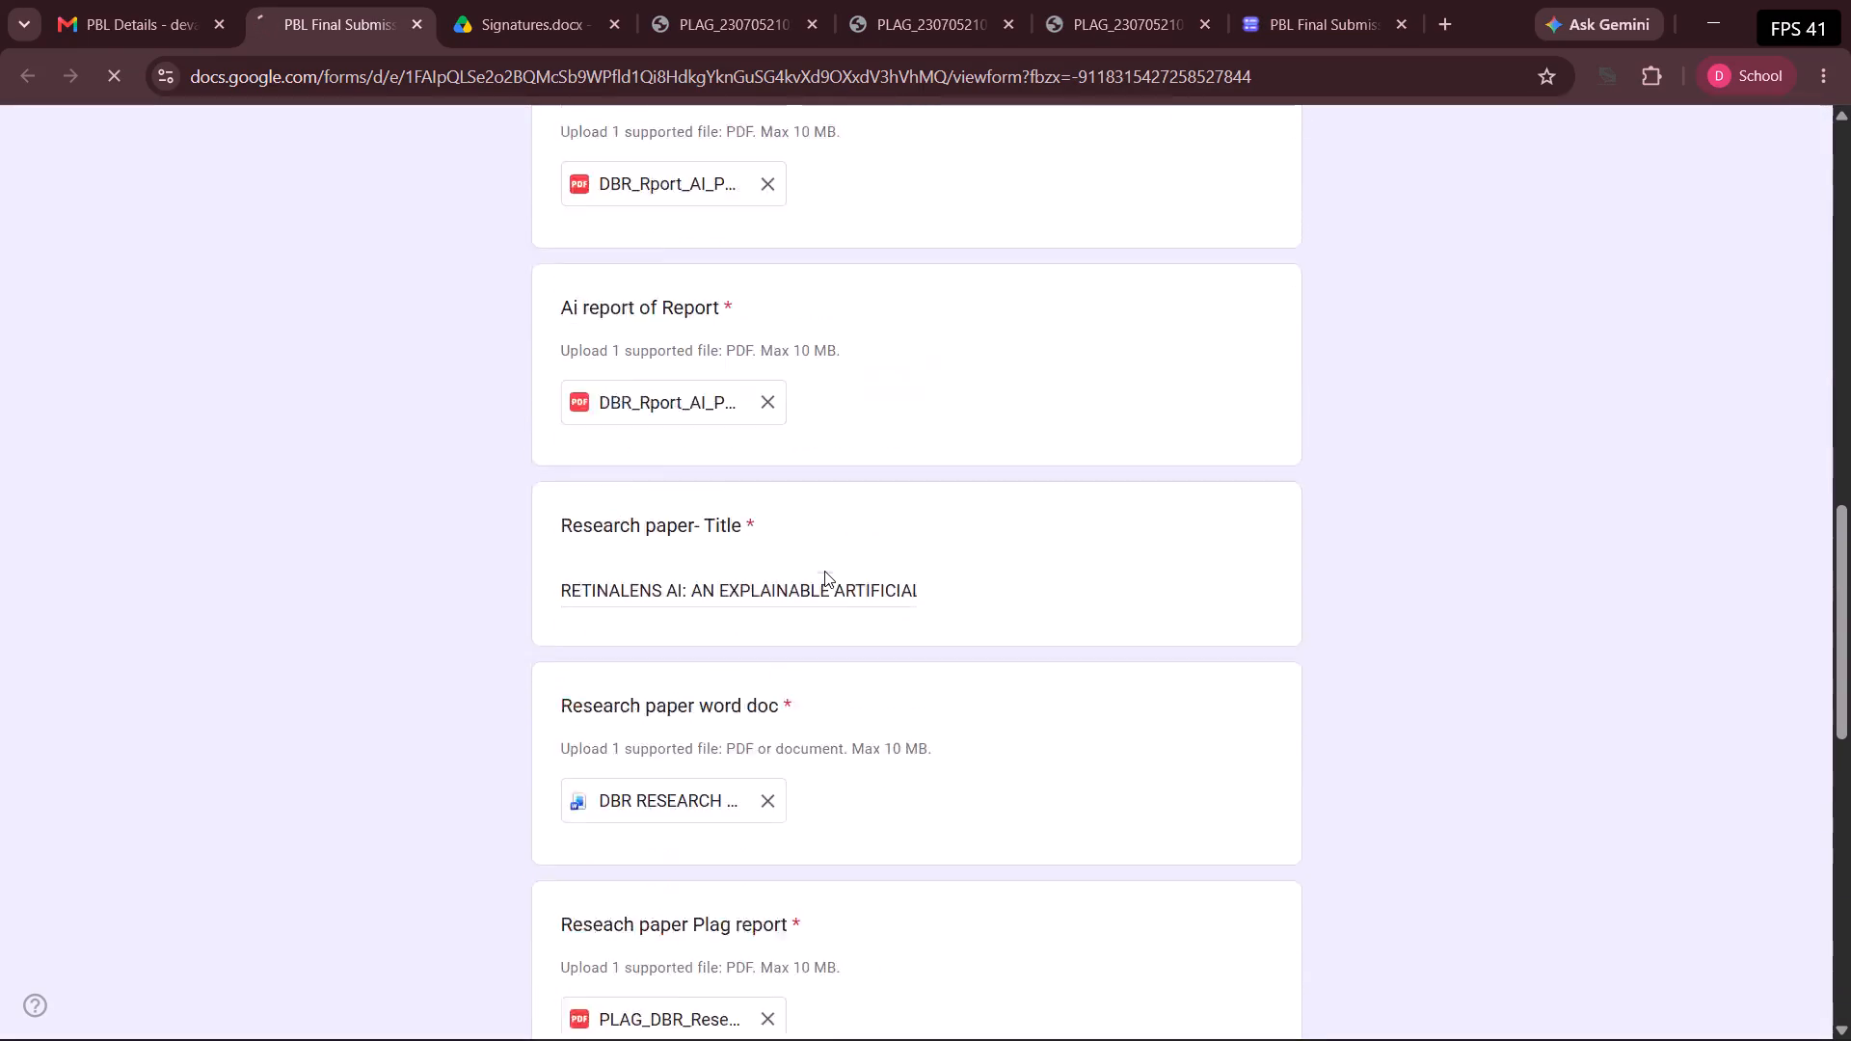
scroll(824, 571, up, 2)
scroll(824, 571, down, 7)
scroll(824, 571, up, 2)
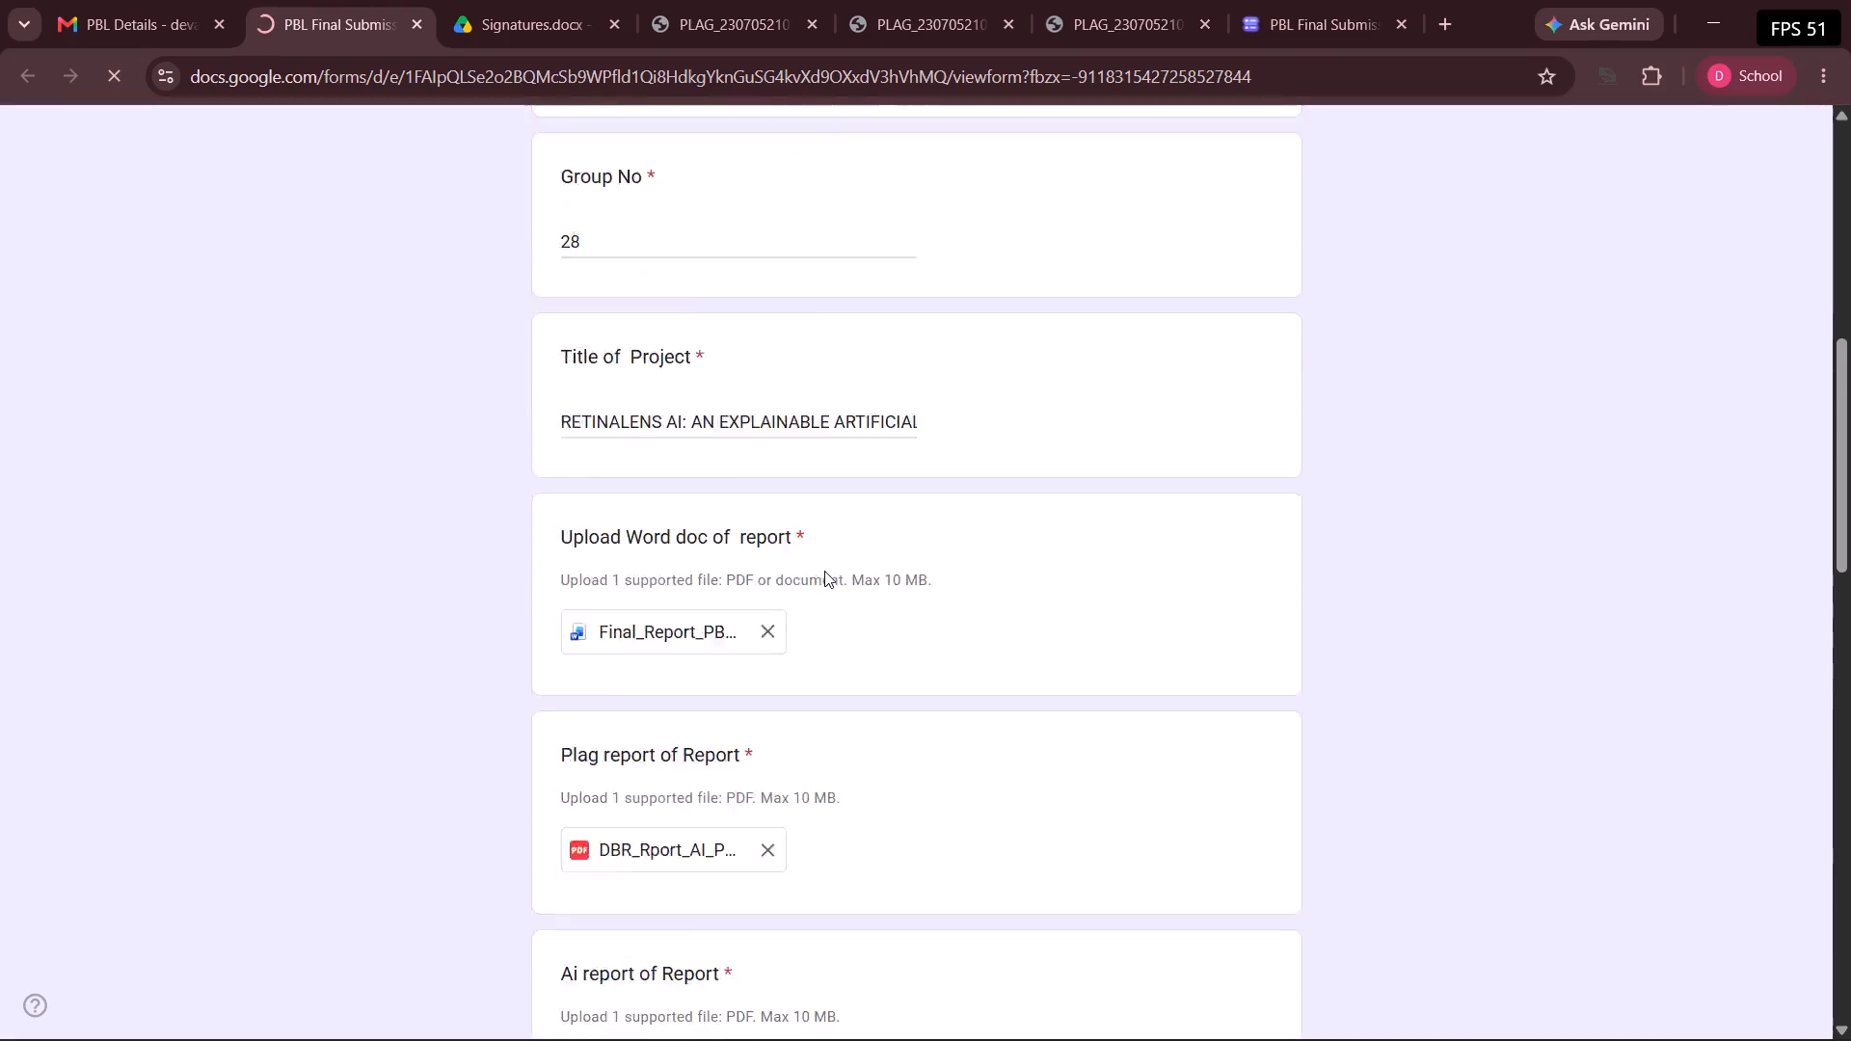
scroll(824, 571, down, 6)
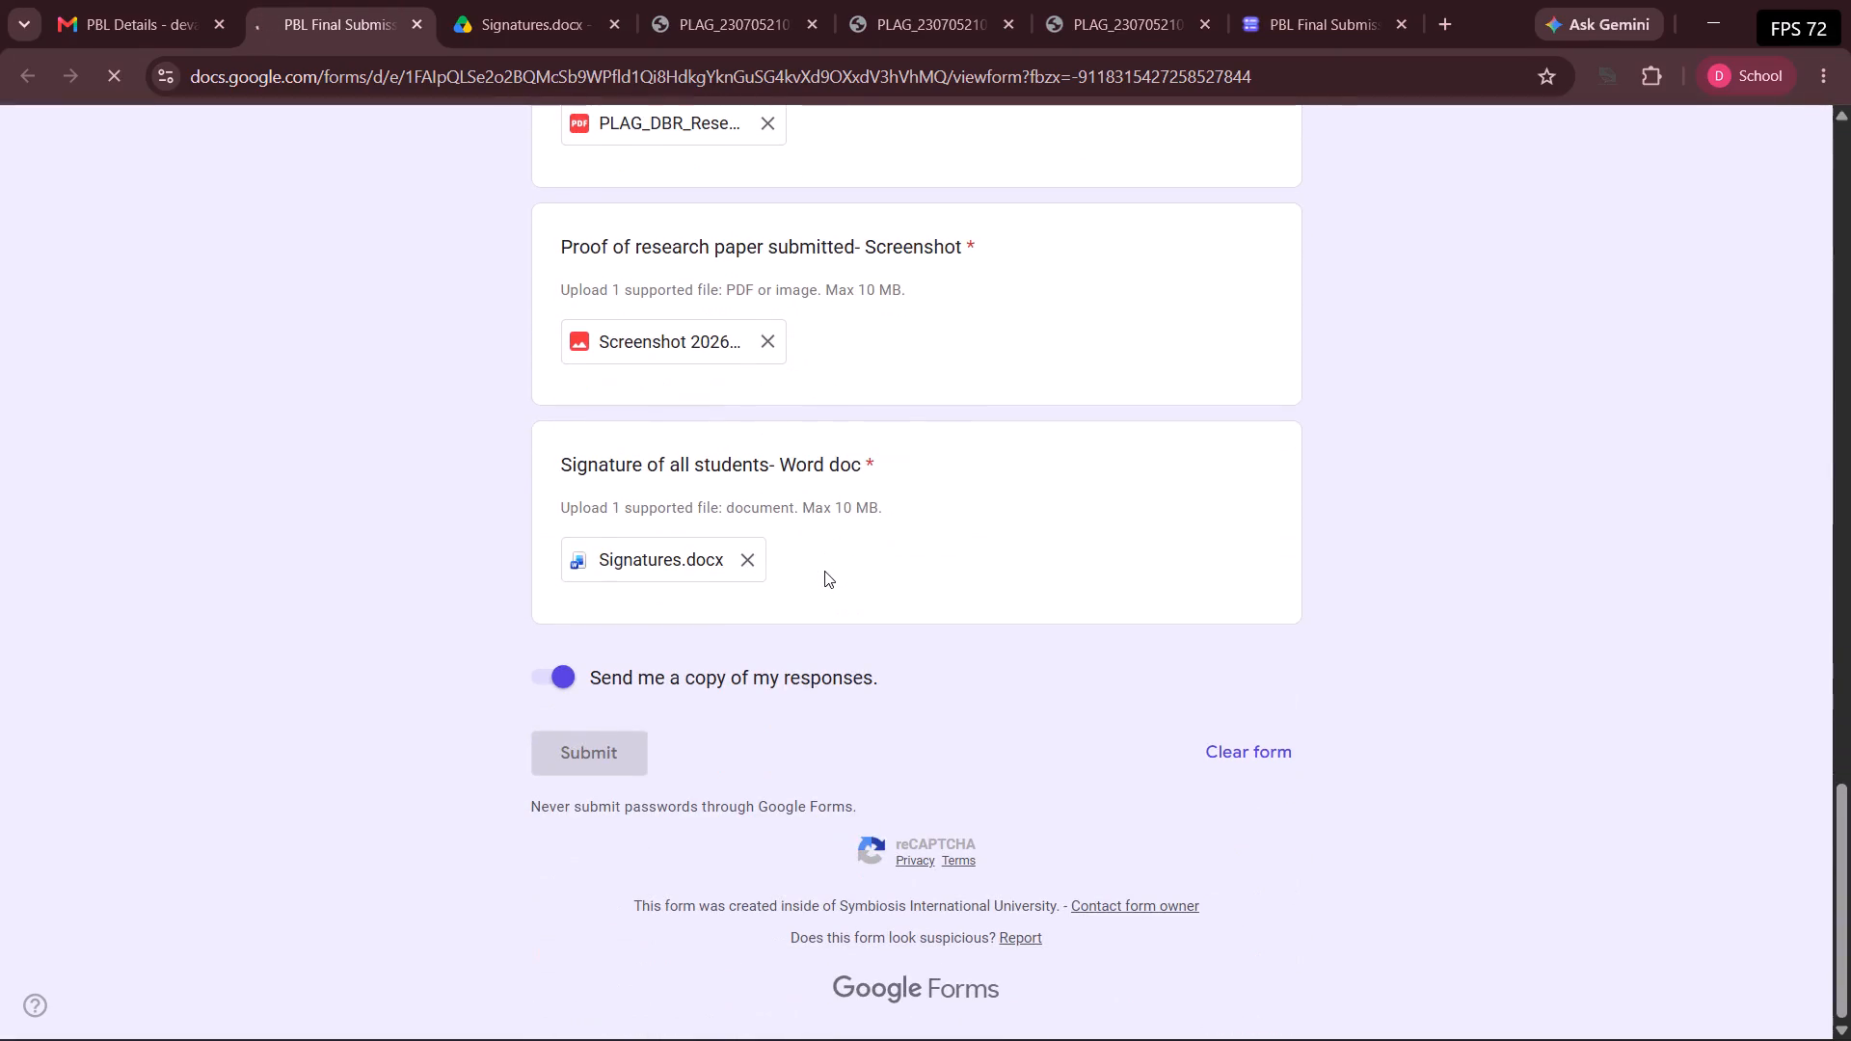